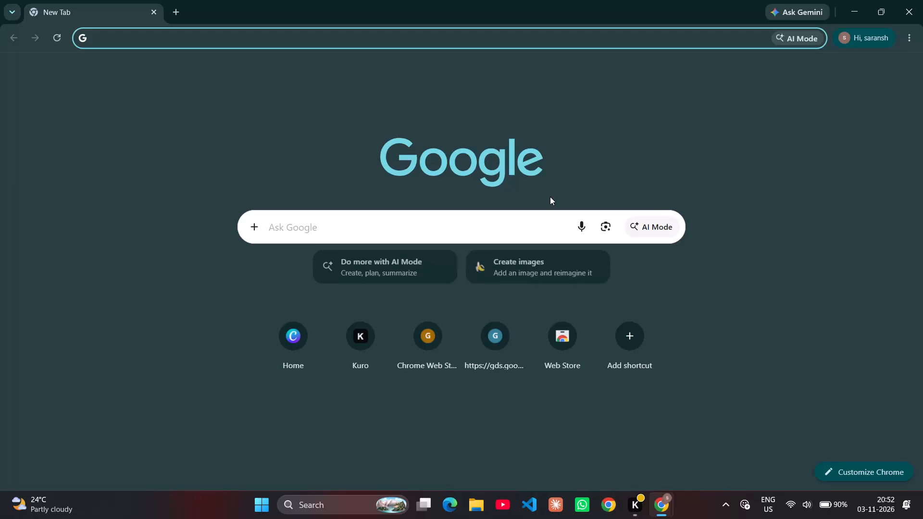
# Search Google for canva and open the "Log into your Canva account" result.
pyautogui.click(536, 227)
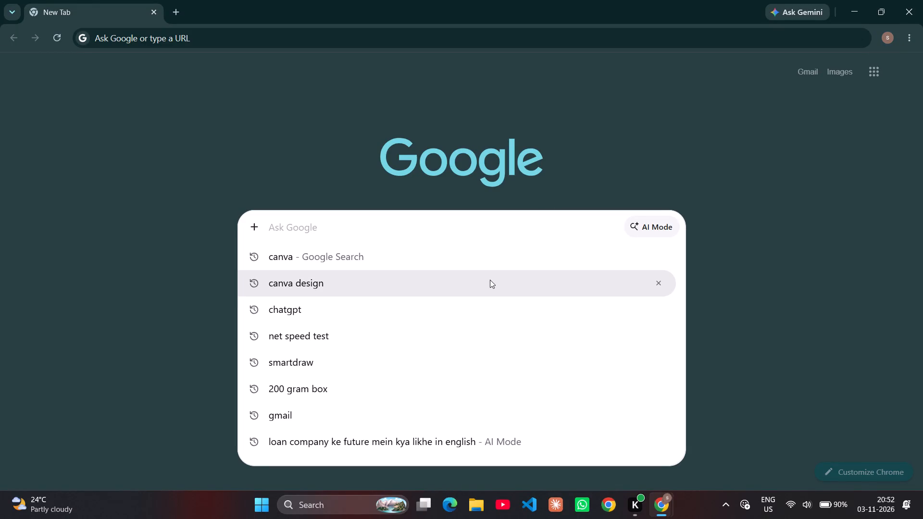
pyautogui.click(500, 257)
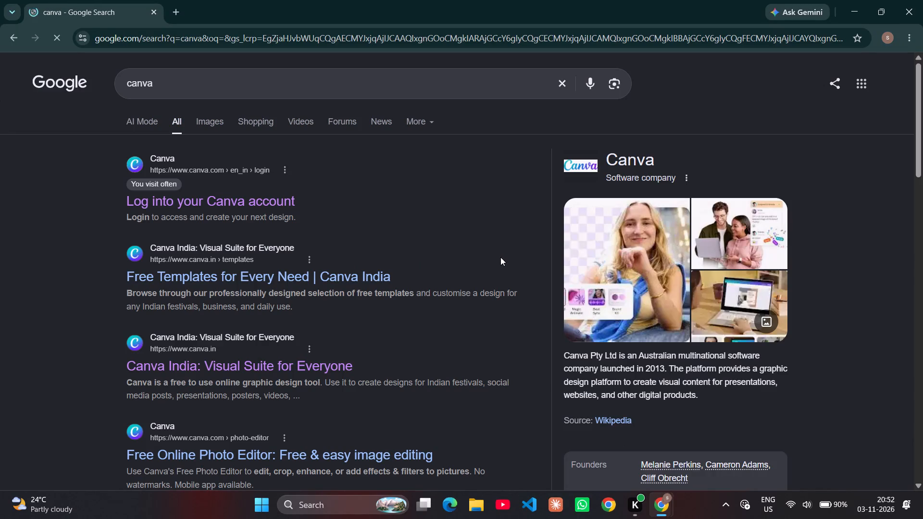
pyautogui.click(243, 204)
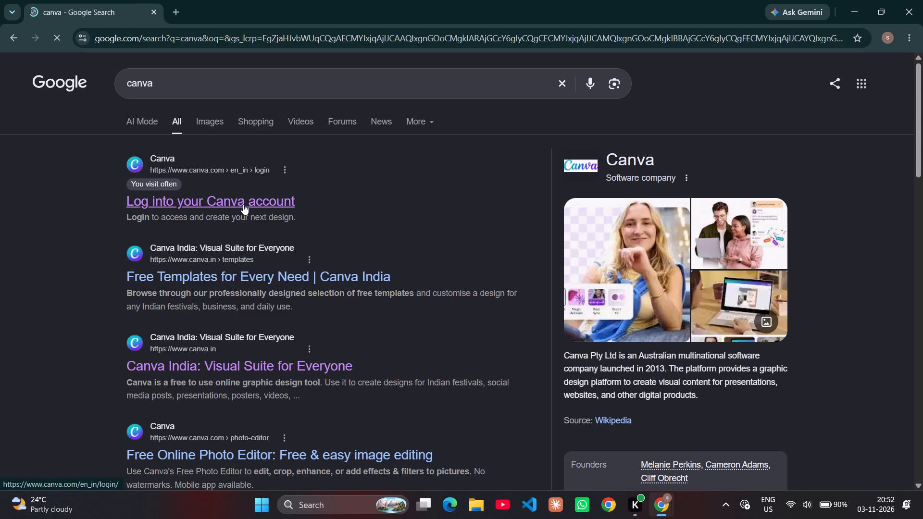
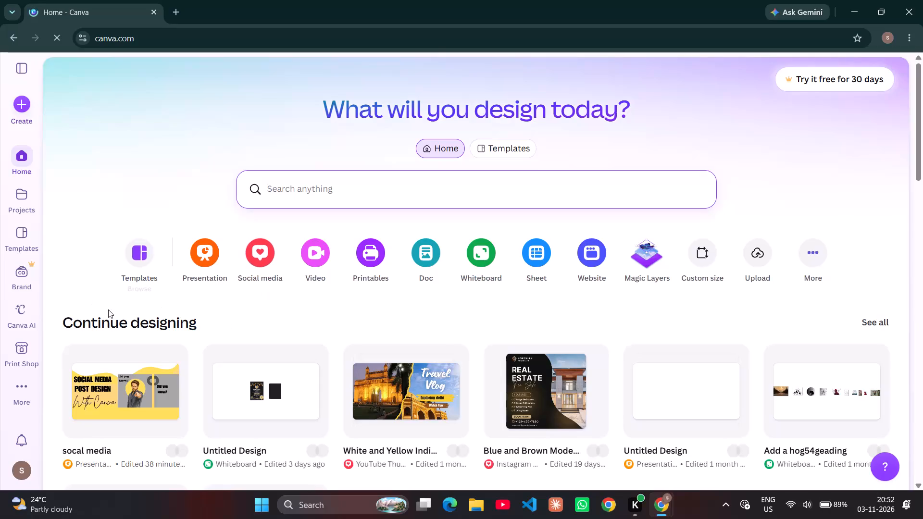
# Open the "socal media" presentation from the recent designs and browse down its pages past page 10.
pyautogui.click(127, 389)
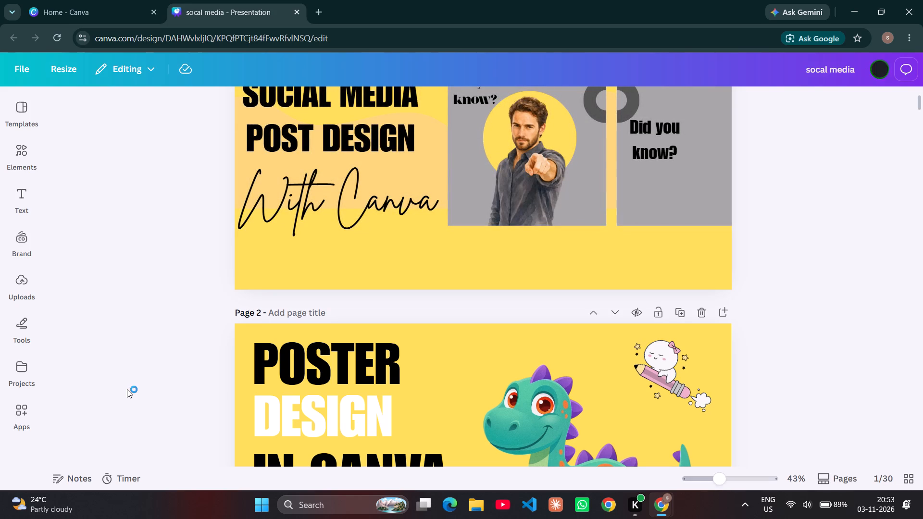
pyautogui.scroll(-18, 127, 389)
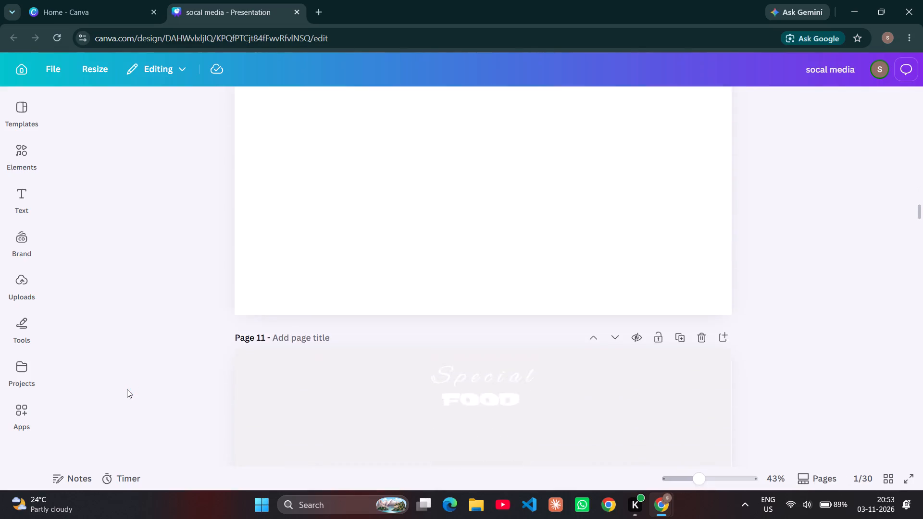
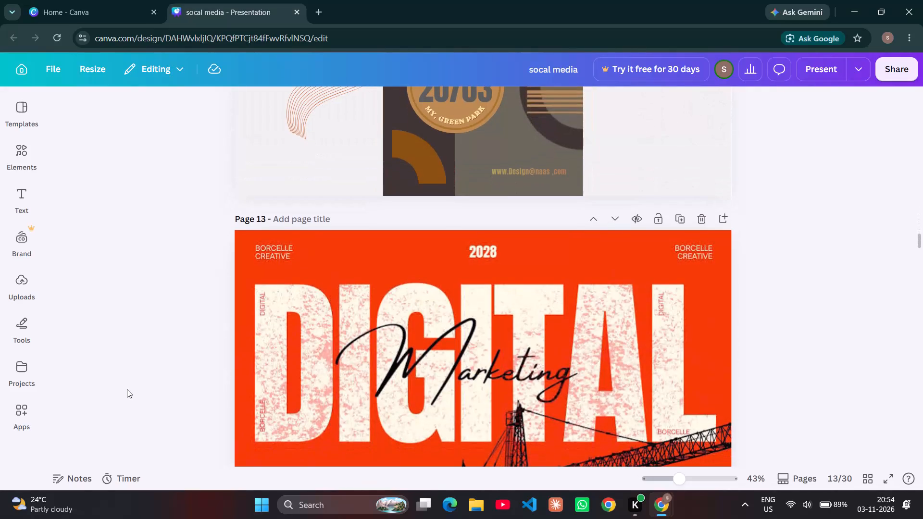
# Browse the presentation's remaining page designs from page 13 through the final food page, page 30.
pyautogui.scroll(-5, 127, 389)
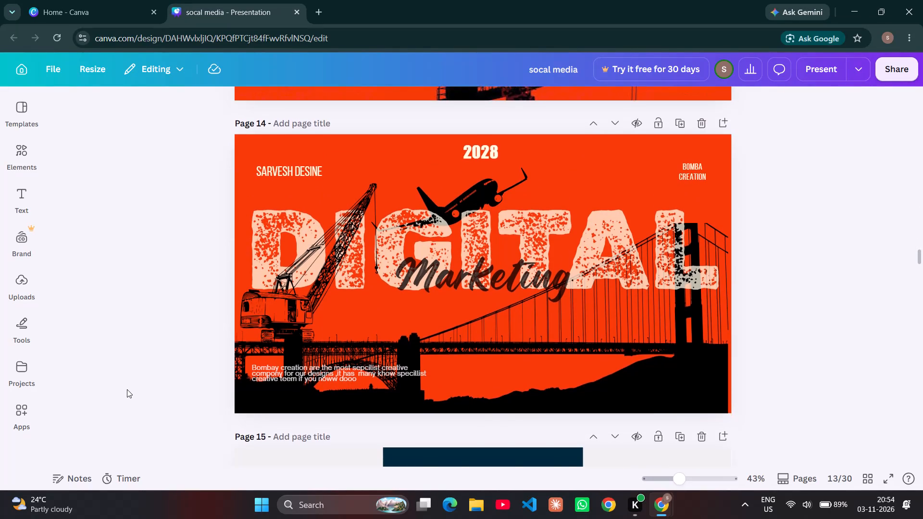
pyautogui.scroll(-7, 127, 389)
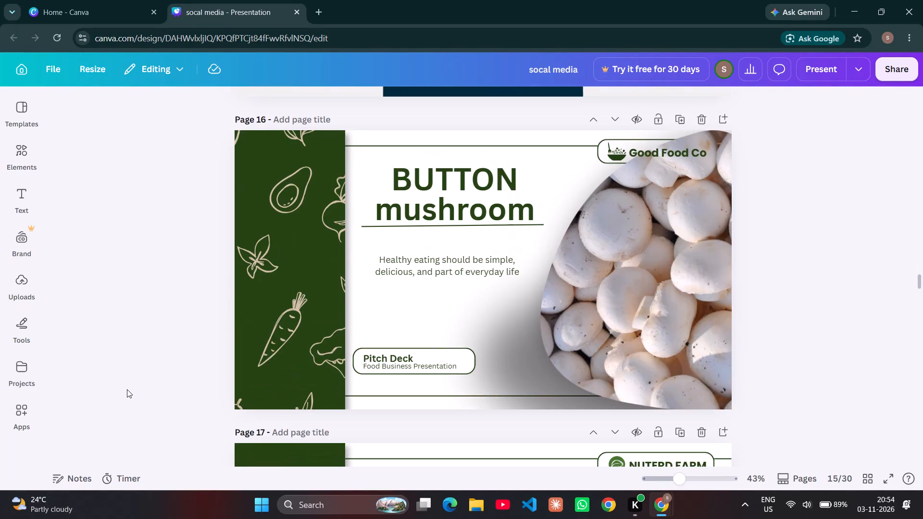
pyautogui.scroll(-8, 127, 389)
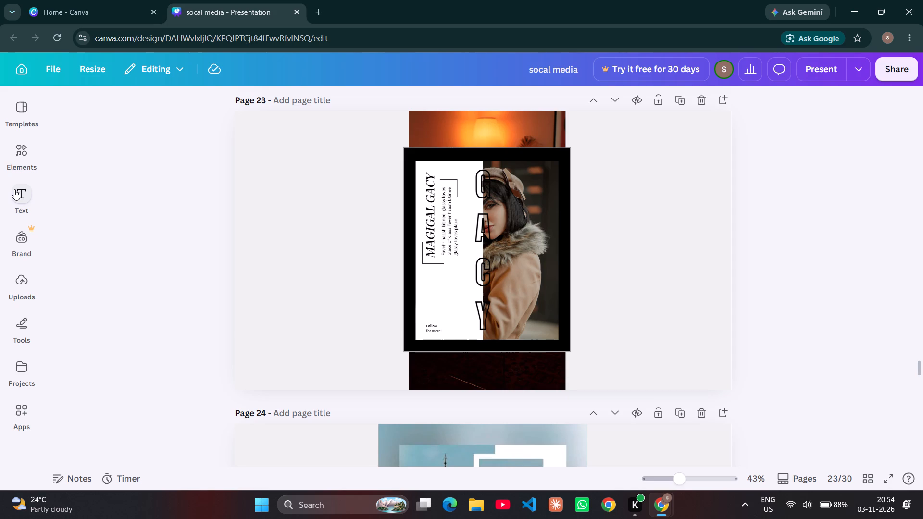
pyautogui.scroll(-6, 14, 189)
pyautogui.scroll(-7, 137, 371)
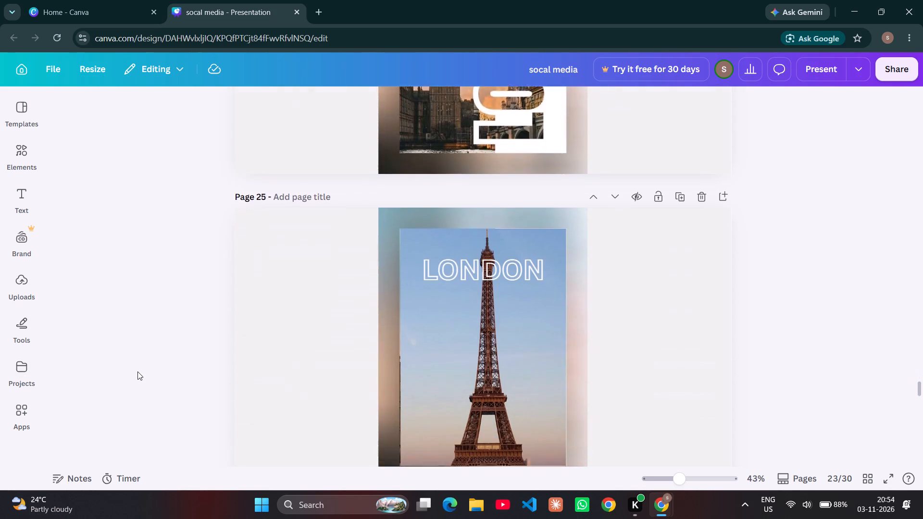
pyautogui.scroll(-11, 137, 371)
pyautogui.scroll(-12, 137, 371)
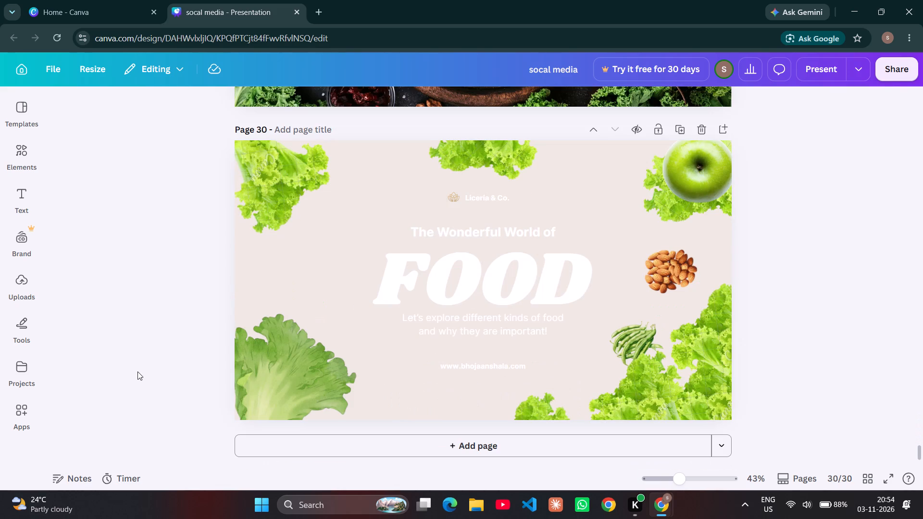
pyautogui.scroll(-6, 137, 371)
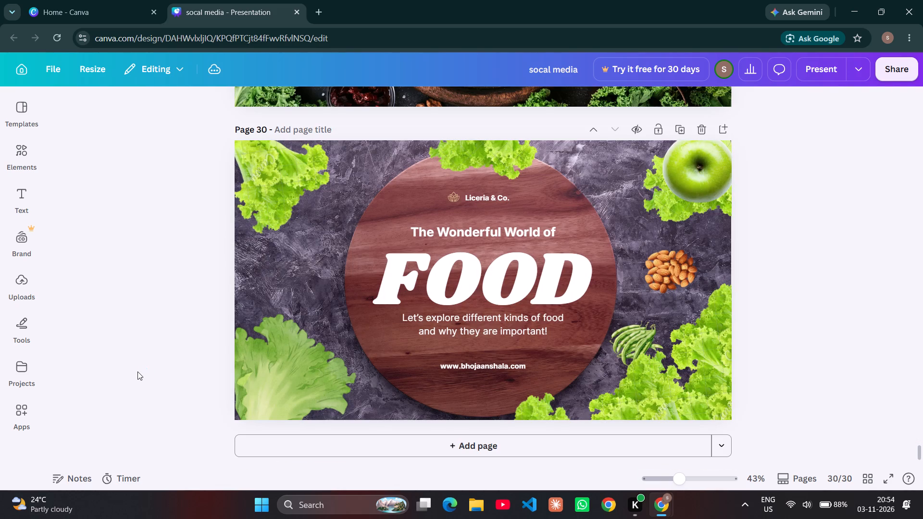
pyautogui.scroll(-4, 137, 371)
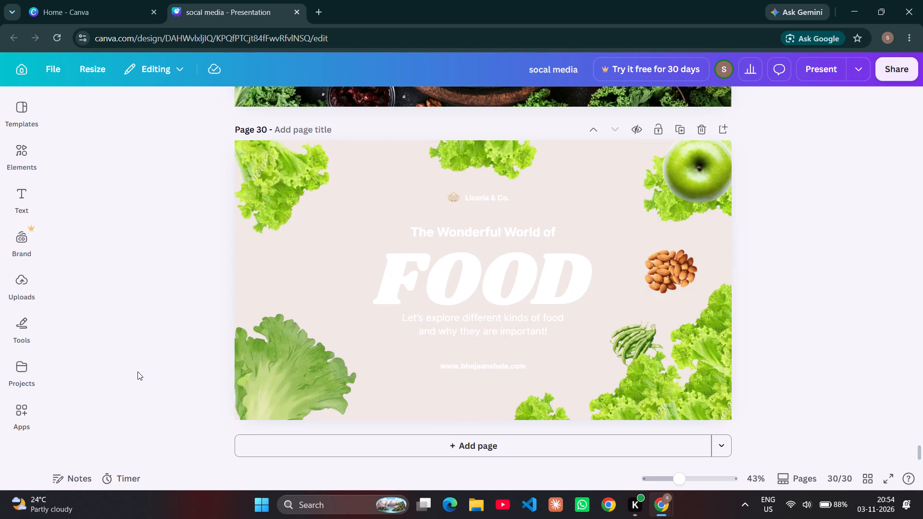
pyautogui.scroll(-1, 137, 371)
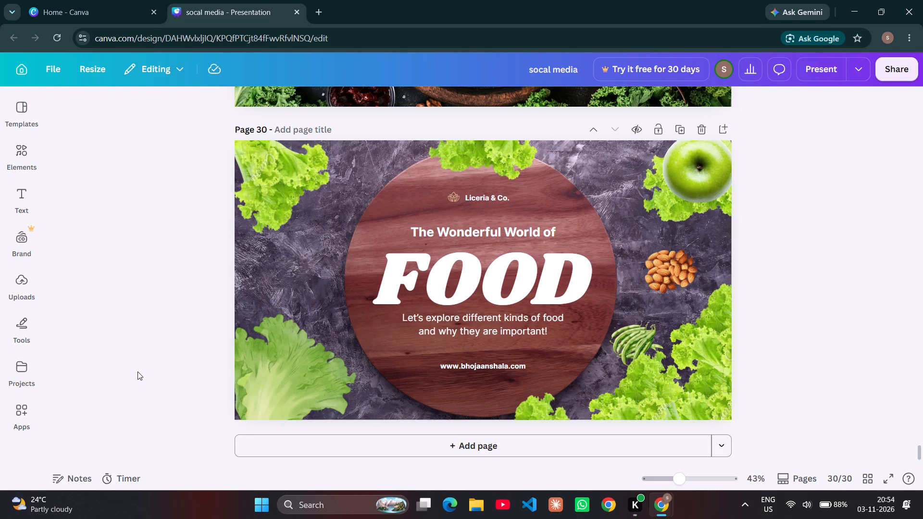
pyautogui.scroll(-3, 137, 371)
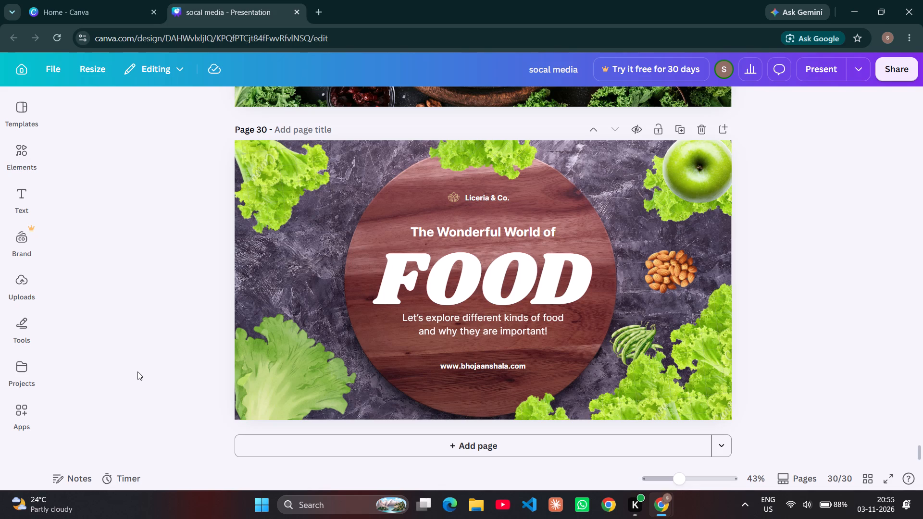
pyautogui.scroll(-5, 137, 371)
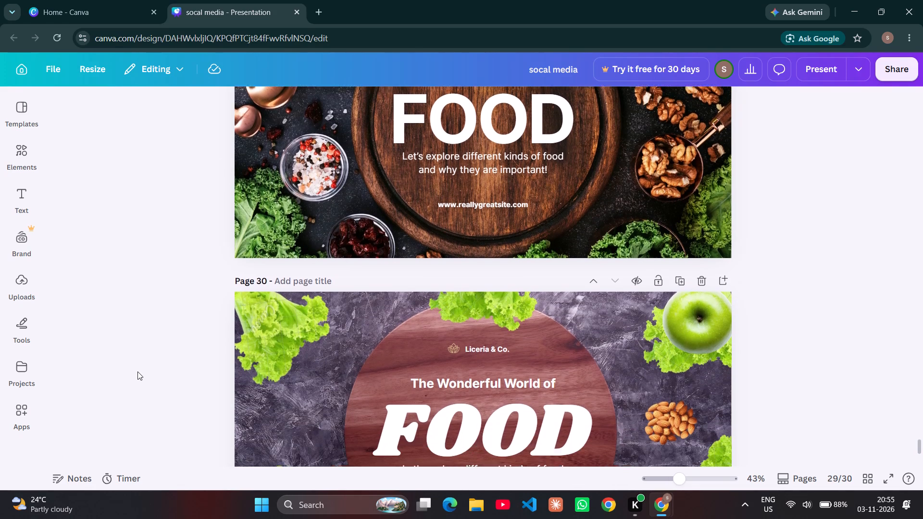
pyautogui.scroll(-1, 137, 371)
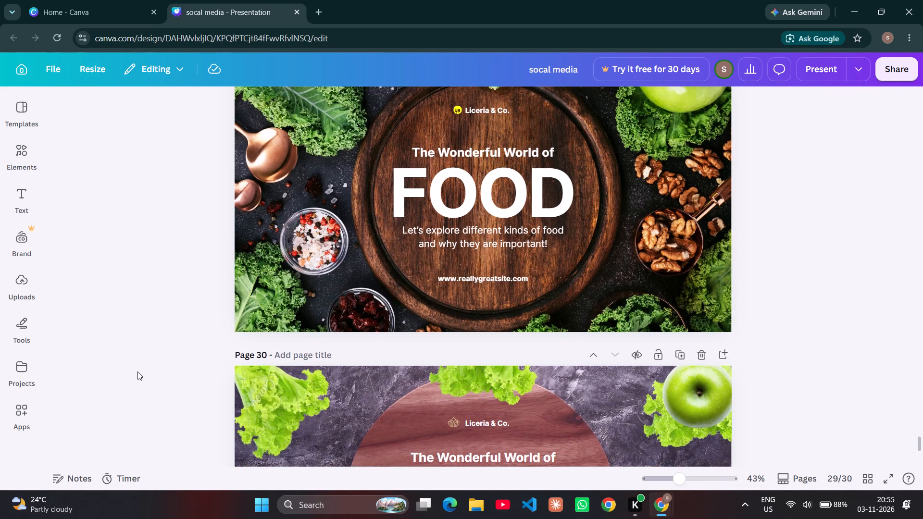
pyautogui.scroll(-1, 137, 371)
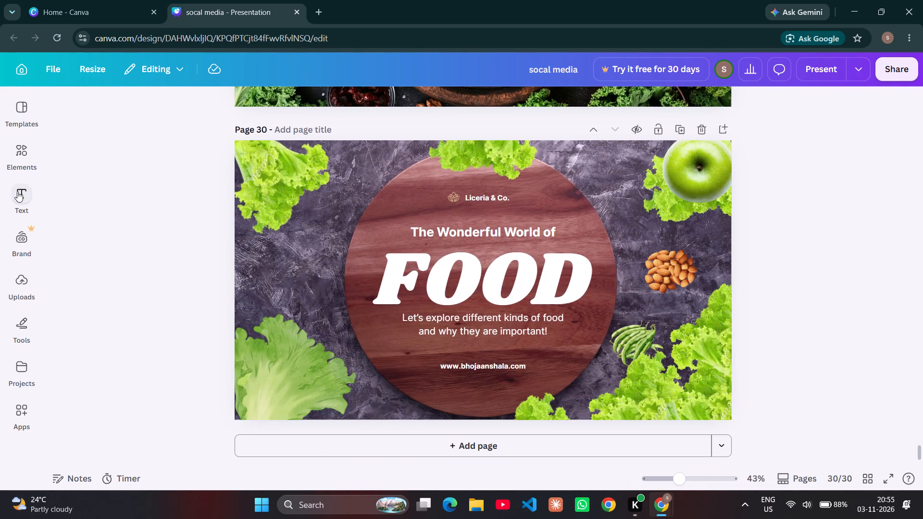
# Open the elements library and search it for "karchale".
pyautogui.click(32, 165)
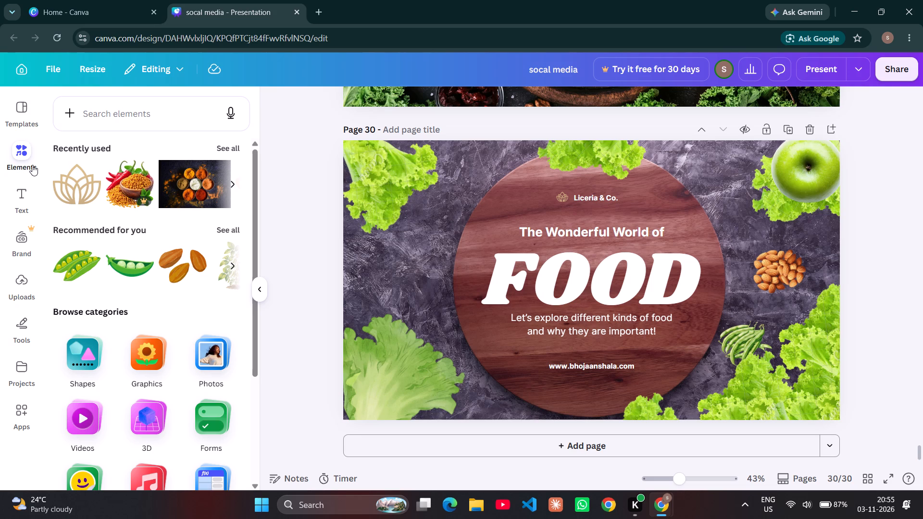
pyautogui.scroll(-3, 32, 165)
pyautogui.scroll(3, 314, 320)
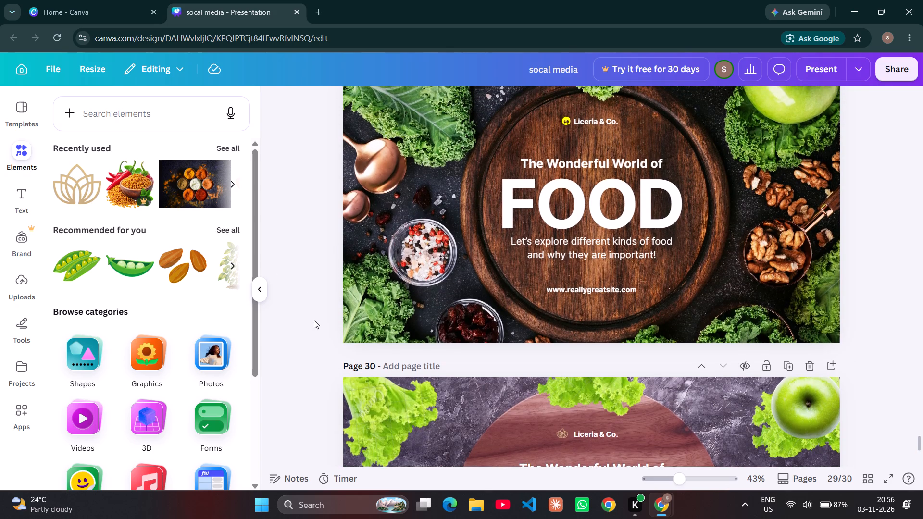
pyautogui.click(144, 118)
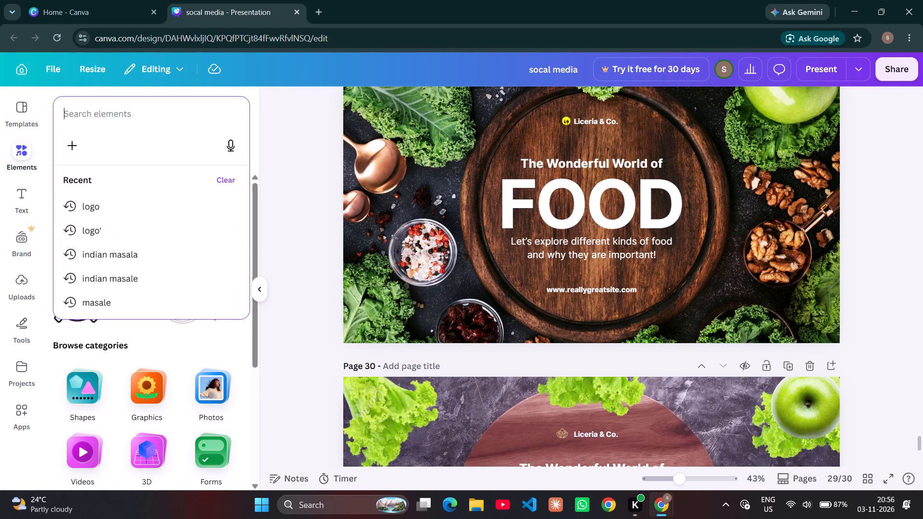
pyautogui.write('kar')
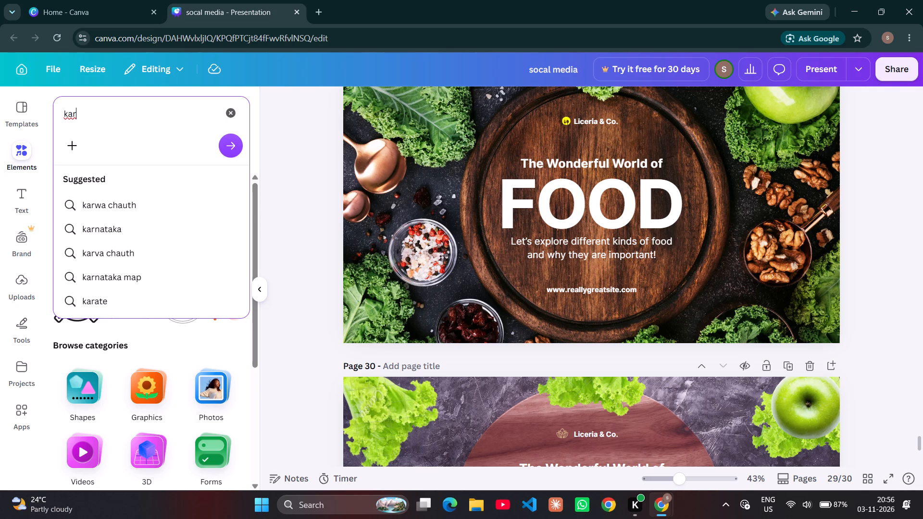
pyautogui.write('ch')
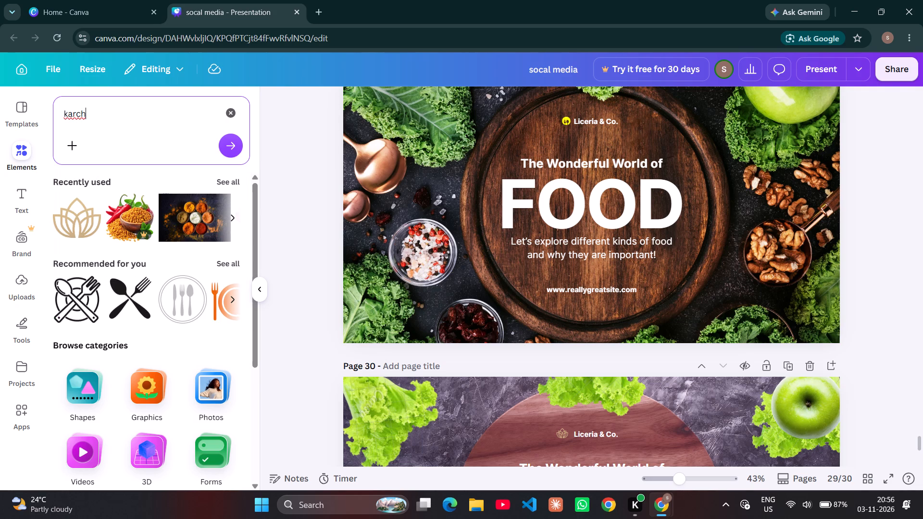
pyautogui.press('a')
pyautogui.write('le')
pyautogui.press('Return')
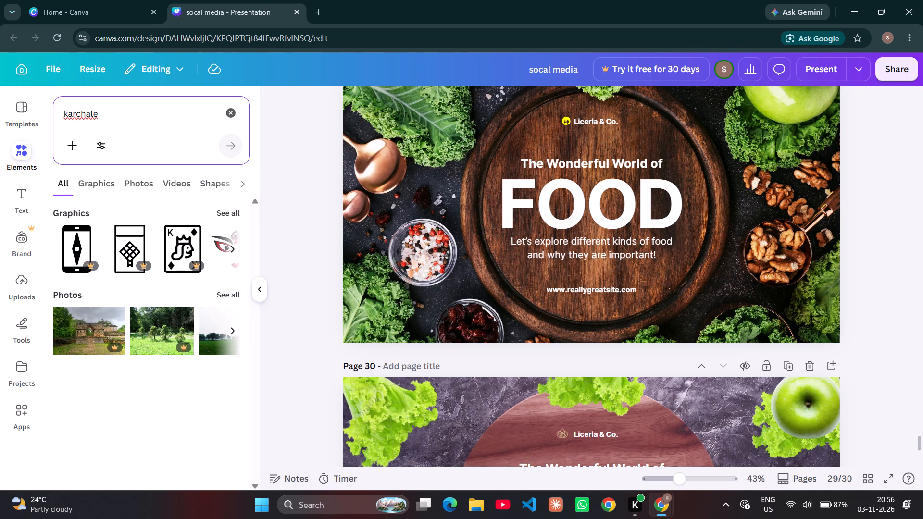
# Clear the "karchale" term from the elements search.
pyautogui.press('BackSpace')
pyautogui.press('BackSpace')
pyautogui.press('BackSpace')
pyautogui.press('BackSpace')
pyautogui.press('BackSpace')
pyautogui.press('BackSpace')
pyautogui.press('BackSpace')
pyautogui.press('BackSpace')
pyautogui.press('BackSpace')
pyautogui.press('BackSpace')
pyautogui.press('BackSpace')
pyautogui.press('BackSpace')
pyautogui.press('BackSpace')
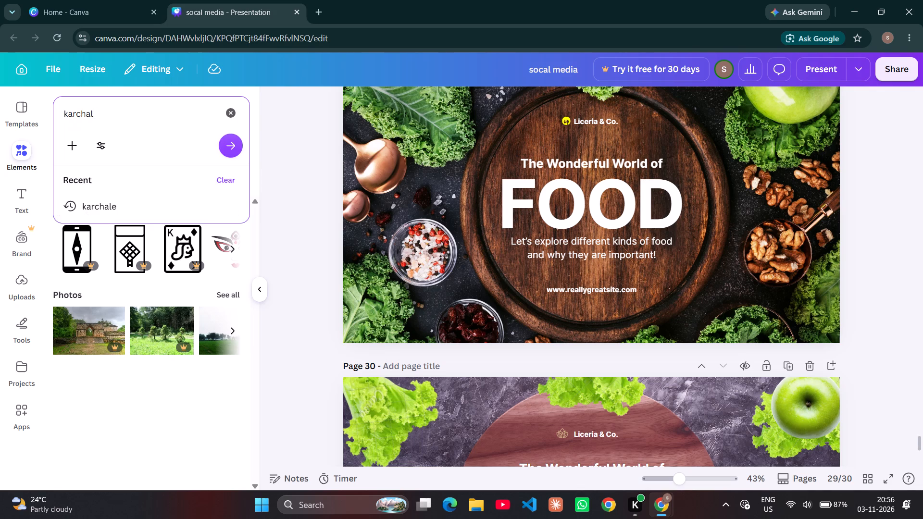
pyautogui.press('BackSpace')
pyautogui.press('BackSpace')
pyautogui.press('BackSpace')
pyautogui.press('BackSpace')
pyautogui.press('BackSpace')
pyautogui.press('BackSpace')
pyautogui.press('BackSpace')
pyautogui.press('BackSpace')
pyautogui.press('BackSpace')
pyautogui.press('BackSpace')
pyautogui.press('BackSpace')
pyautogui.press('BackSpace')
pyautogui.press('BackSpace')
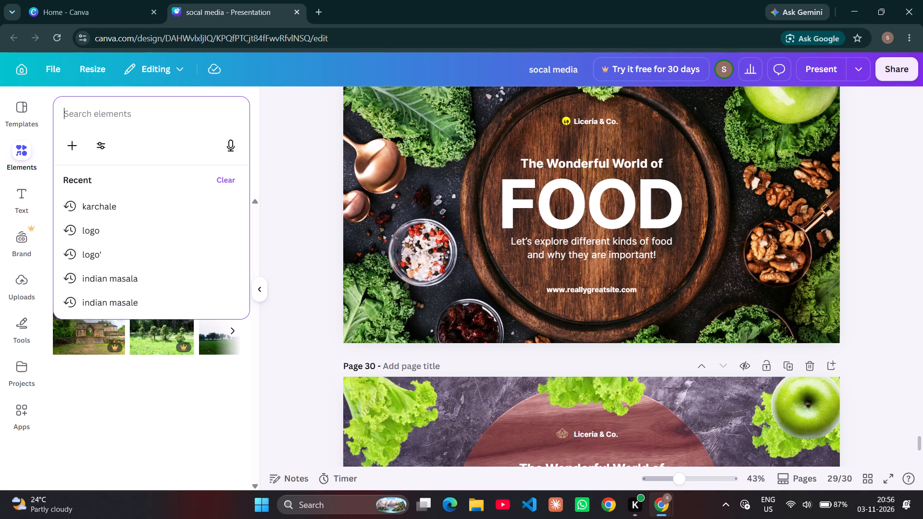
pyautogui.press('BackSpace')
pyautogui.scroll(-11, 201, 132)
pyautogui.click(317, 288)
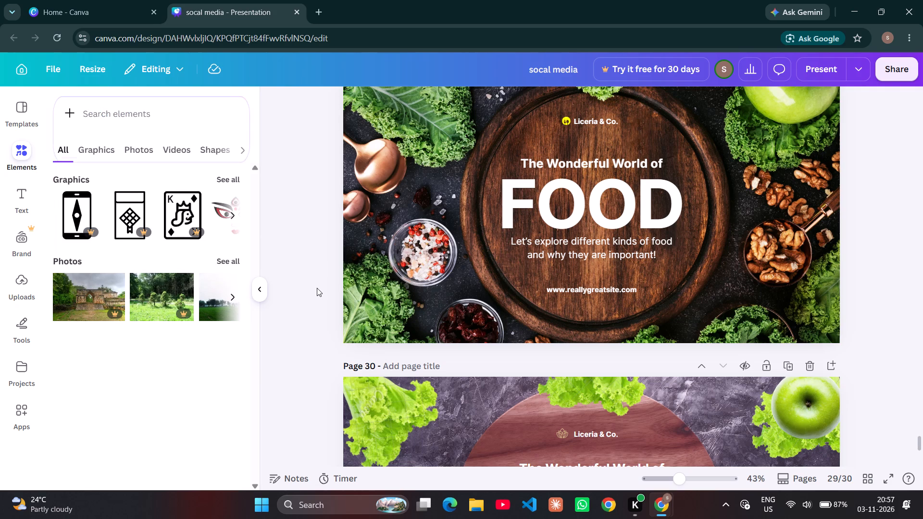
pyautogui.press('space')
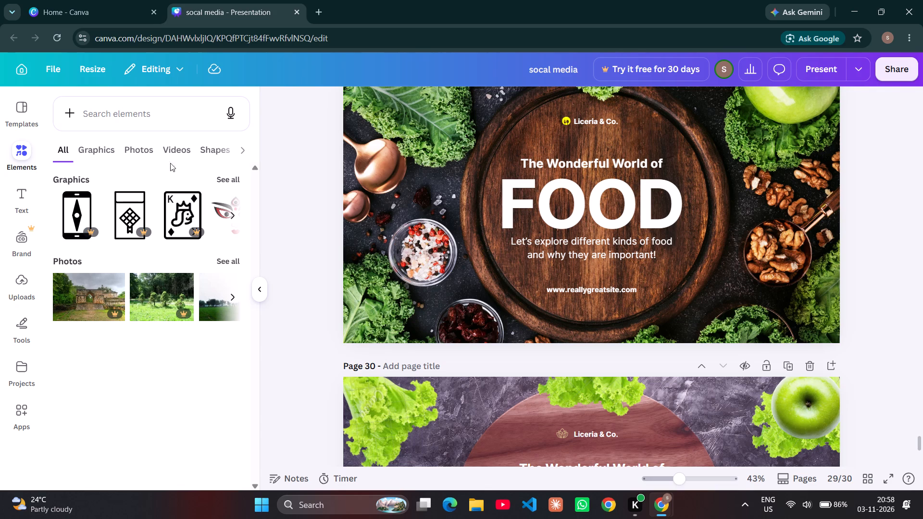
# Search the elements library for "food item".
pyautogui.click(143, 113)
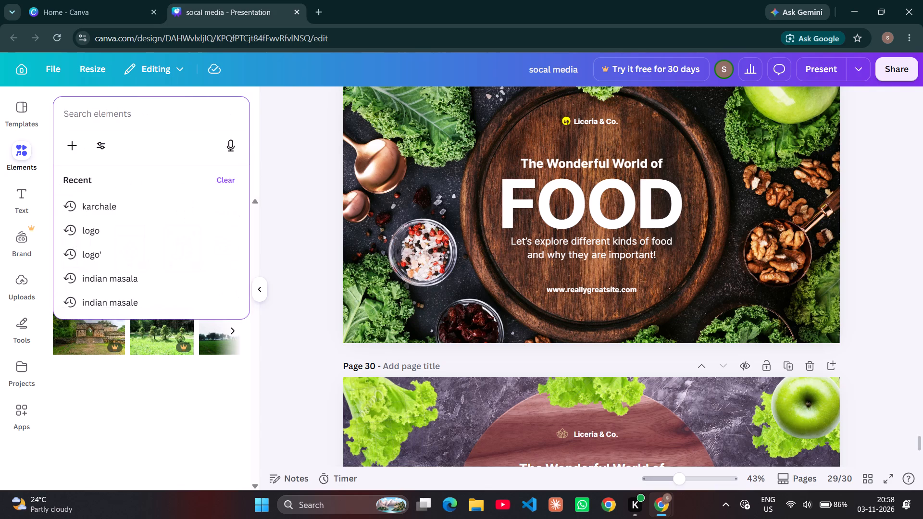
pyautogui.write('food')
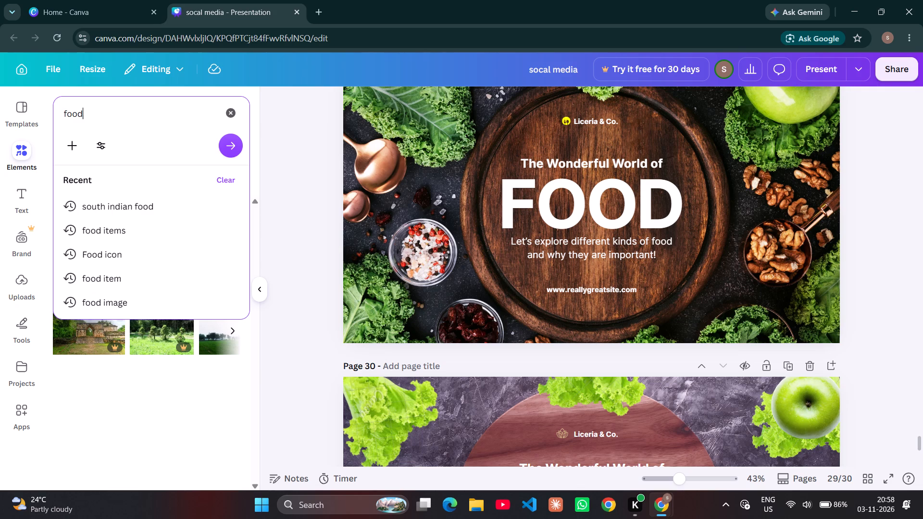
pyautogui.press('space')
pyautogui.write('ite')
pyautogui.press('m')
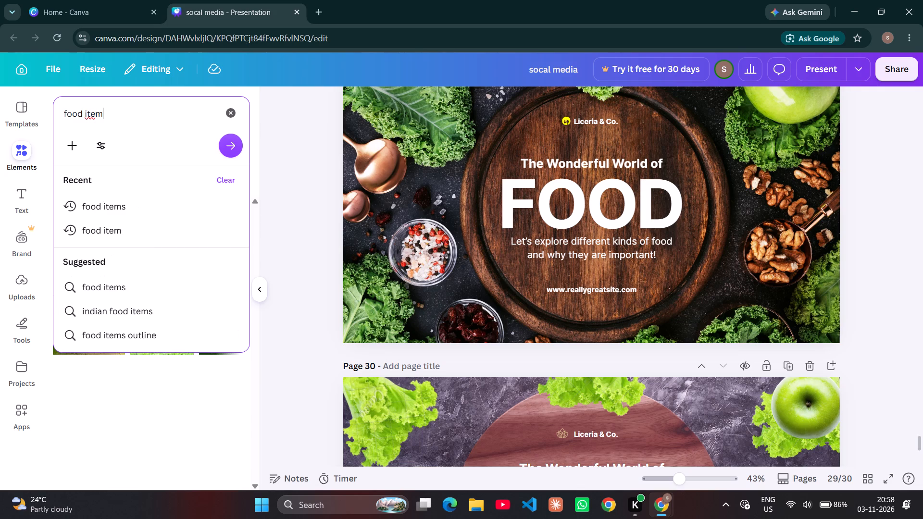
pyautogui.press('Return')
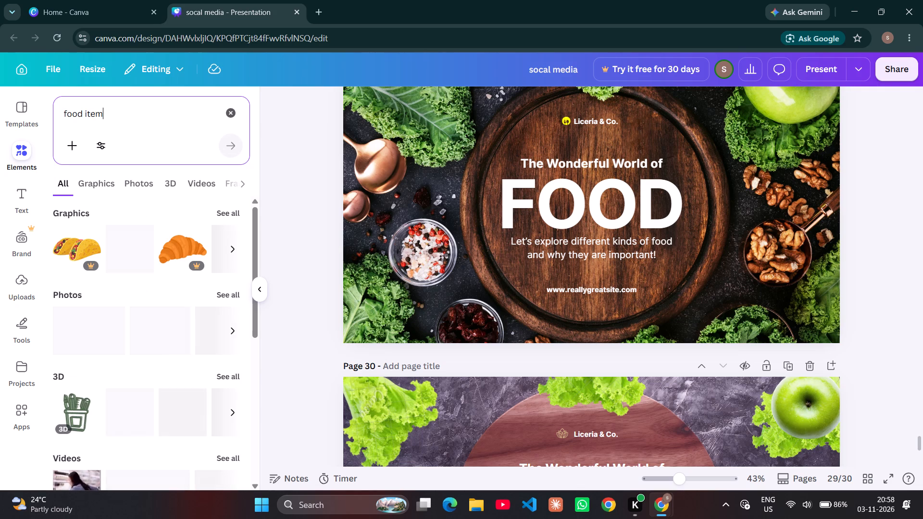
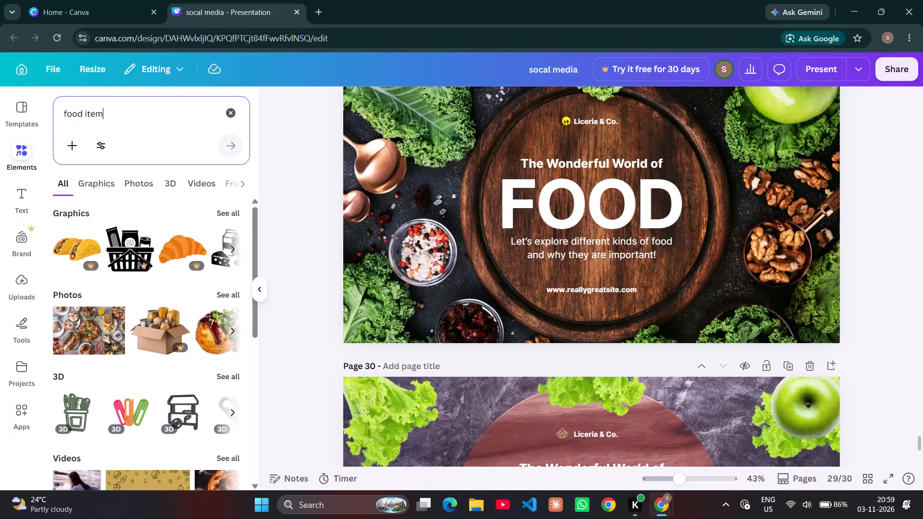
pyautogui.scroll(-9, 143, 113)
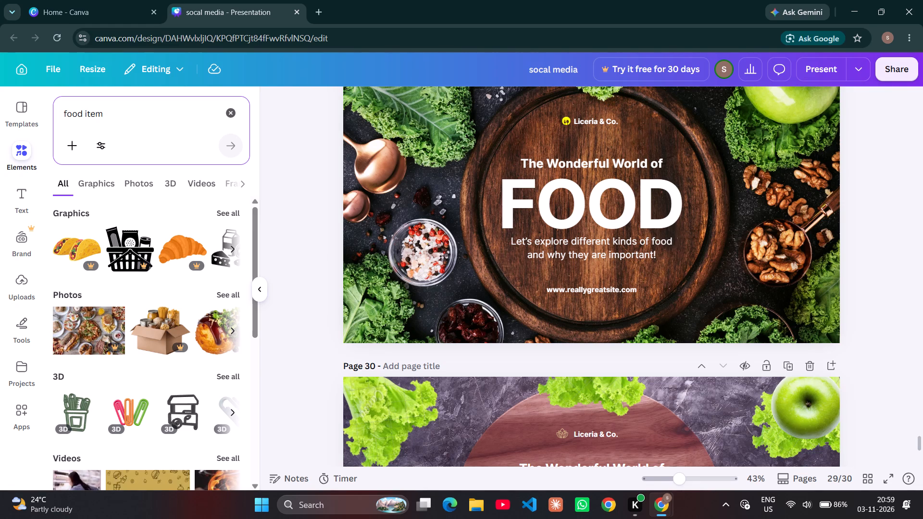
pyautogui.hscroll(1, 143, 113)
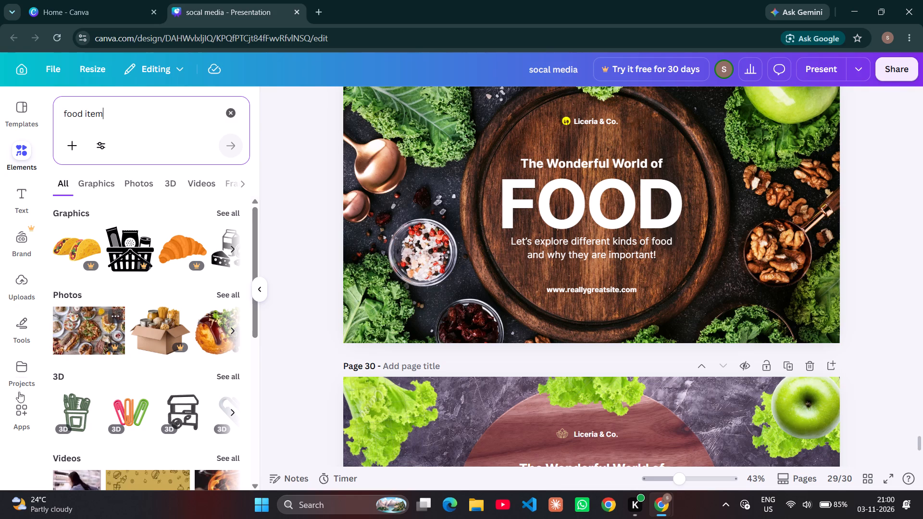
# Browse the graphics results for "food item" through to the end of the row and back to its start.
pyautogui.hscroll(-1, 170, 240)
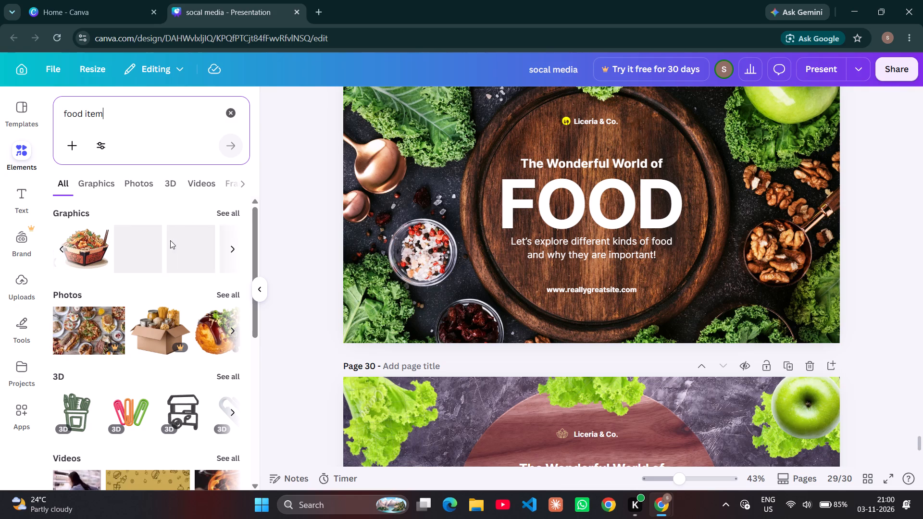
pyautogui.hscroll(-2, 170, 240)
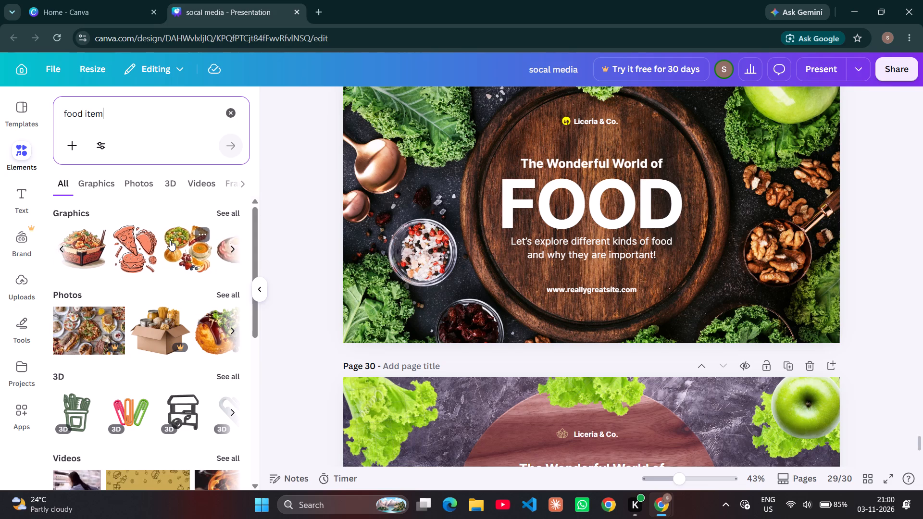
pyautogui.hscroll(-2, 170, 240)
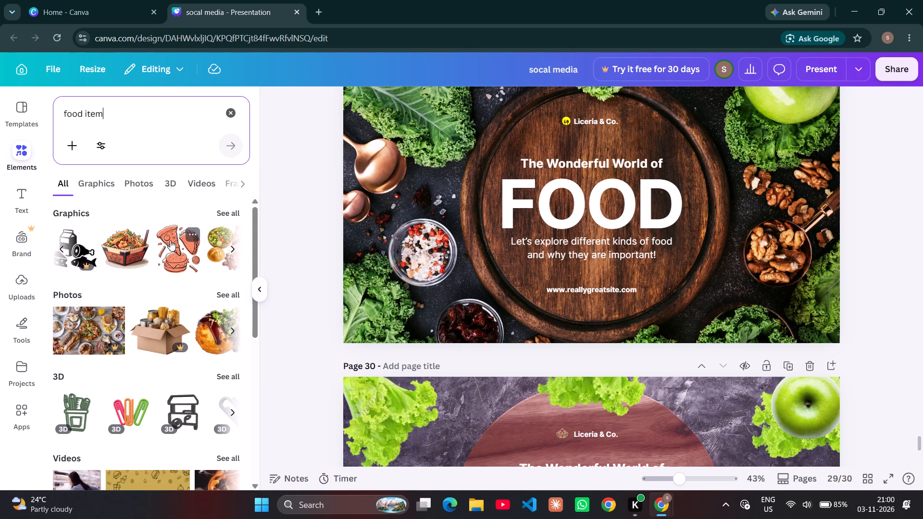
pyautogui.hscroll(-3, 170, 240)
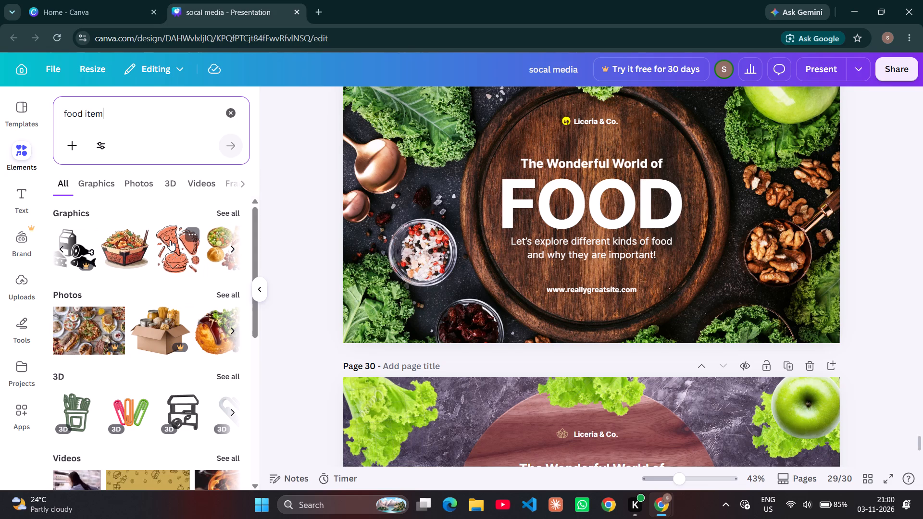
pyautogui.hscroll(-3, 170, 240)
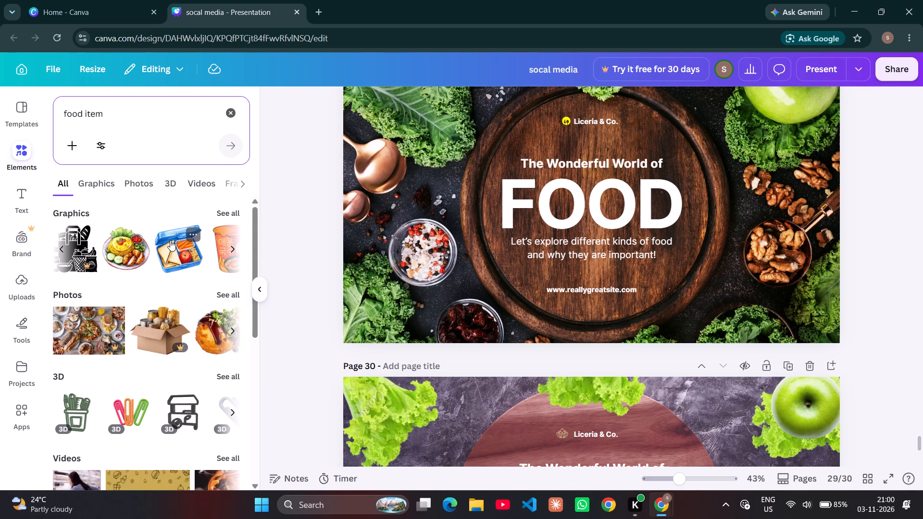
pyautogui.hscroll(-1, 170, 240)
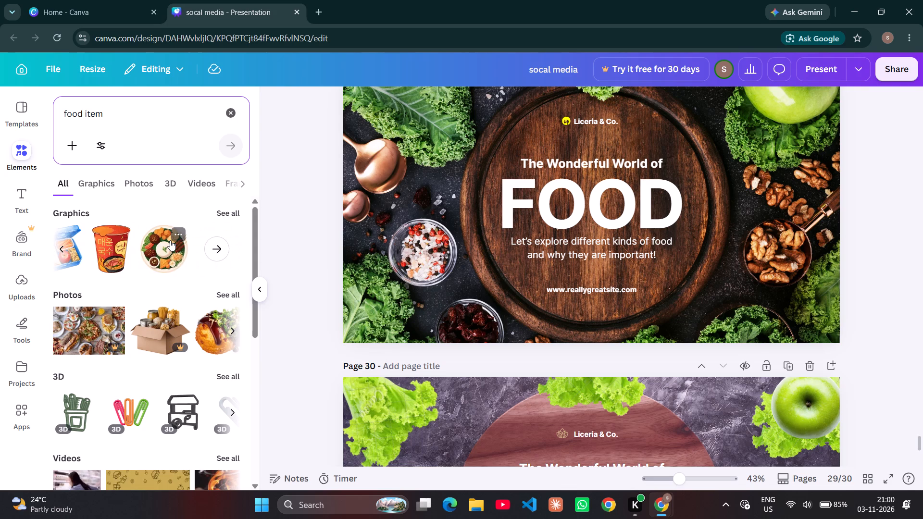
pyautogui.hscroll(-4, 170, 240)
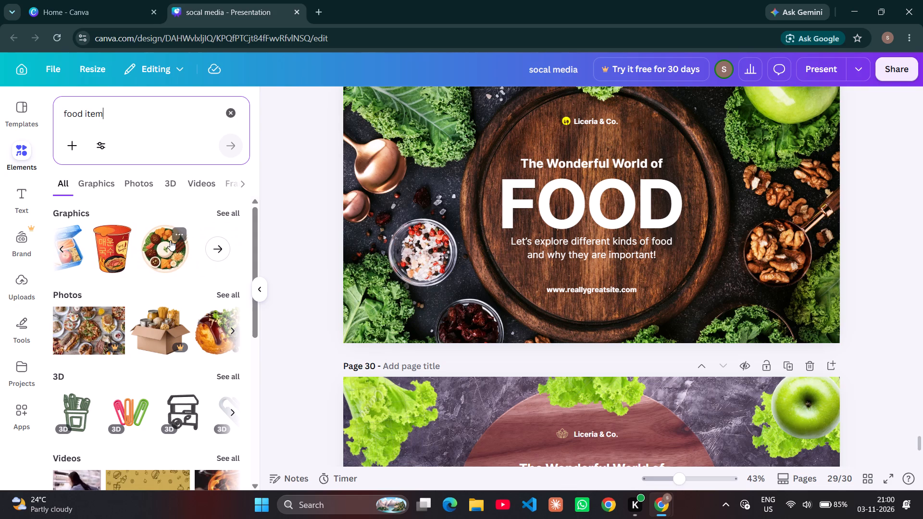
pyautogui.hscroll(-3, 170, 240)
pyautogui.hscroll(1, 170, 240)
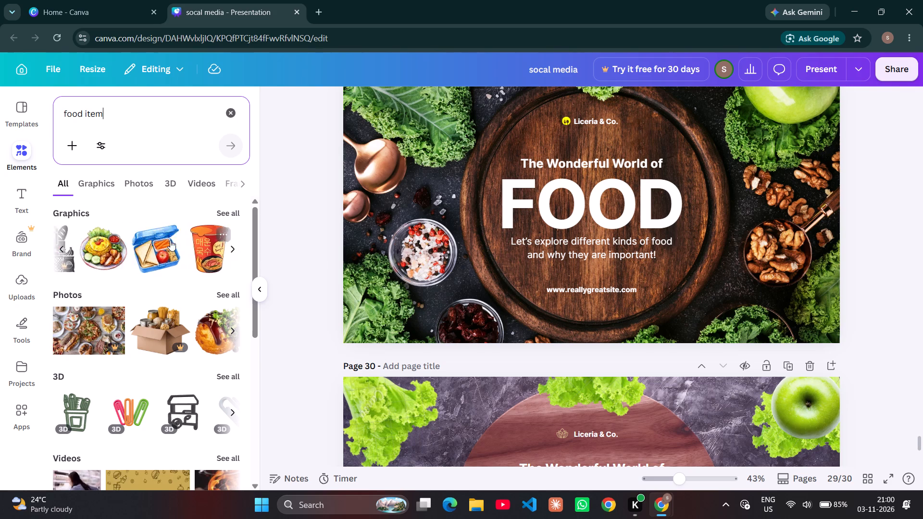
pyautogui.hscroll(1, 170, 240)
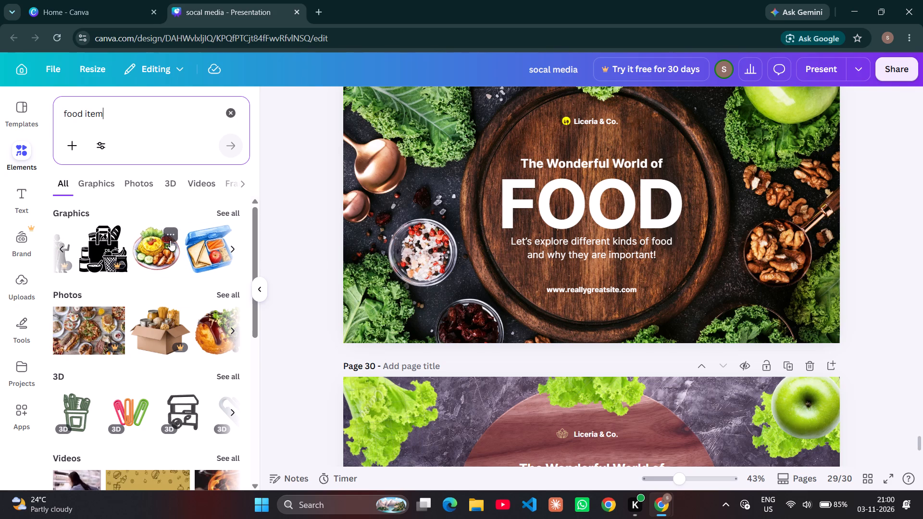
pyautogui.hscroll(3, 170, 240)
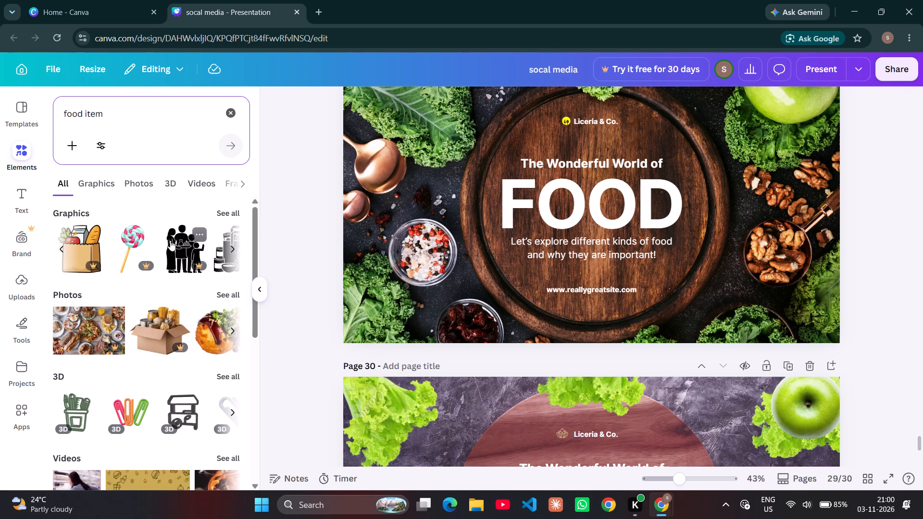
pyautogui.hscroll(1, 170, 240)
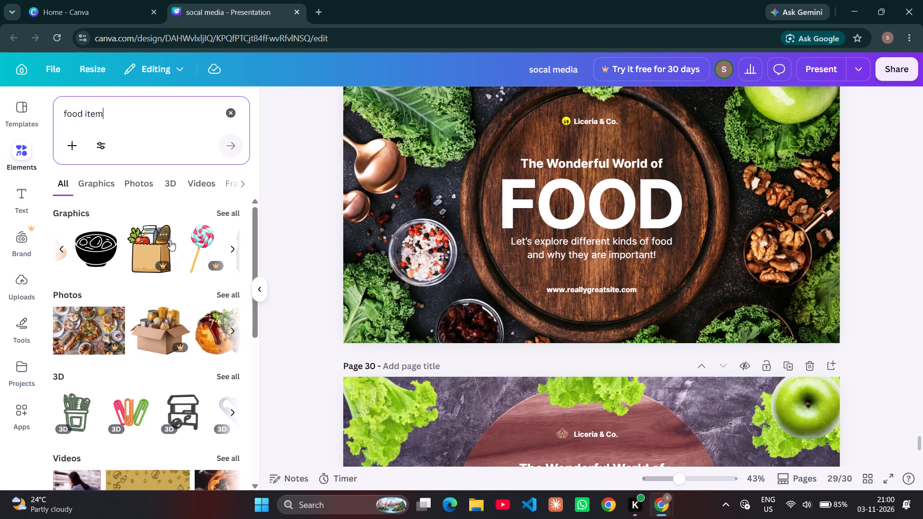
pyautogui.hscroll(4, 170, 240)
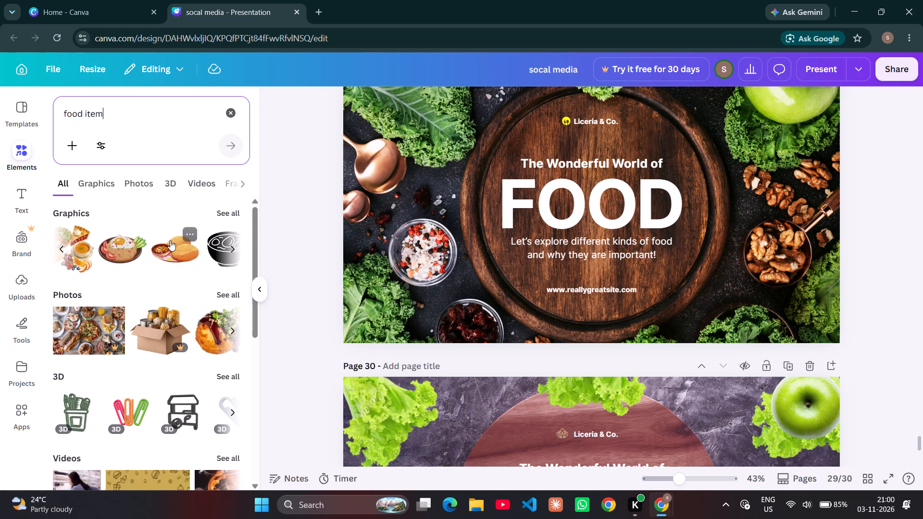
pyautogui.hscroll(3, 170, 240)
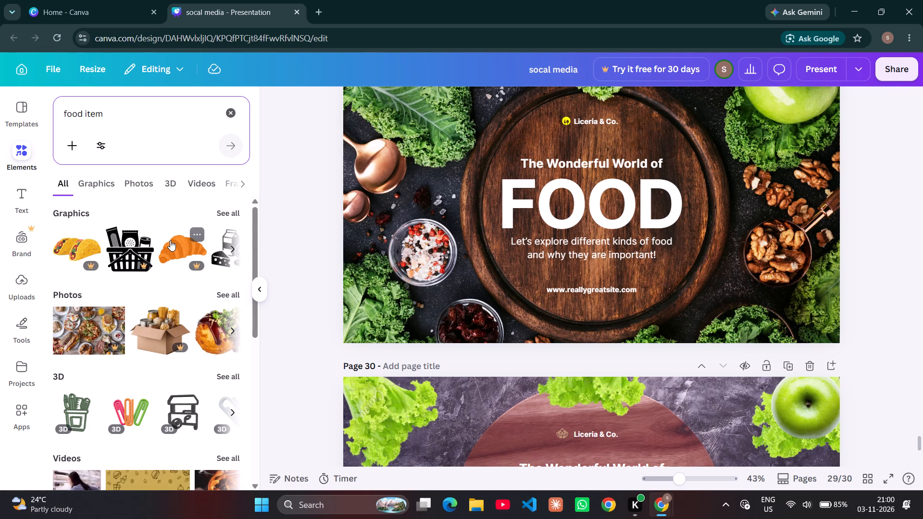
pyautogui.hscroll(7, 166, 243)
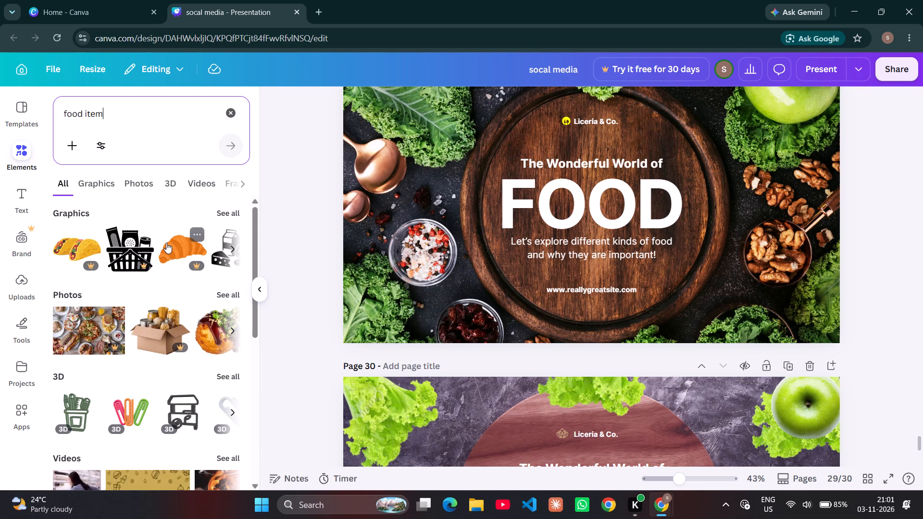
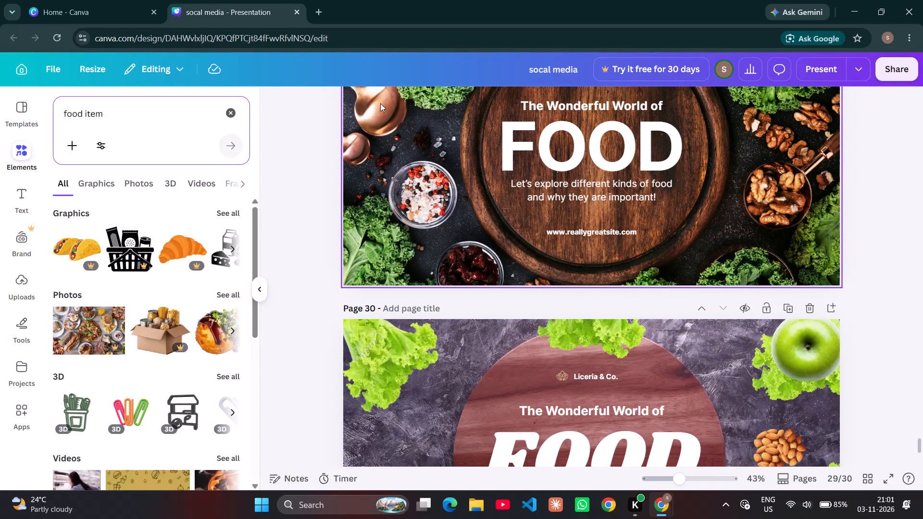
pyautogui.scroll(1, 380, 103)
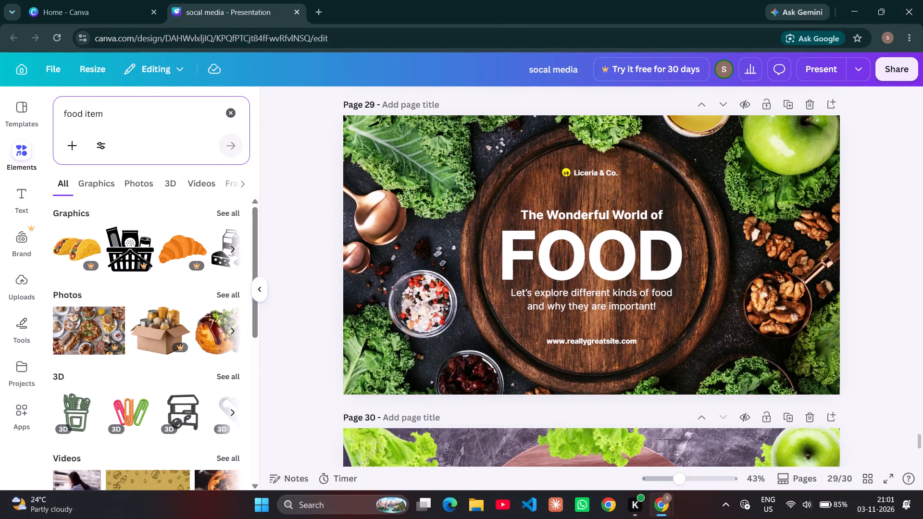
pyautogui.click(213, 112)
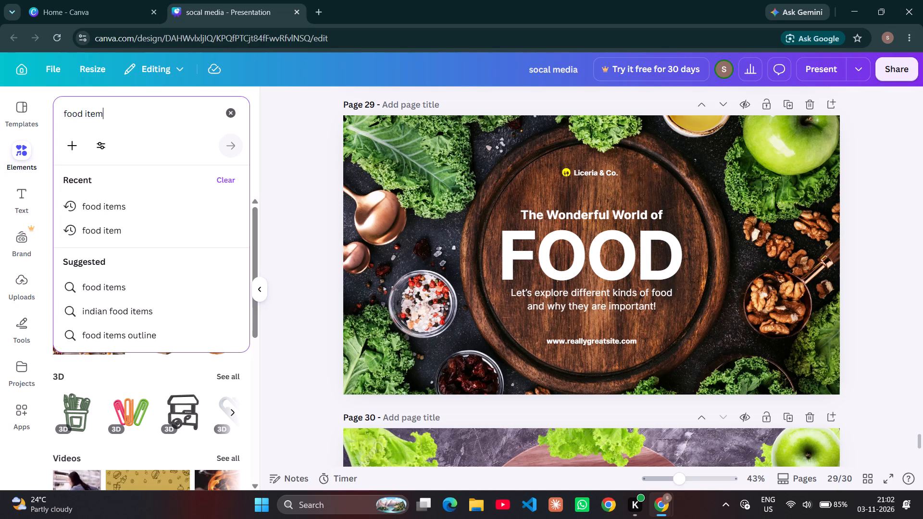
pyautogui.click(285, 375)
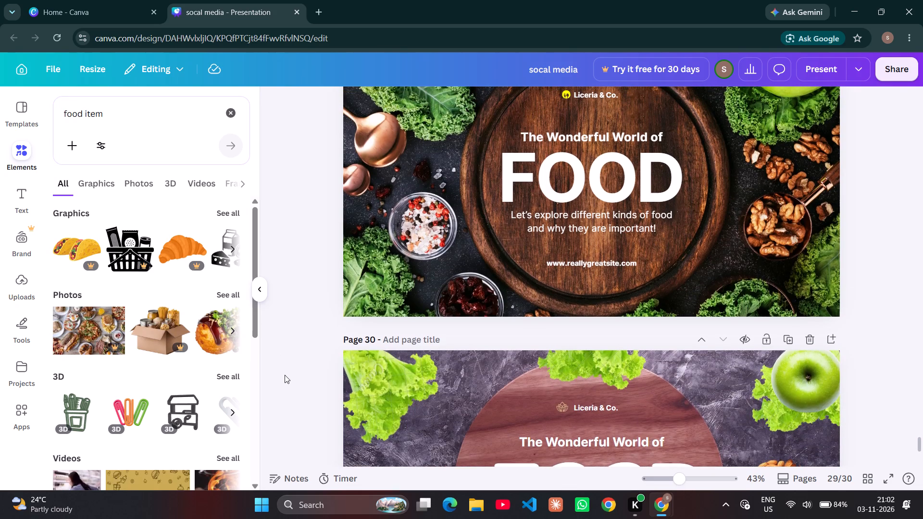
# Replace the "food item" element search with "cup" and browse the graphics results.
pyautogui.click(136, 121)
pyautogui.press('BackSpace')
pyautogui.press('BackSpace')
pyautogui.press('BackSpace')
pyautogui.press('BackSpace')
pyautogui.press('BackSpace')
pyautogui.press('BackSpace')
pyautogui.press('BackSpace')
pyautogui.press('BackSpace')
pyautogui.press('BackSpace')
pyautogui.press('BackSpace')
pyautogui.press('BackSpace')
pyautogui.press('BackSpace')
pyautogui.press('BackSpace')
pyautogui.press('BackSpace')
pyautogui.press('BackSpace')
pyautogui.press('BackSpace')
pyautogui.press('BackSpace')
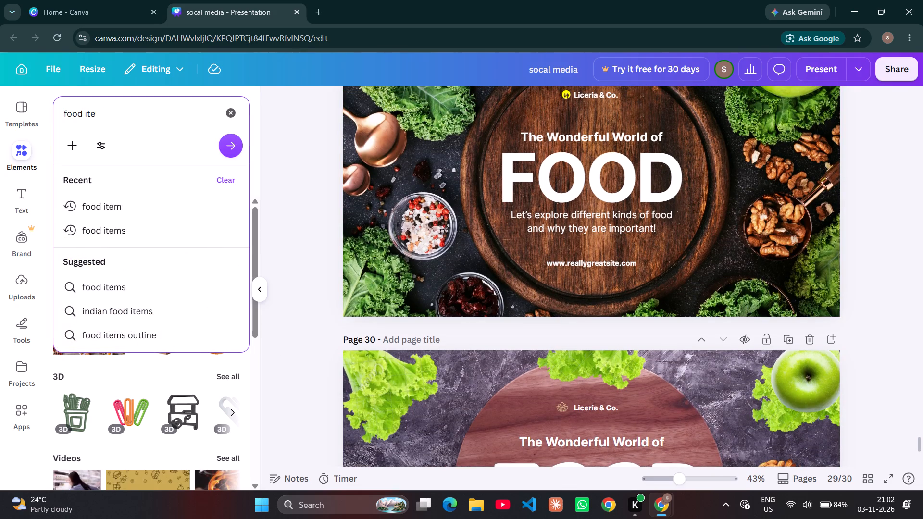
pyautogui.write('cup')
pyautogui.press('Return')
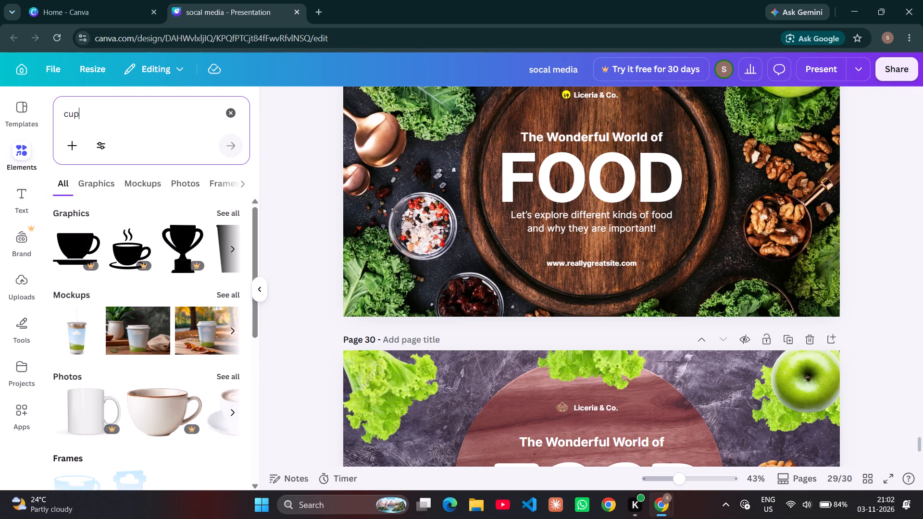
pyautogui.hscroll(-4, 185, 243)
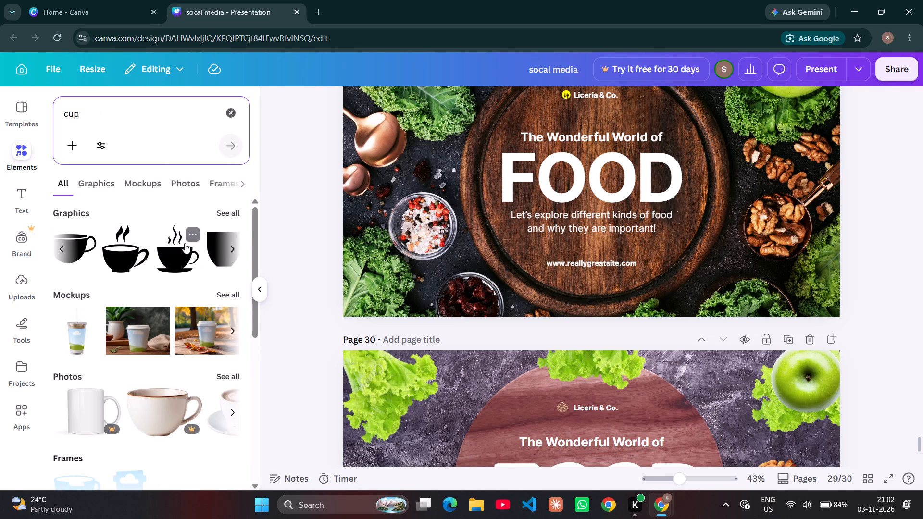
# Clear the "cup" search and search the elements for "small glass bowal".
pyautogui.press('BackSpace')
pyautogui.press('BackSpace')
pyautogui.press('BackSpace')
pyautogui.press('BackSpace')
pyautogui.press('BackSpace')
pyautogui.press('BackSpace')
pyautogui.press('BackSpace')
pyautogui.press('BackSpace')
pyautogui.press('BackSpace')
pyautogui.press('BackSpace')
pyautogui.press('BackSpace')
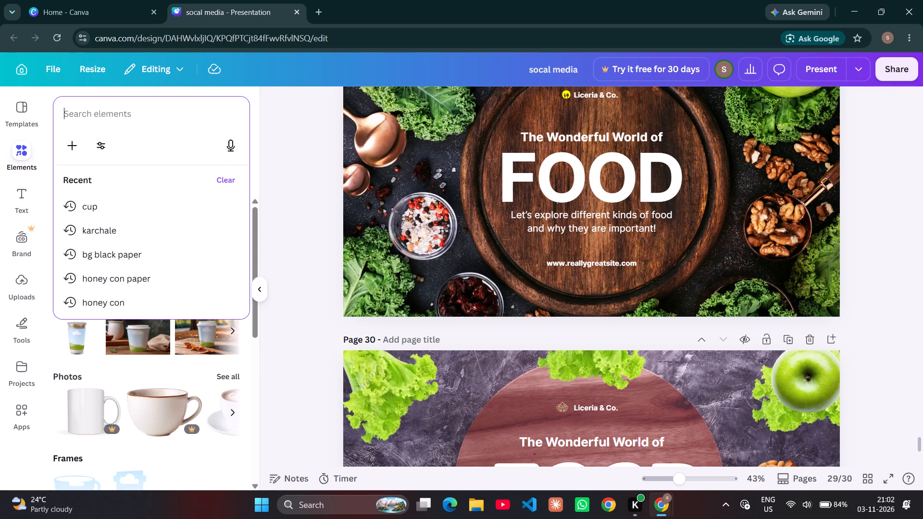
pyautogui.write('sma')
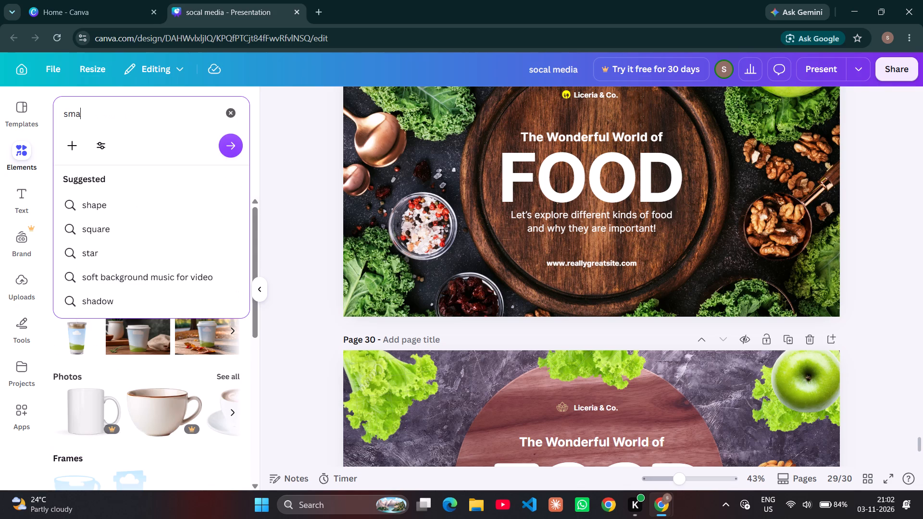
pyautogui.write('ll')
pyautogui.press('space')
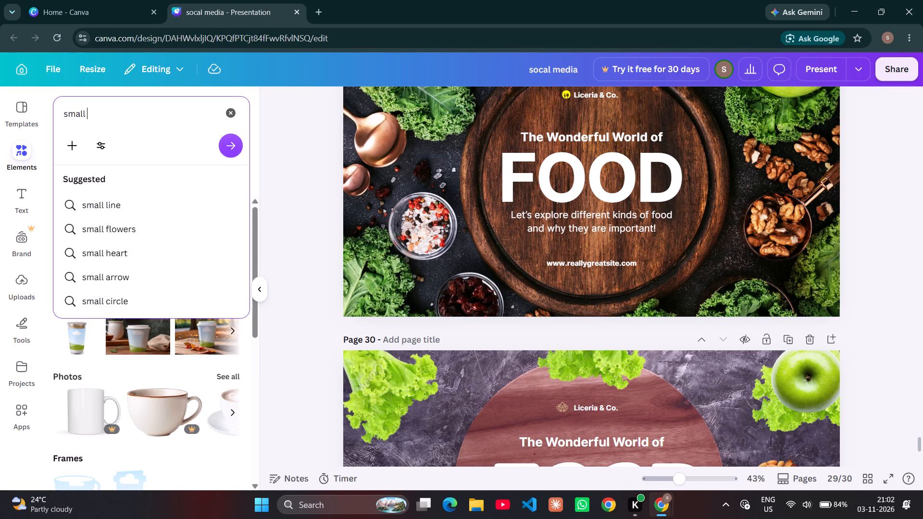
pyautogui.press('g')
pyautogui.write('la')
pyautogui.write('ss')
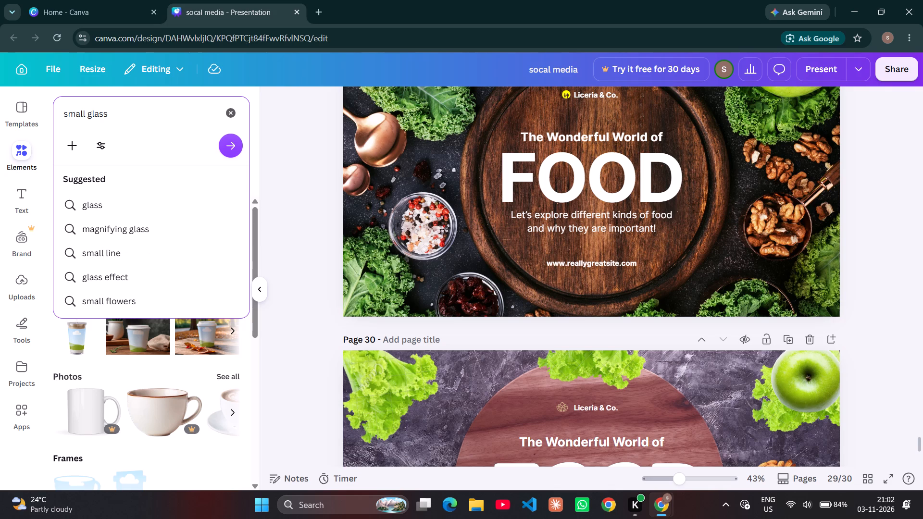
pyautogui.press('space')
pyautogui.press('b')
pyautogui.press('o')
pyautogui.write('wal')
pyautogui.press('Return')
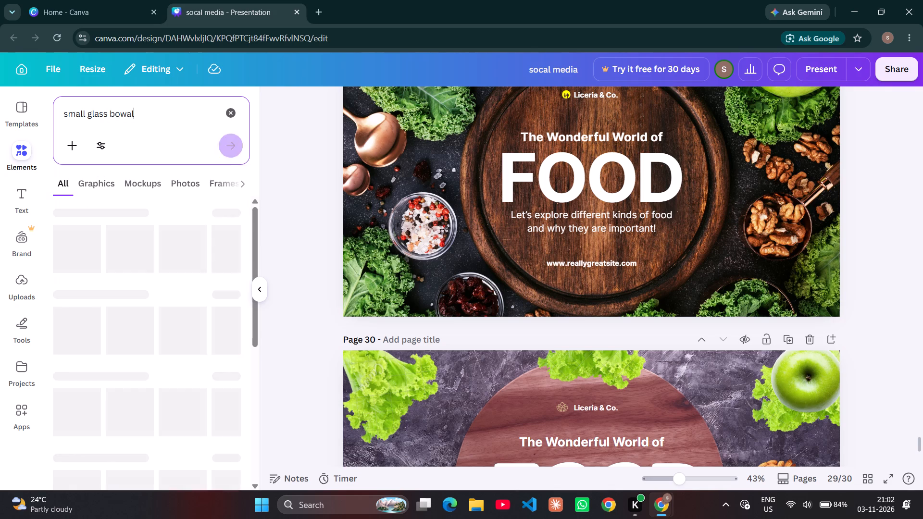
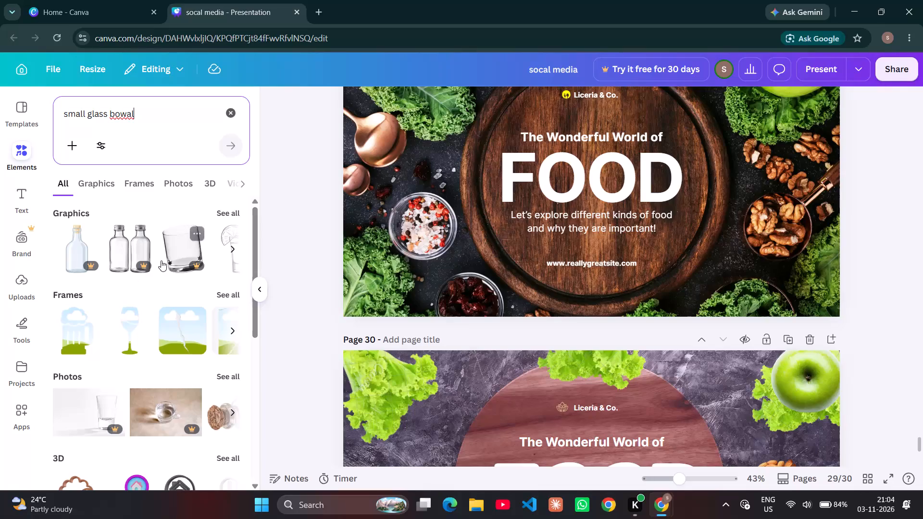
# Remove the word "glass" from the element search and search the elements for "small bowal" instead.
pyautogui.hscroll(-1, 161, 260)
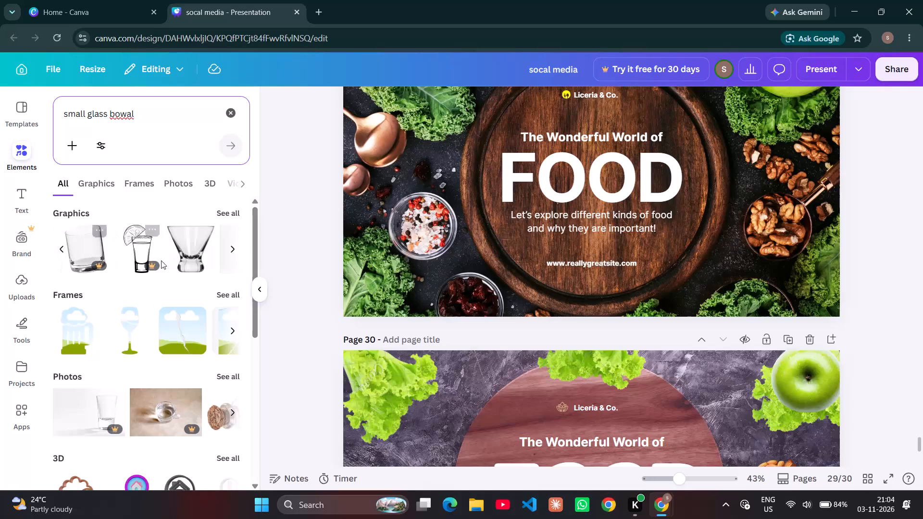
pyautogui.hscroll(-6, 161, 260)
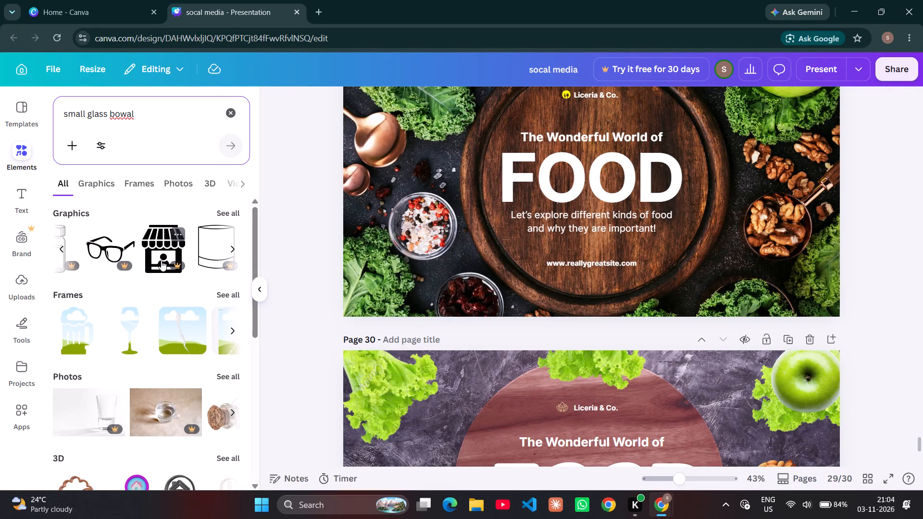
pyautogui.hscroll(-1, 161, 260)
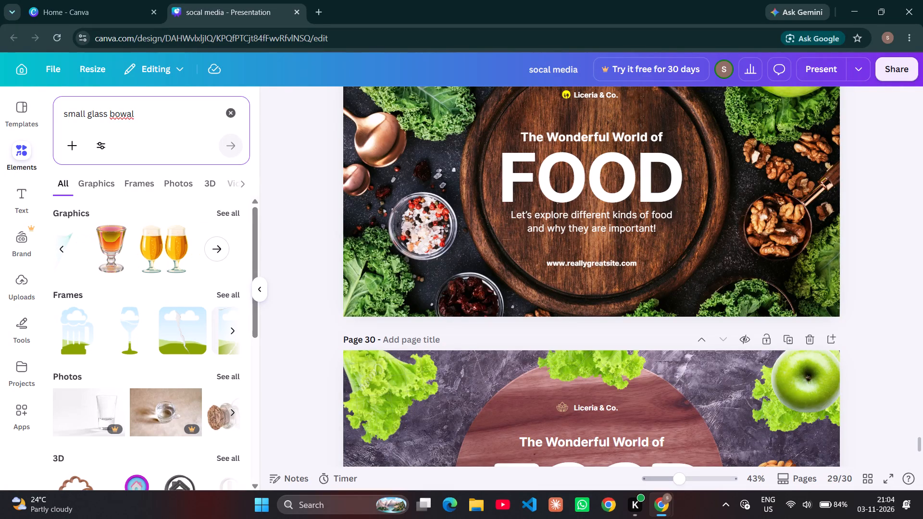
pyautogui.click(105, 115)
pyautogui.press('Right')
pyautogui.press('BackSpace')
pyautogui.press('BackSpace')
pyautogui.press('BackSpace')
pyautogui.press('BackSpace')
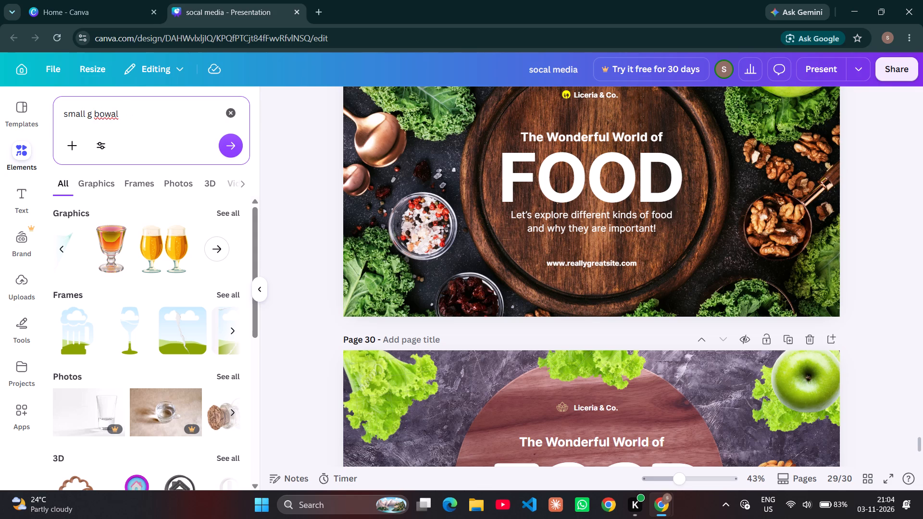
pyautogui.press('BackSpace')
pyautogui.press('Return')
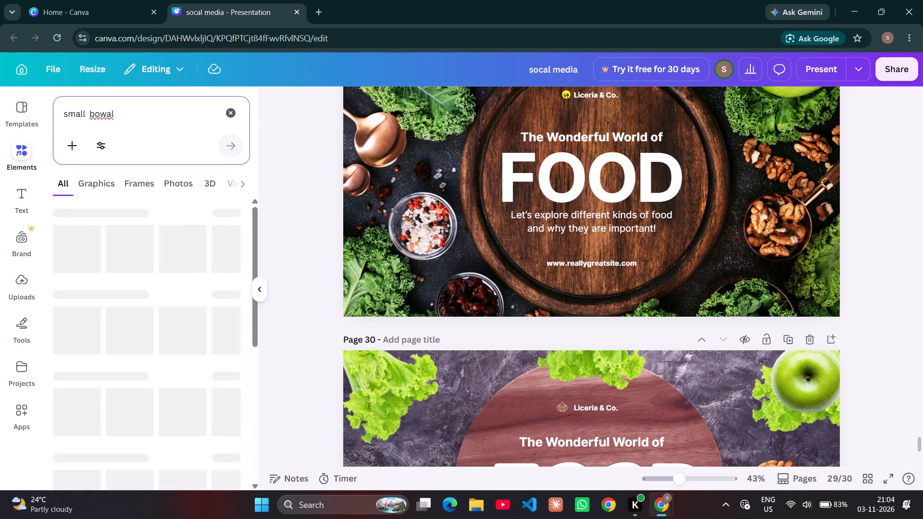
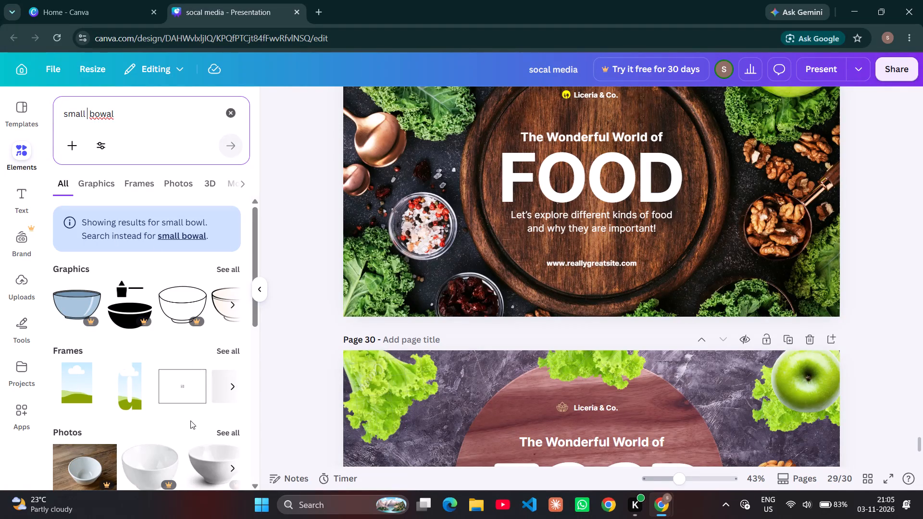
# Add the graphic of a white bowl filled with brown sauce from the small bowl results to page 30.
pyautogui.scroll(3, 190, 420)
pyautogui.hscroll(-2, 173, 328)
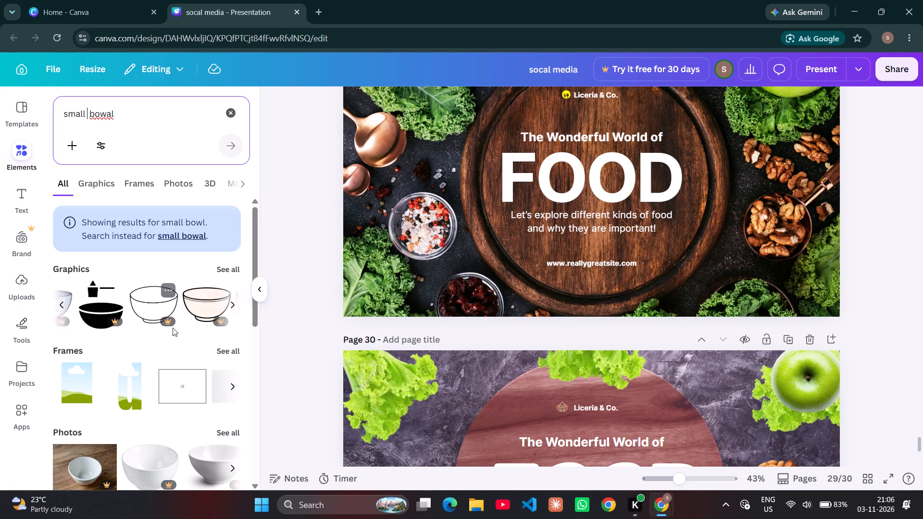
pyautogui.hscroll(-5, 173, 328)
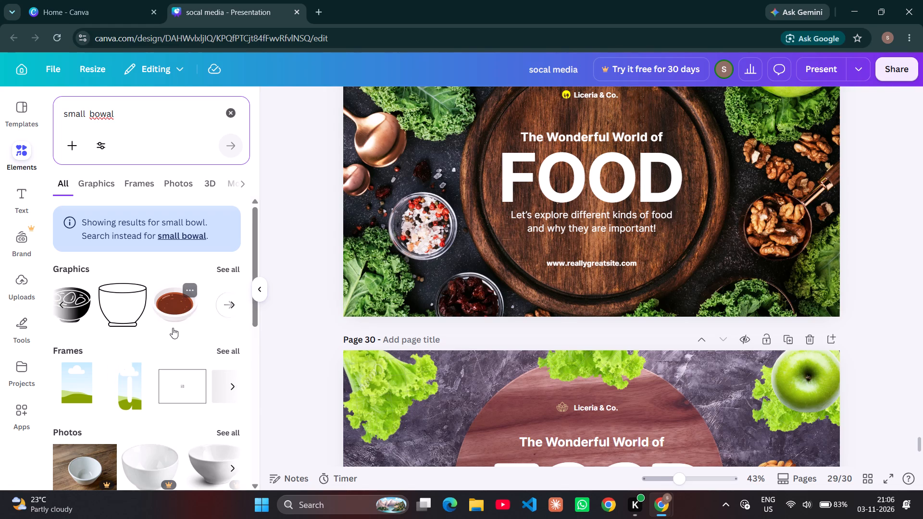
pyautogui.hscroll(-1, 173, 328)
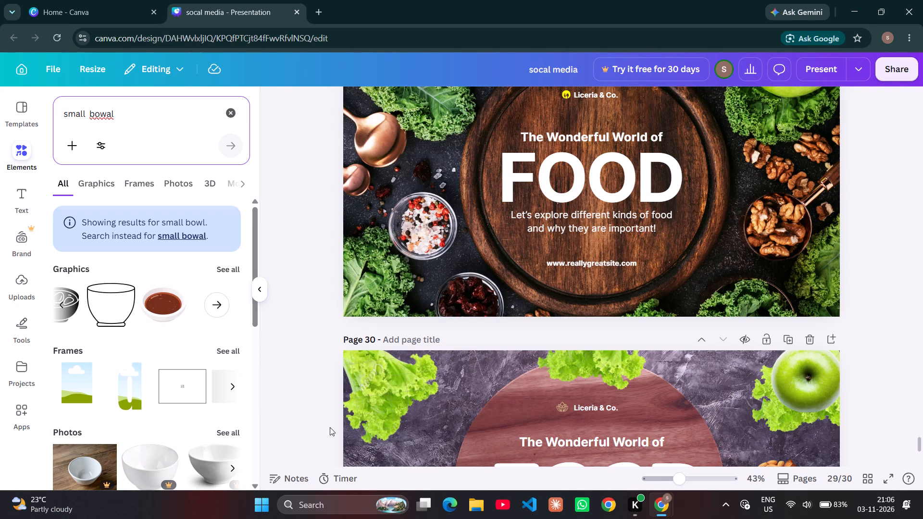
pyautogui.scroll(-2, 330, 427)
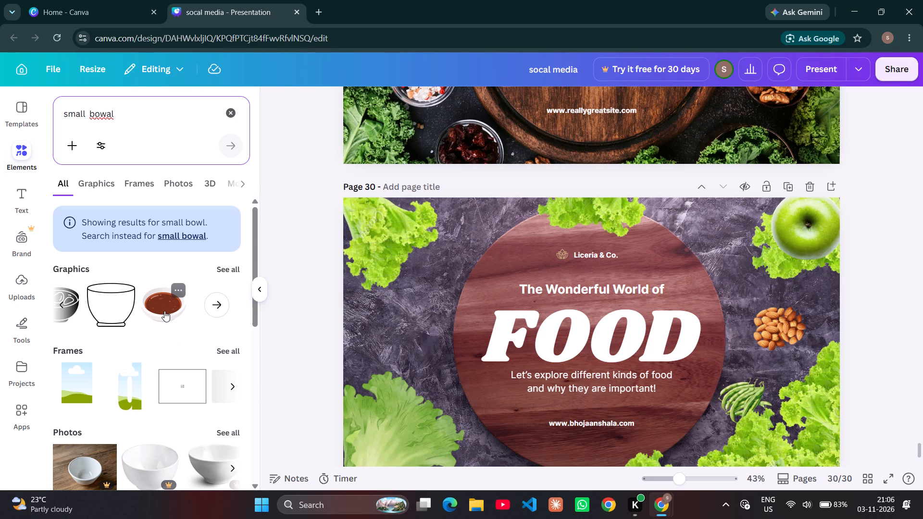
pyautogui.click(164, 311)
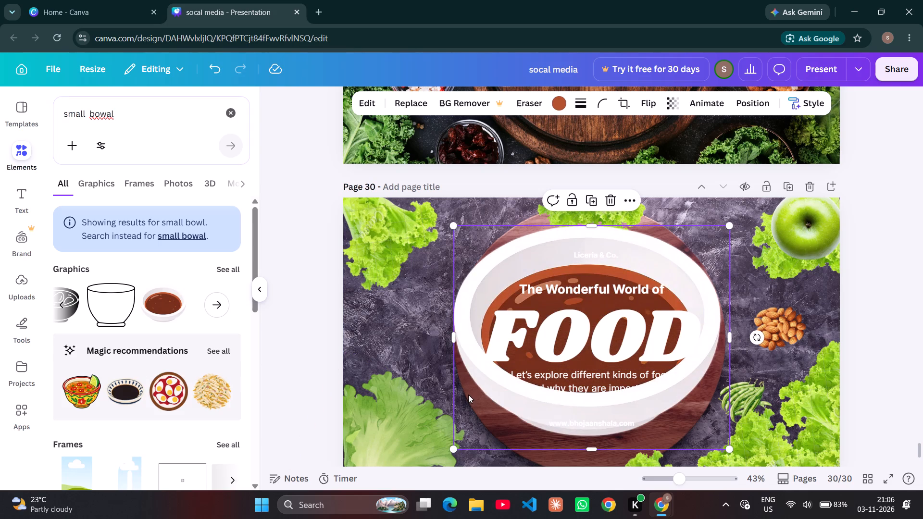
# Move the sauce bowl off the wooden board and shrink it to a small bowl near page 30's upper-left lettuce.
pyautogui.moveTo(468, 395); pyautogui.dragTo(491, 422)
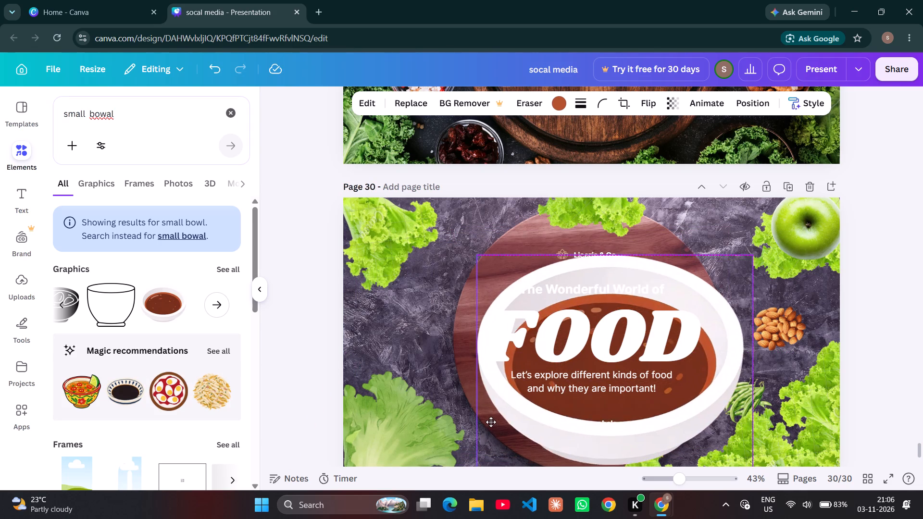
pyautogui.moveTo(491, 422); pyautogui.dragTo(359, 392)
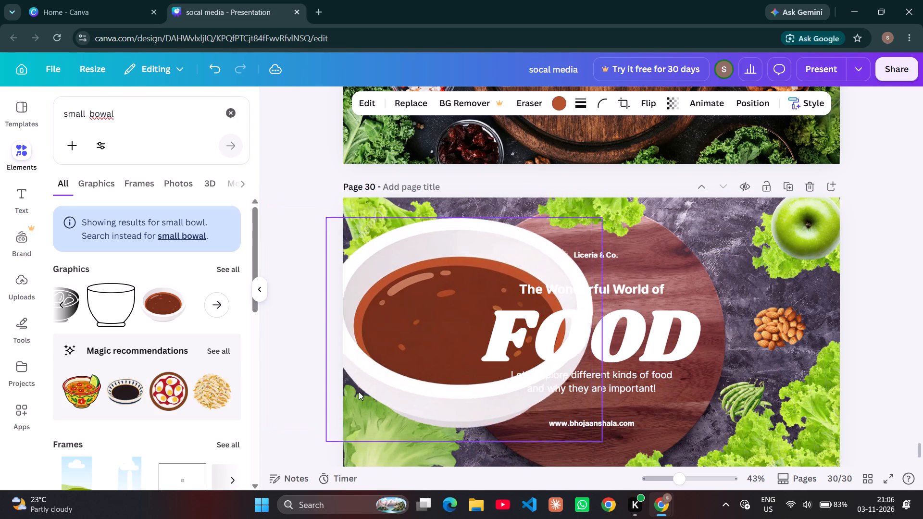
pyautogui.moveTo(359, 392); pyautogui.dragTo(380, 394)
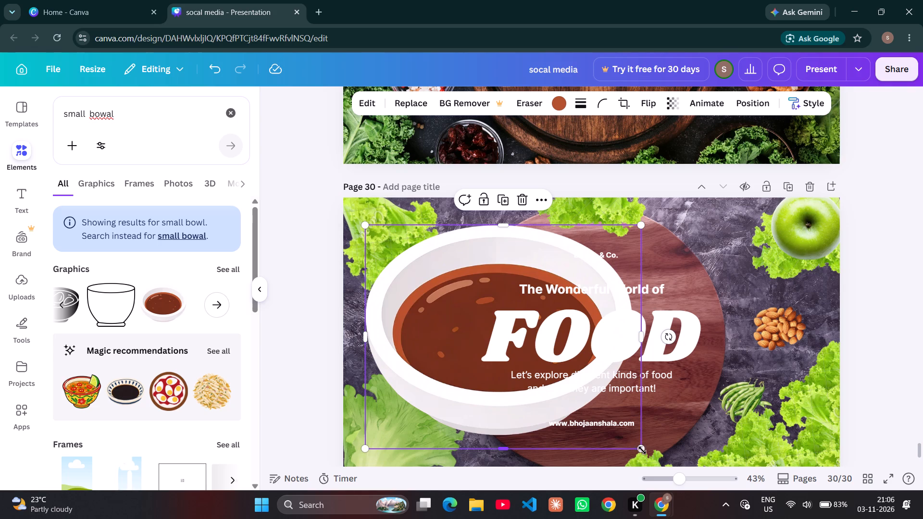
pyautogui.moveTo(643, 449); pyautogui.dragTo(534, 414)
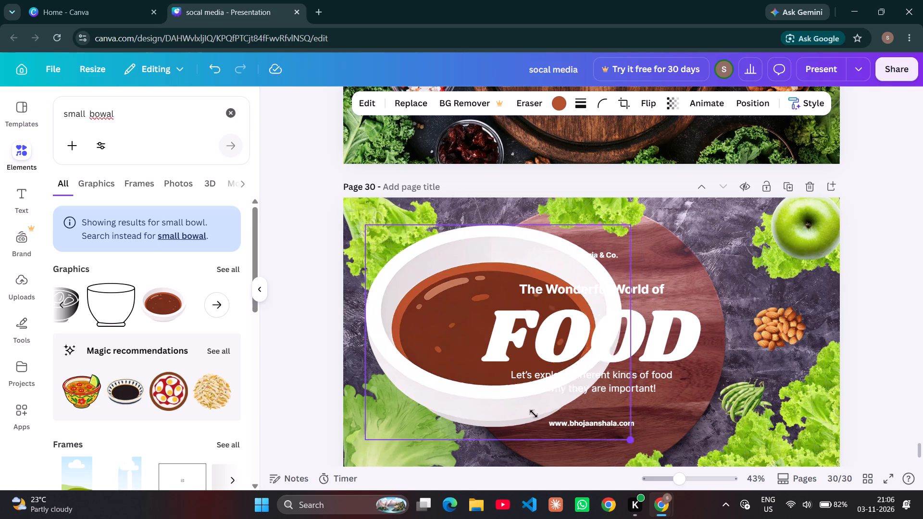
pyautogui.moveTo(534, 414); pyautogui.dragTo(378, 402)
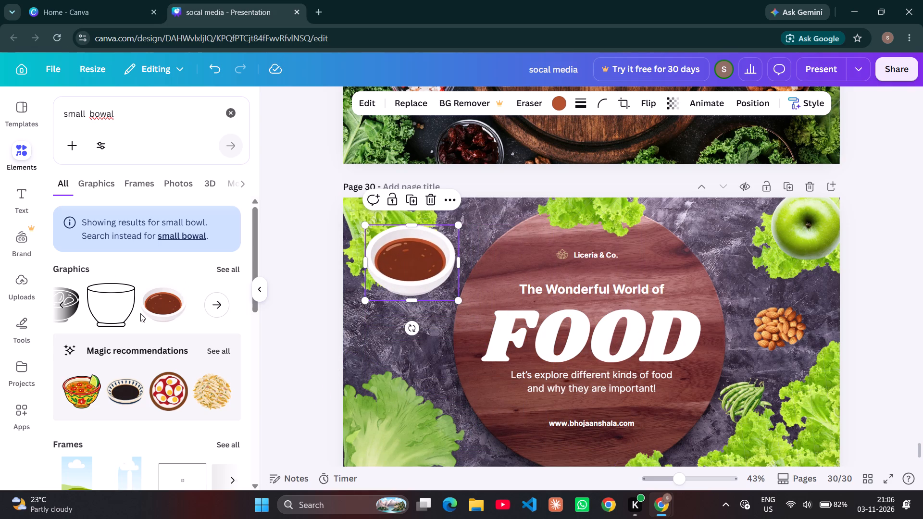
# Show all graphics results for small bowl and look through them for another food bowl suited to page 30.
pyautogui.click(217, 299)
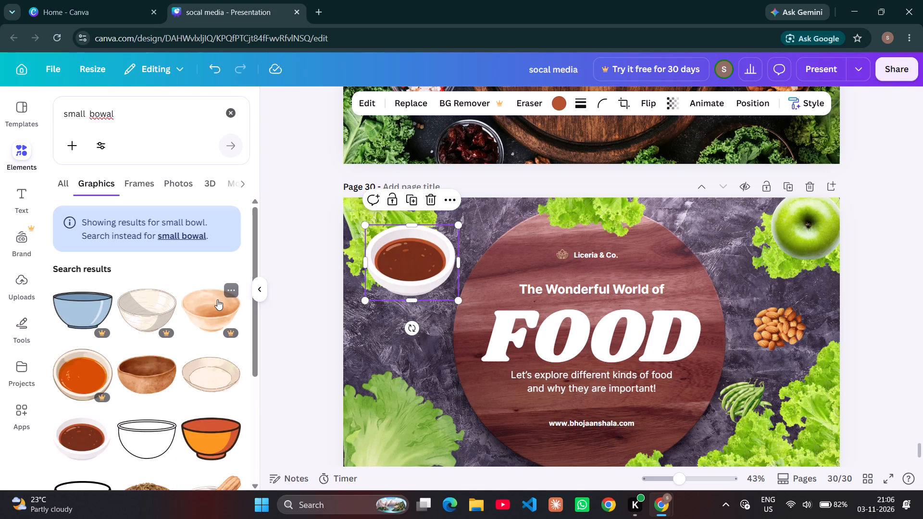
pyautogui.scroll(-4, 232, 371)
pyautogui.scroll(1, 232, 371)
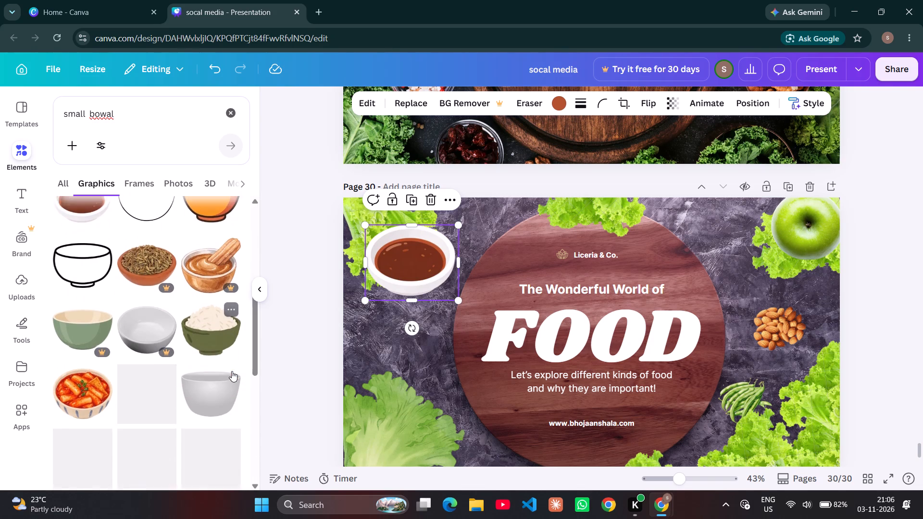
pyautogui.scroll(3, 232, 371)
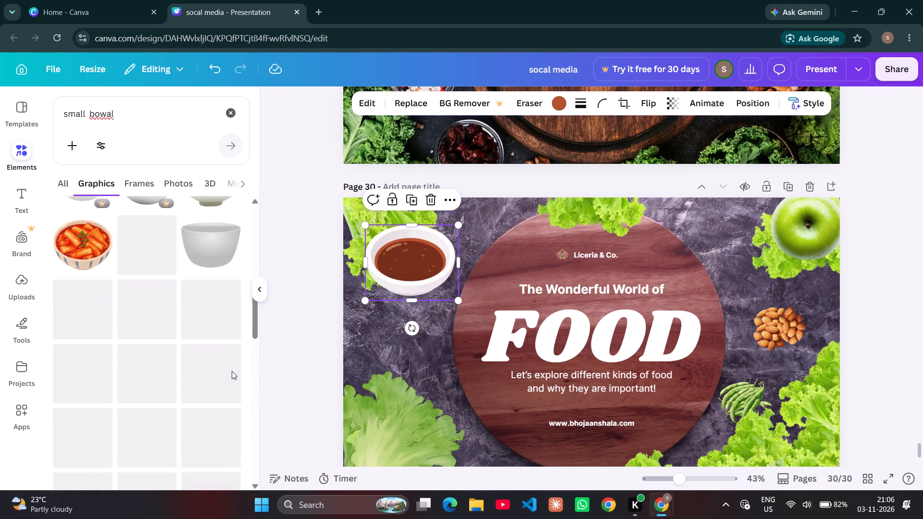
pyautogui.scroll(-1, 232, 371)
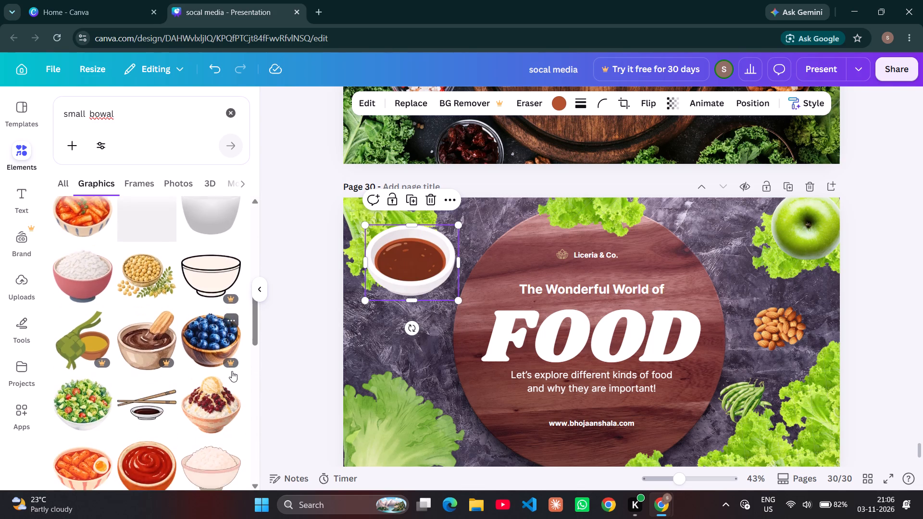
pyautogui.scroll(-2, 232, 371)
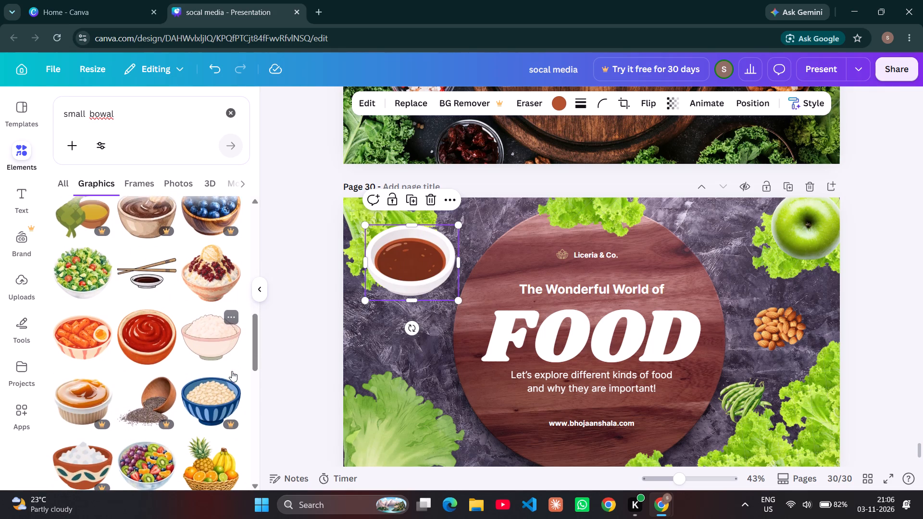
pyautogui.scroll(-1, 232, 371)
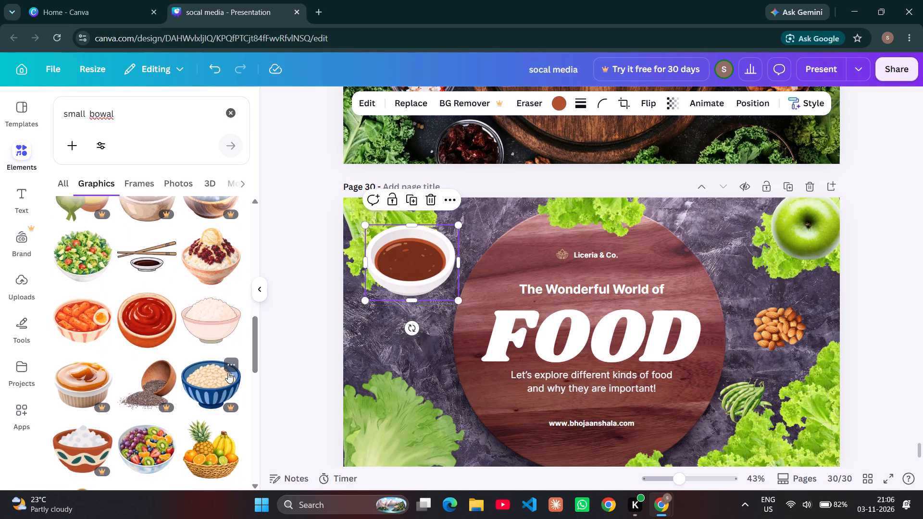
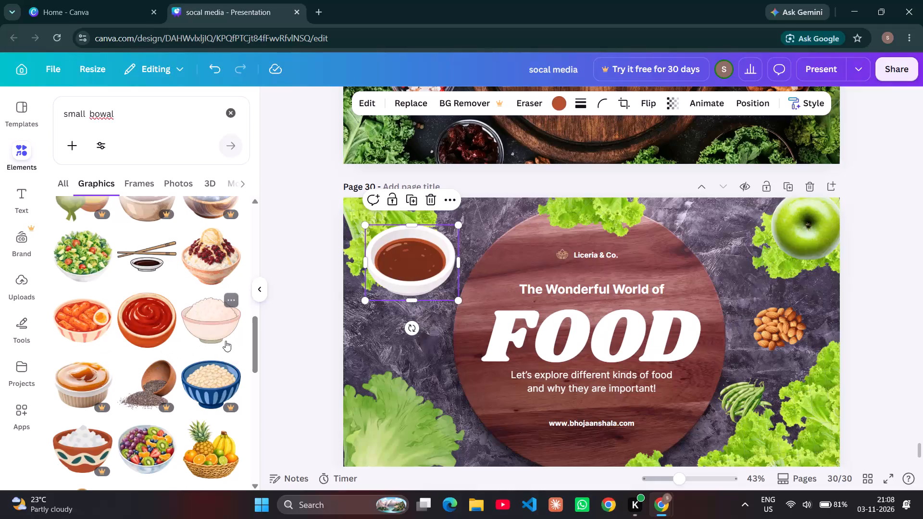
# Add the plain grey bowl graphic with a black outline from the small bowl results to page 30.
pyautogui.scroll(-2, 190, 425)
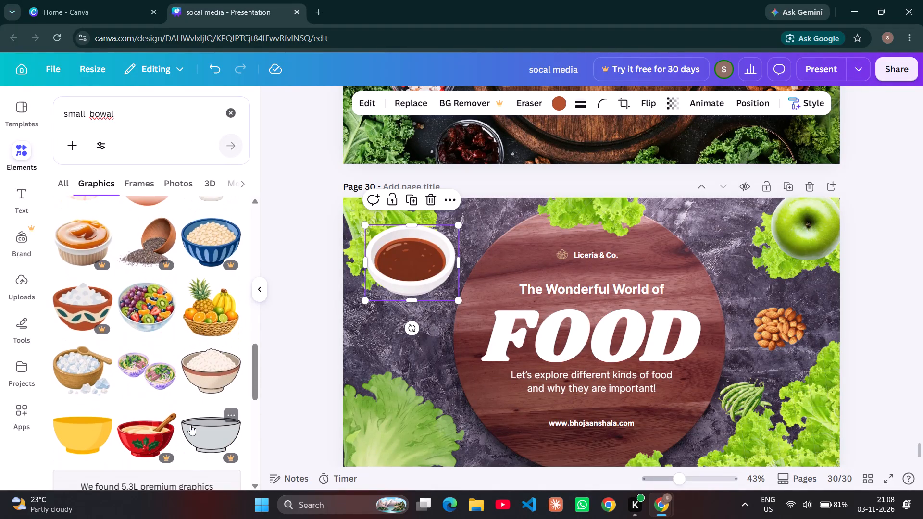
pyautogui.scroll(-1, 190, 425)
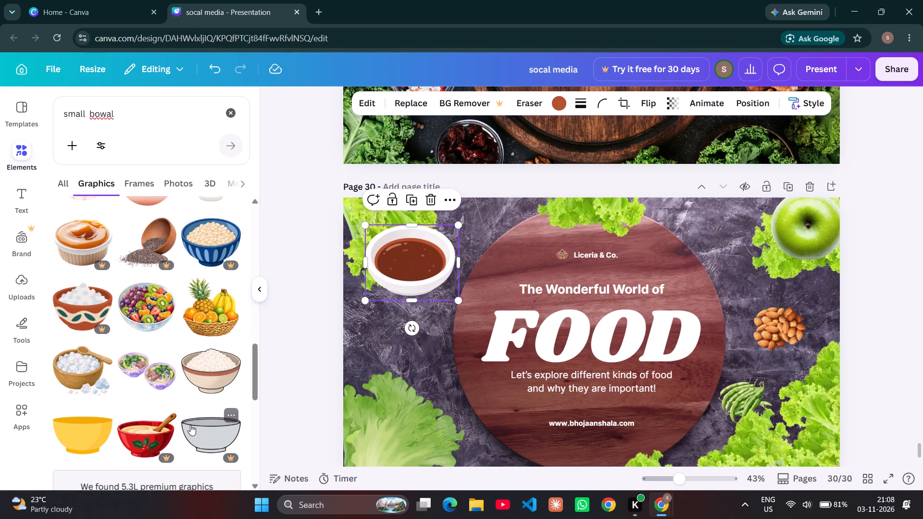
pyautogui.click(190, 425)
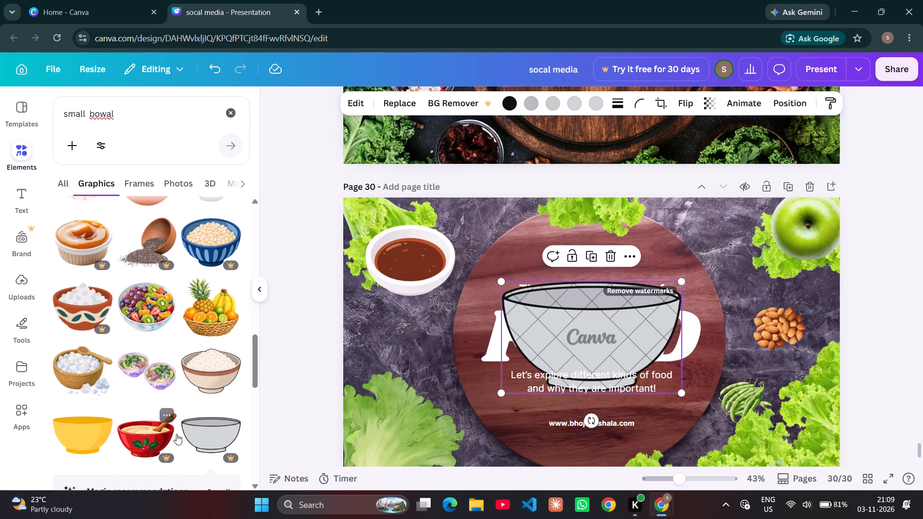
# Add the graphic of a wooden bowl filled with dates from the small bowl results to page 30.
pyautogui.scroll(-4, 176, 434)
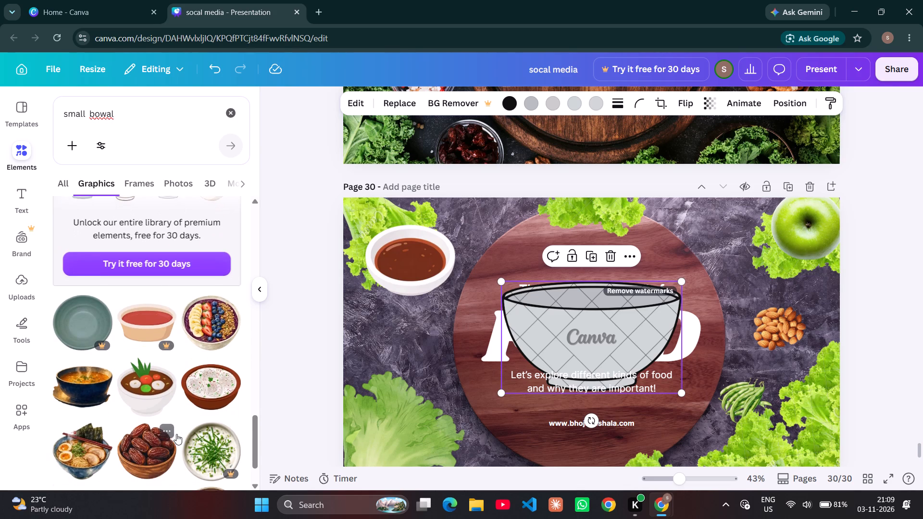
pyautogui.scroll(-3, 176, 434)
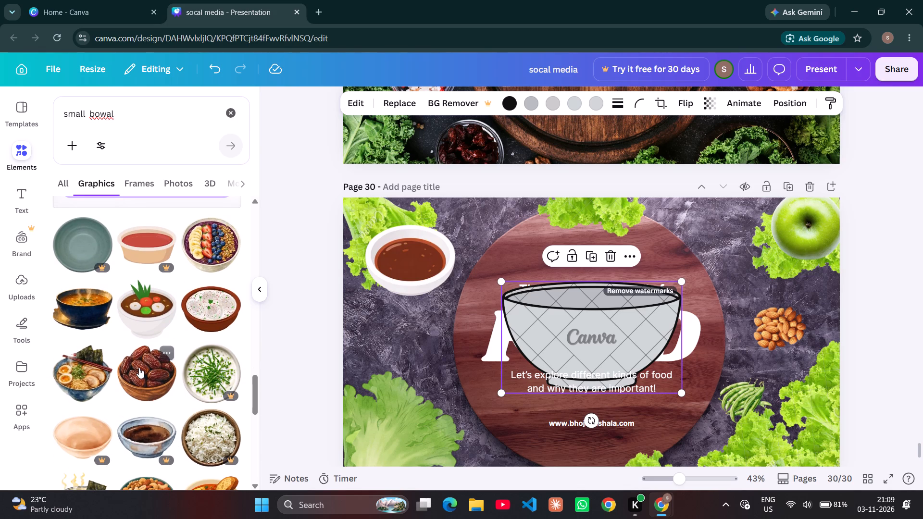
pyautogui.click(139, 368)
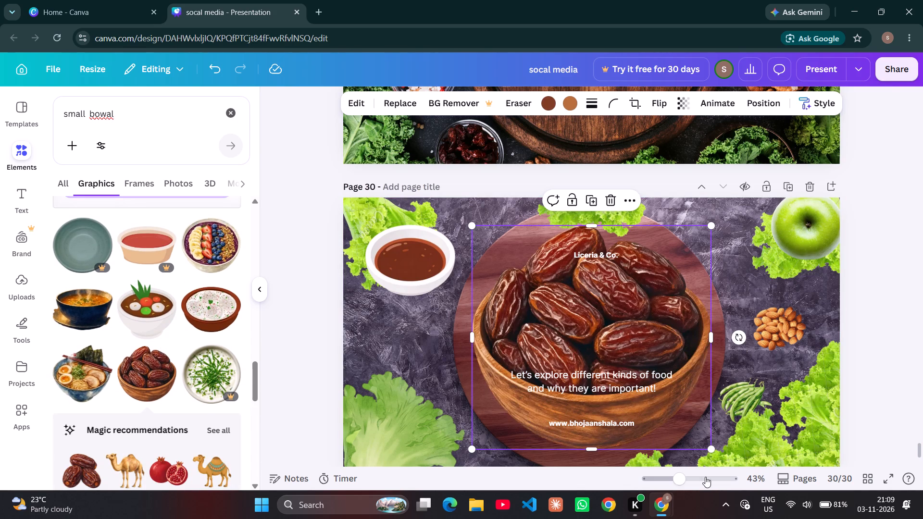
# Shrink the dates bowl to a small graphic and move it off the wooden board, just below the sauce bowl on page 30.
pyautogui.moveTo(709, 451); pyautogui.dragTo(478, 368, button='right')
pyautogui.click(366, 334)
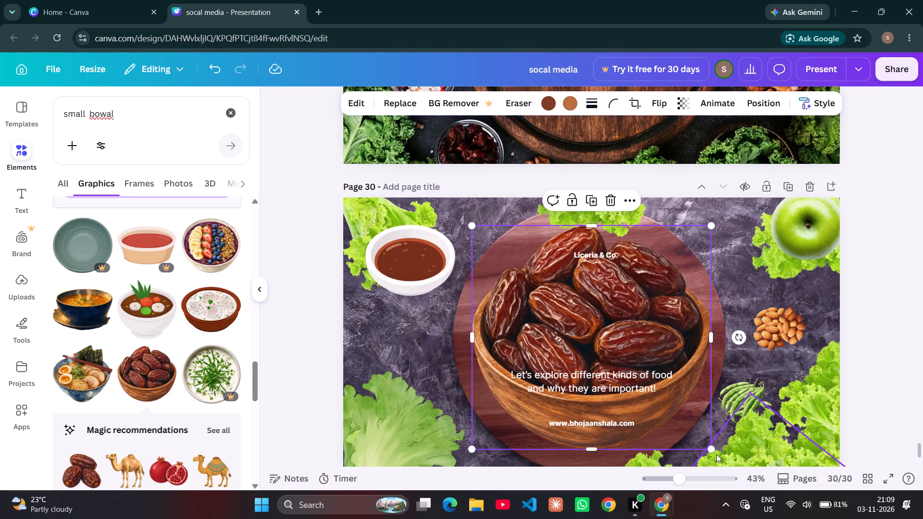
pyautogui.moveTo(708, 448); pyautogui.dragTo(583, 351)
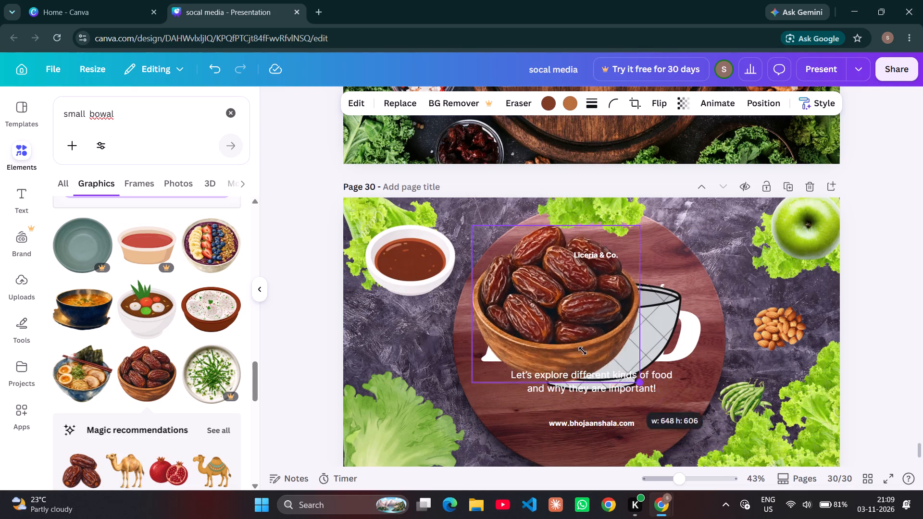
pyautogui.moveTo(583, 351); pyautogui.dragTo(507, 316)
pyautogui.moveTo(504, 267); pyautogui.dragTo(469, 320)
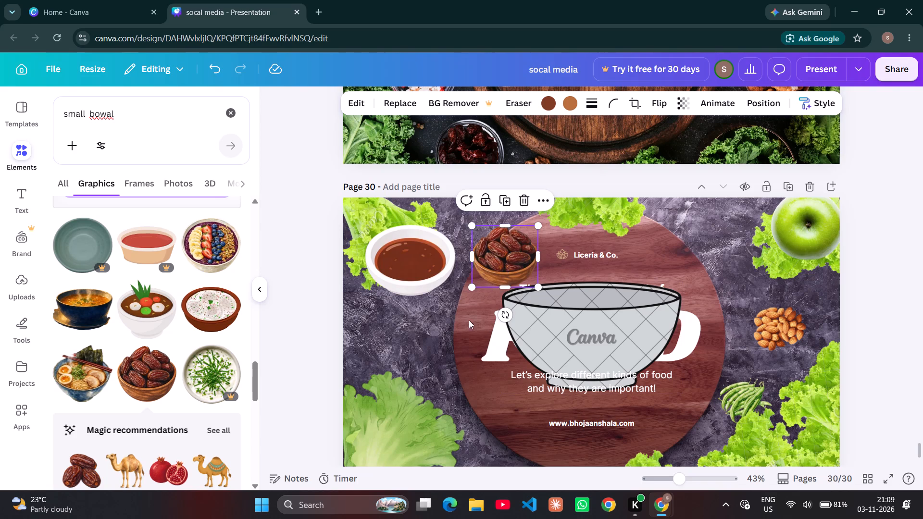
pyautogui.moveTo(469, 320); pyautogui.dragTo(393, 328)
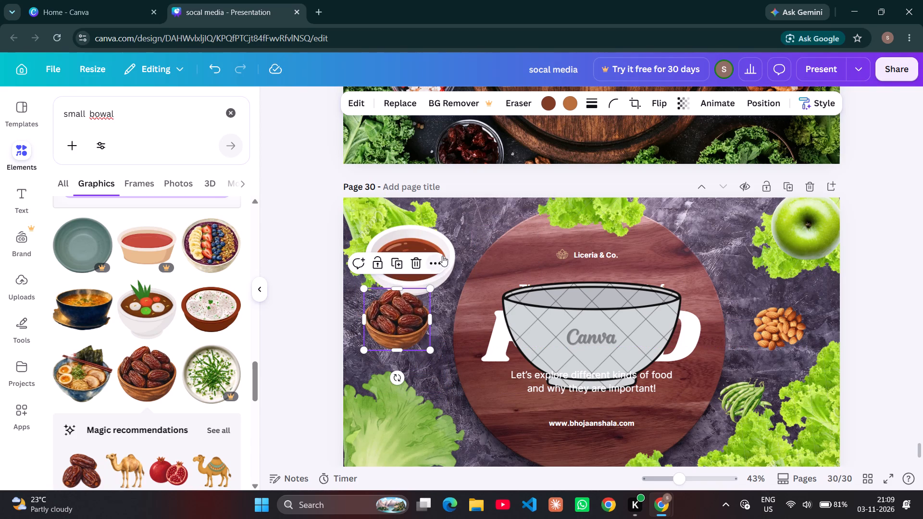
# Delete the white bowl of brown sauce from page 30.
pyautogui.click(437, 231)
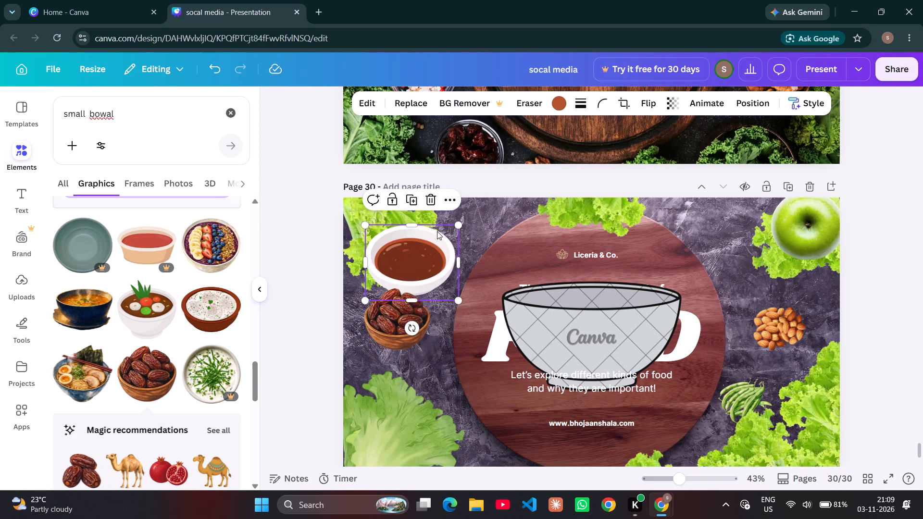
pyautogui.press('Delete')
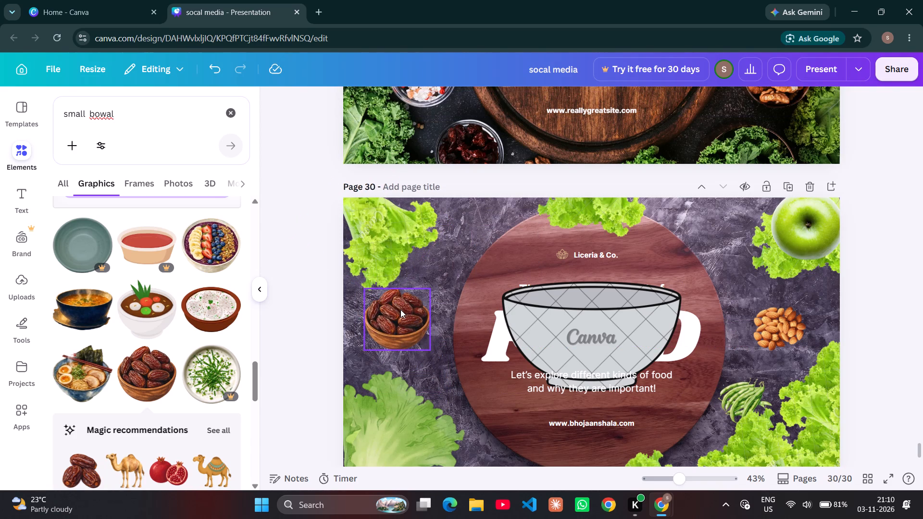
# Shrink the dates bowl slightly further, keeping it between the two lettuce pieces on page 30's left side.
pyautogui.click(400, 309)
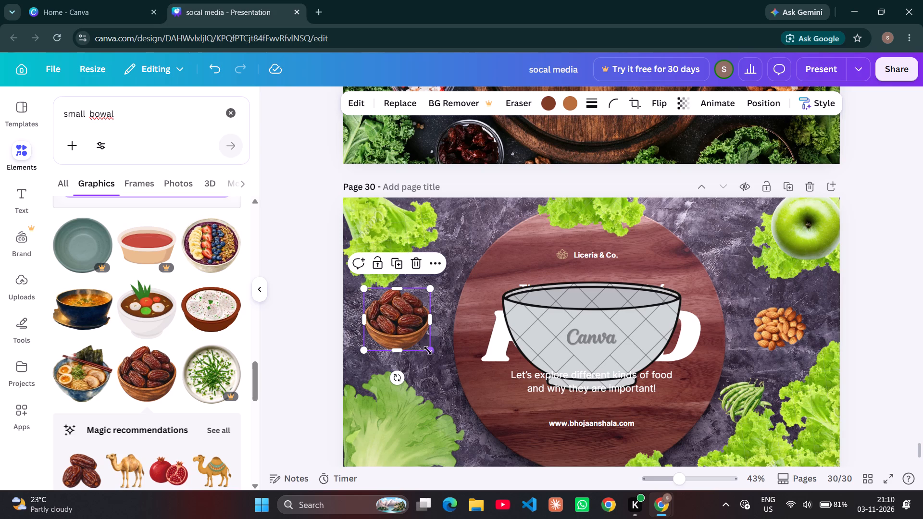
pyautogui.moveTo(427, 349); pyautogui.dragTo(406, 336)
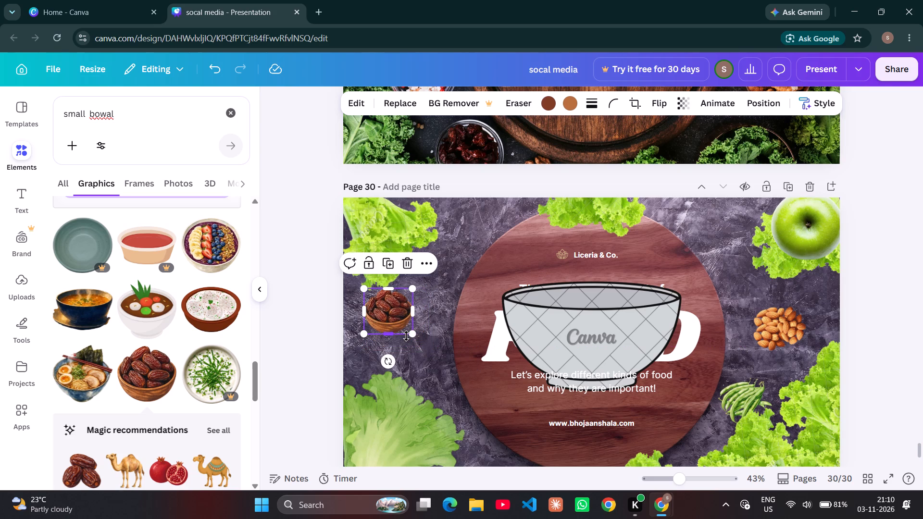
pyautogui.click(416, 348)
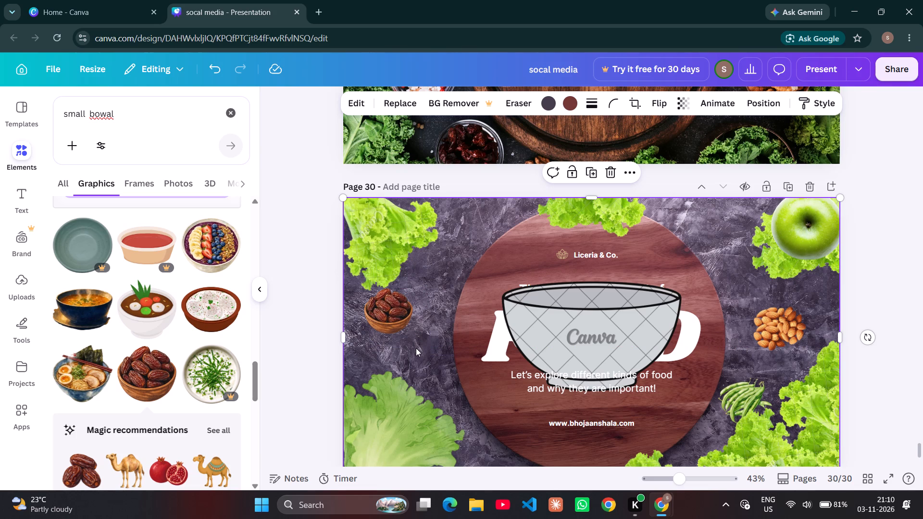
# Look through more small bowl graphics below the dates bowl for another food bowl suited to page 30.
pyautogui.scroll(-1, 145, 370)
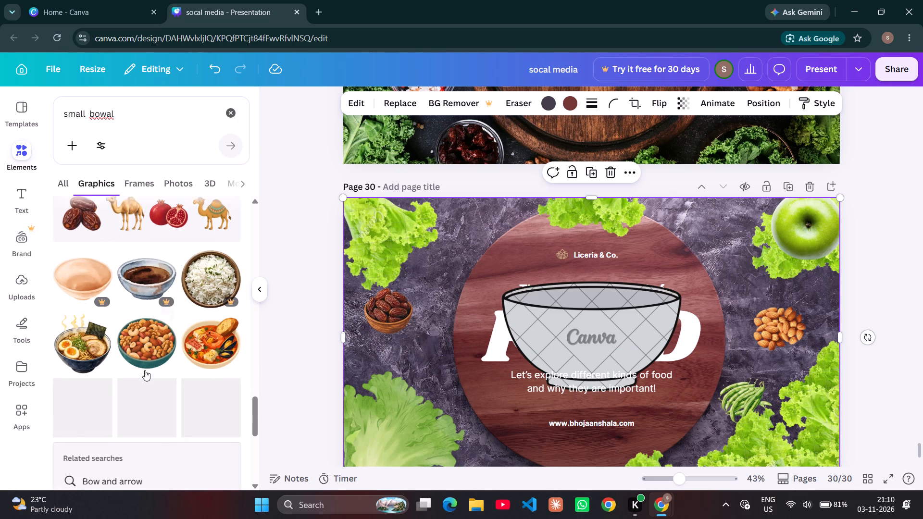
pyautogui.scroll(-2, 145, 370)
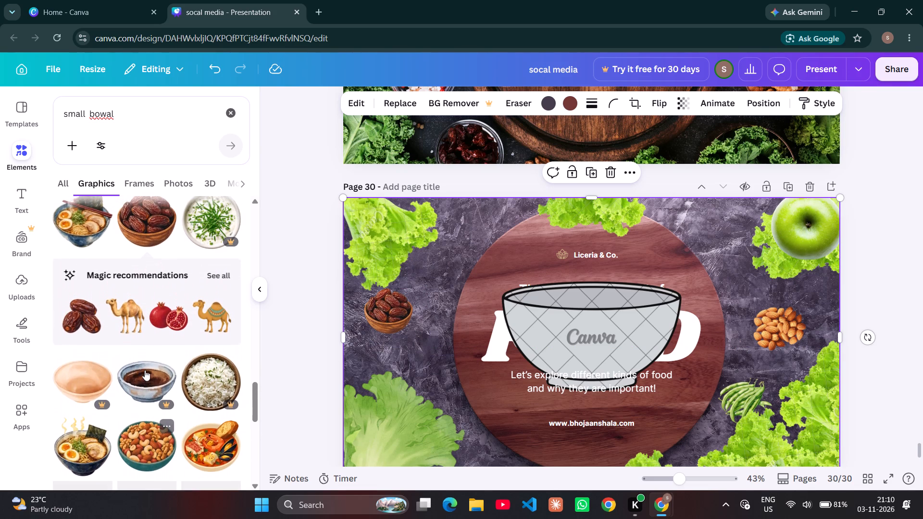
pyautogui.scroll(-2, 145, 370)
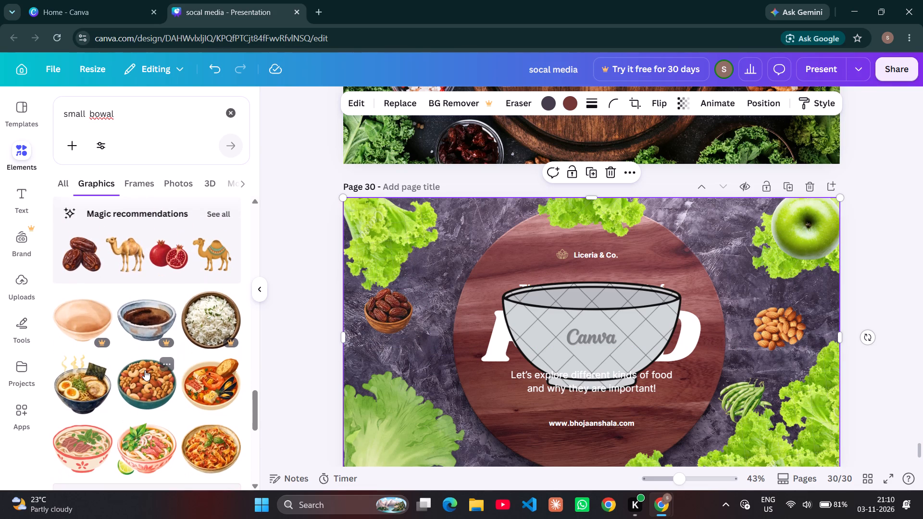
pyautogui.scroll(-1, 145, 370)
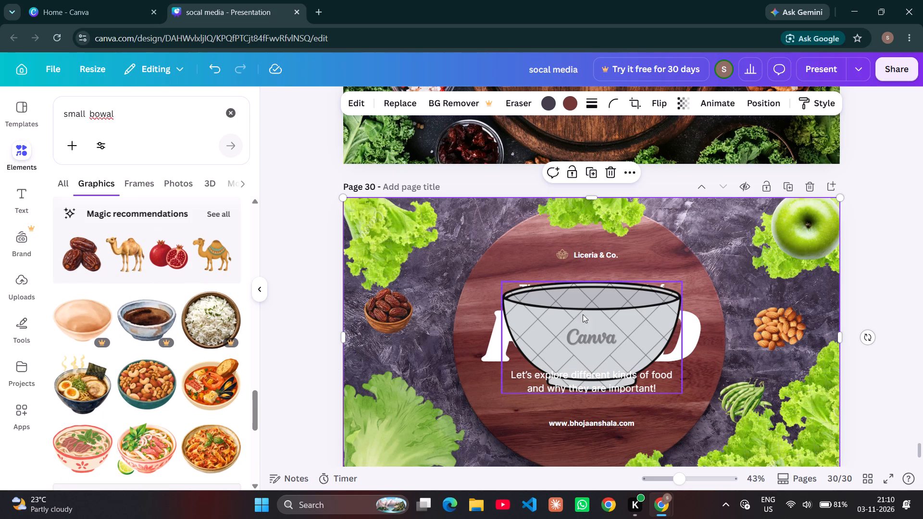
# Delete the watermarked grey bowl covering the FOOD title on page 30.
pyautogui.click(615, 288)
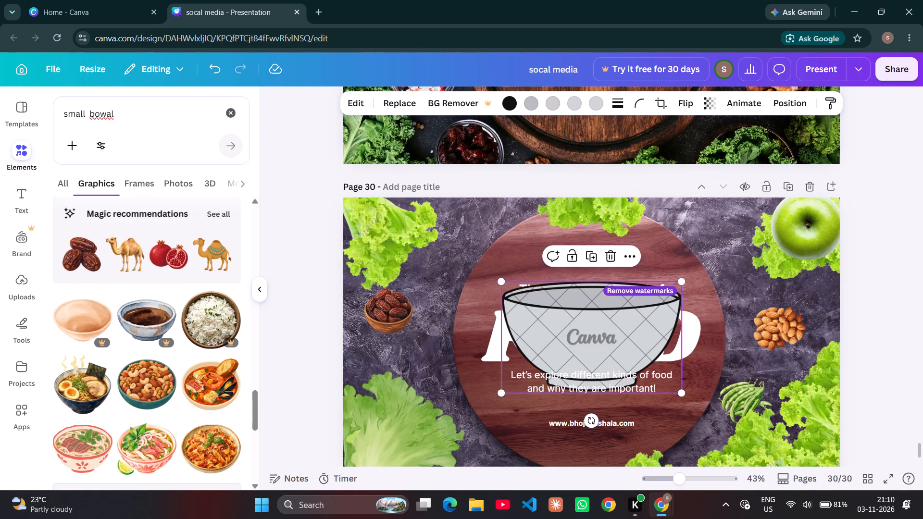
# Look further through the small bowl graphics for another filled food bowl suited to page 30.
pyautogui.scroll(-2, 163, 406)
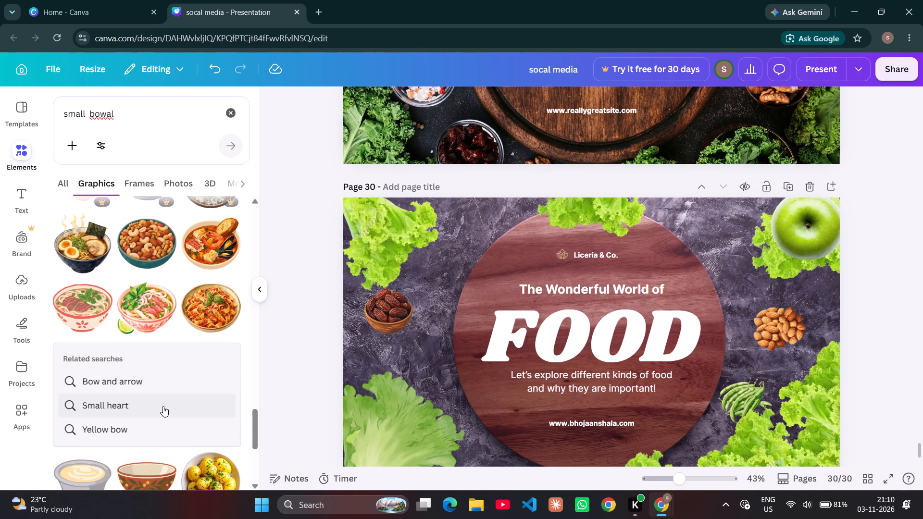
pyautogui.scroll(-2, 163, 406)
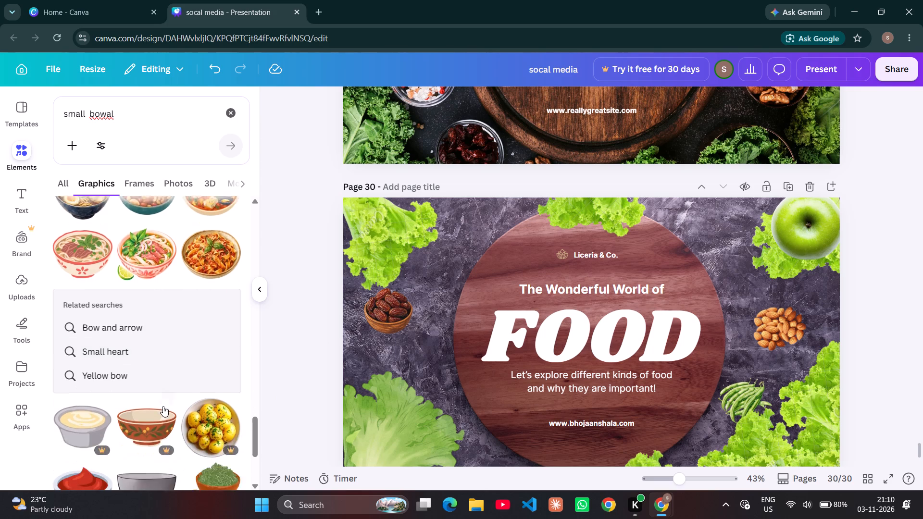
pyautogui.scroll(-2, 163, 406)
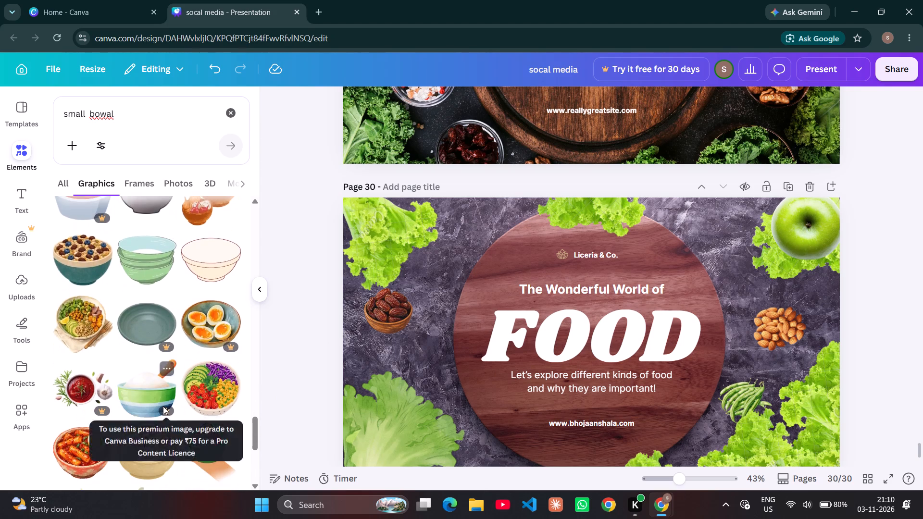
pyautogui.scroll(-2, 163, 406)
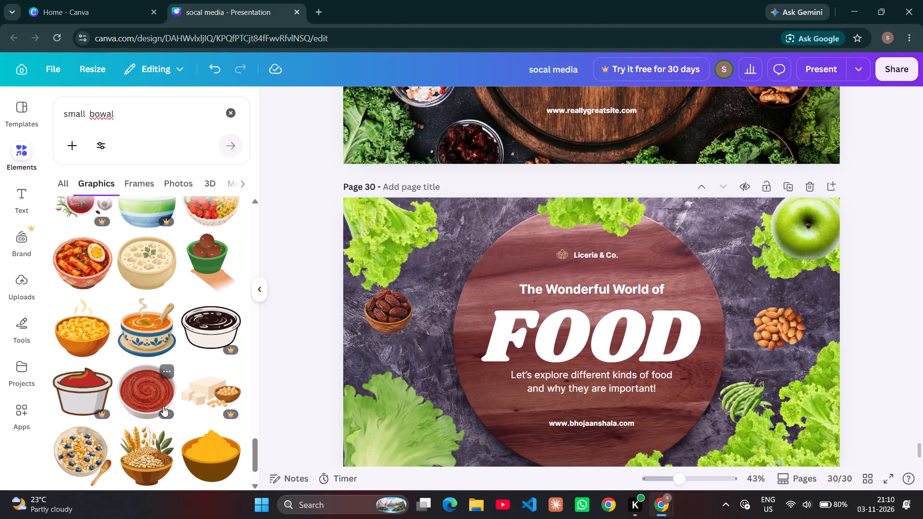
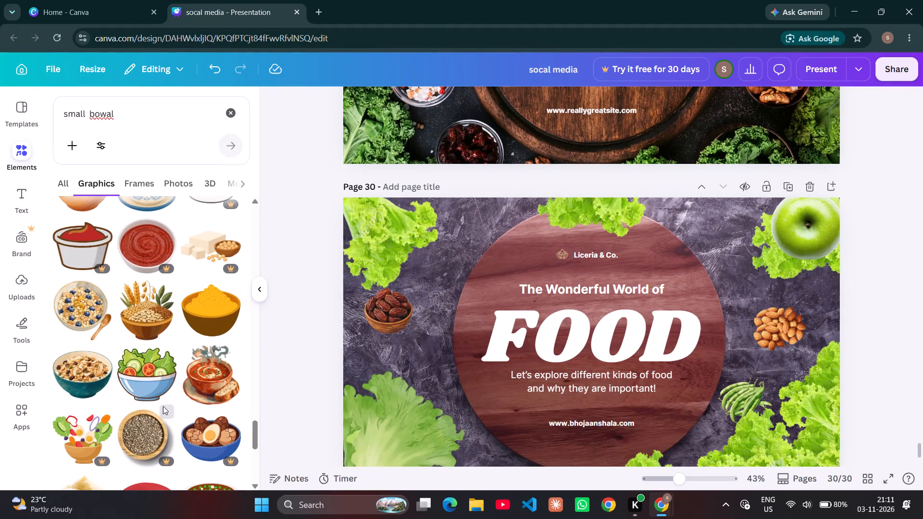
# Continue looking through the small bowl graphics for another filled food bowl suited to page 30.
pyautogui.scroll(-3, 163, 406)
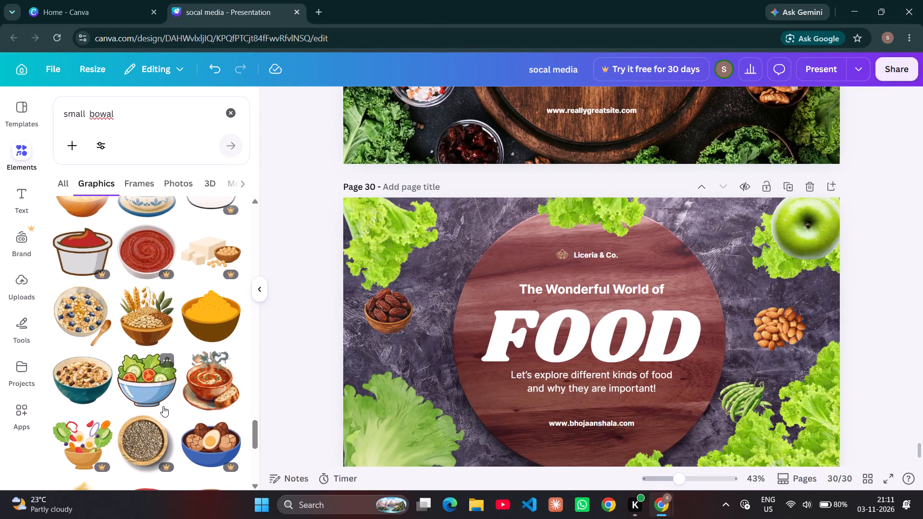
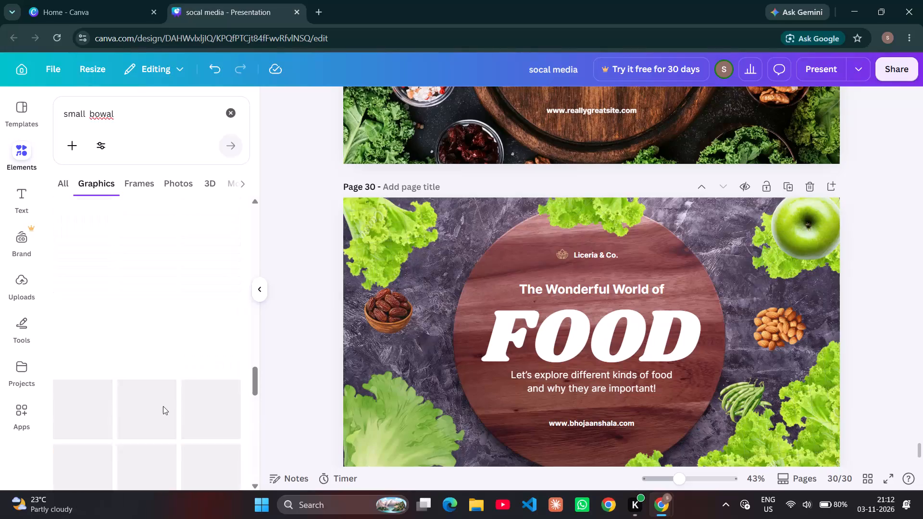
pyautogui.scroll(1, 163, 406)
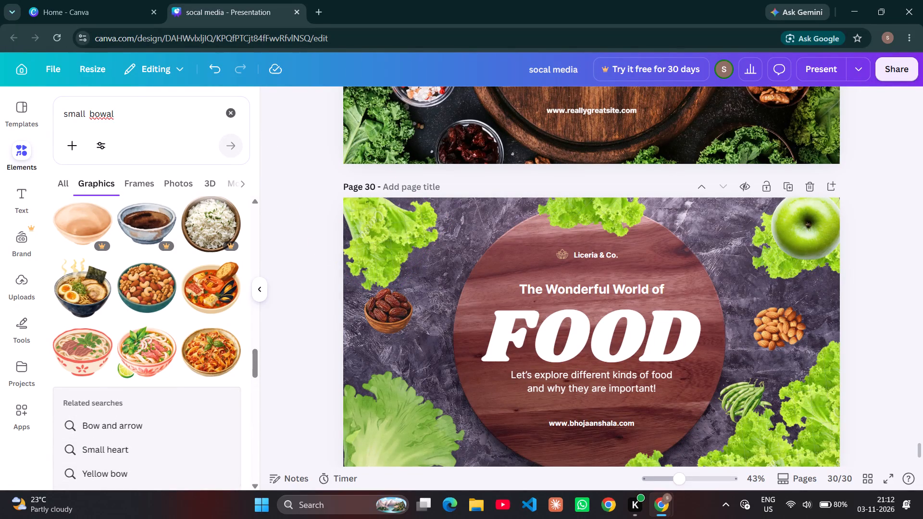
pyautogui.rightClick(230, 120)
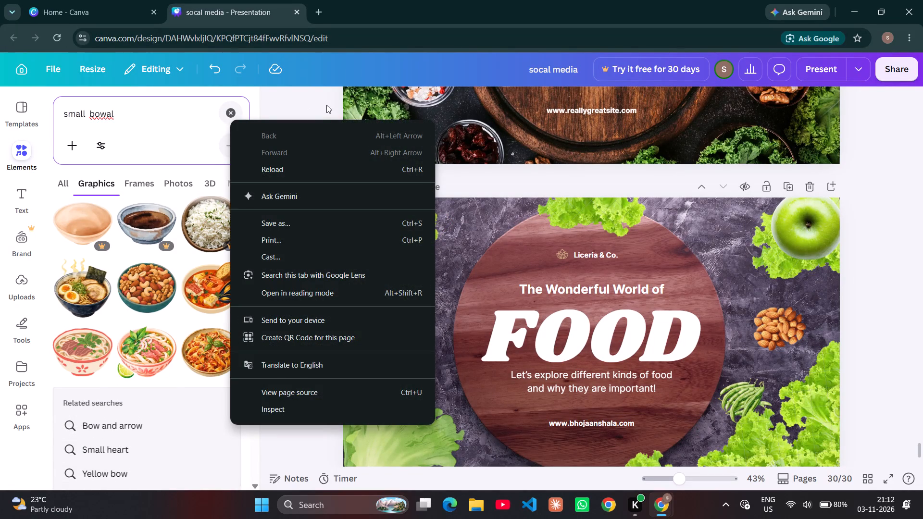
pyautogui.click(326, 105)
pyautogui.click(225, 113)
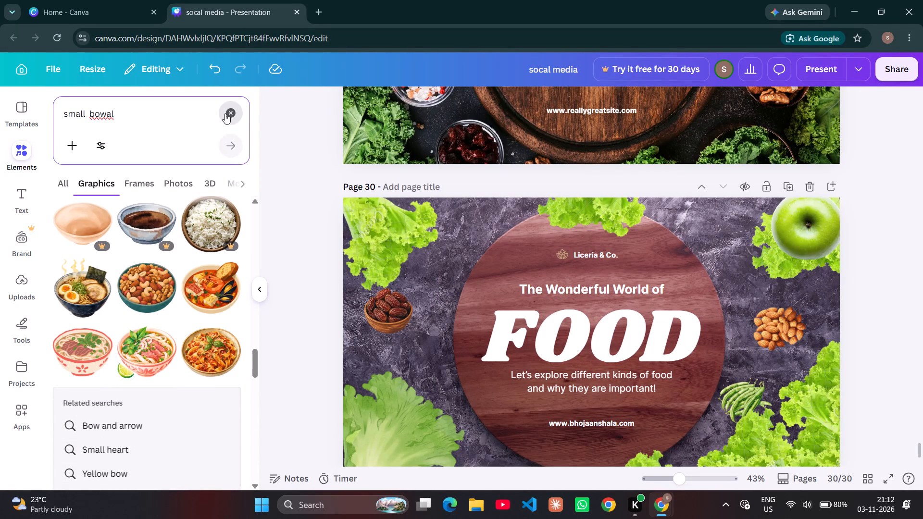
# Browse the suggested presentation templates and preview the pages of the Blue Modern Fisheries Presentation.
pyautogui.click(18, 110)
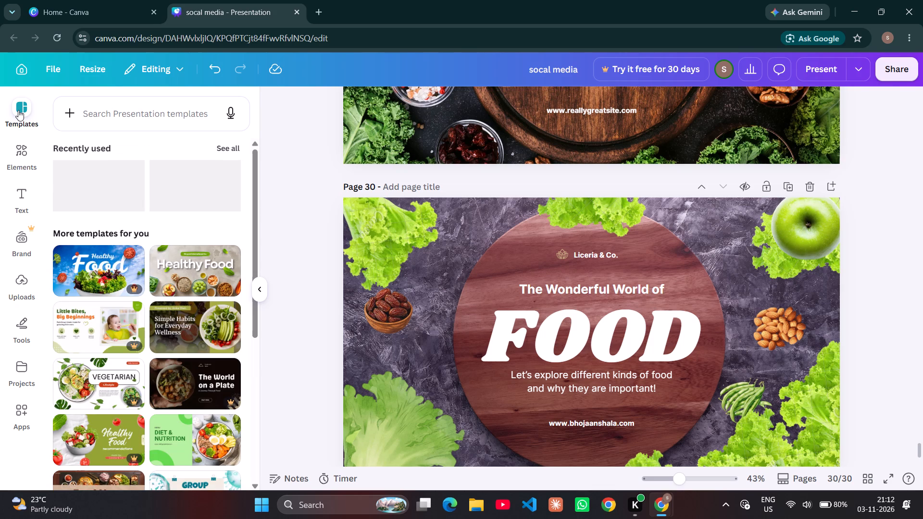
pyautogui.scroll(-2, 136, 269)
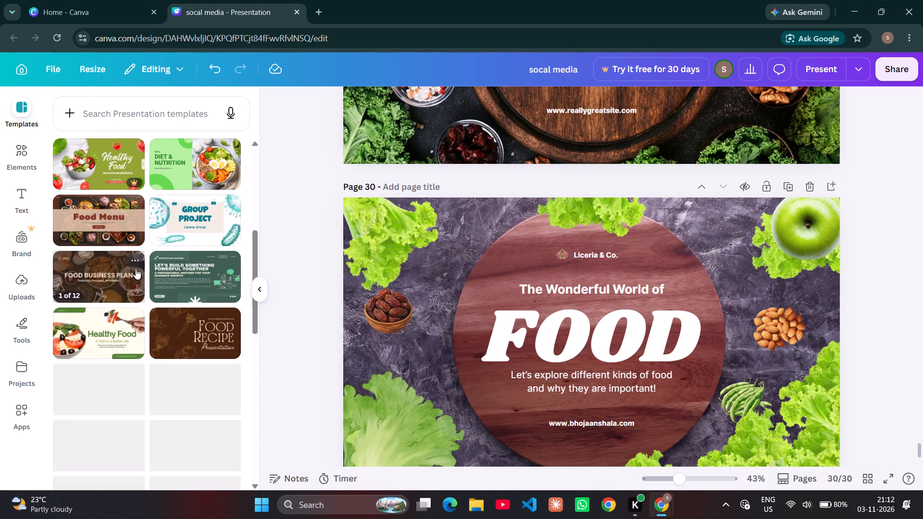
pyautogui.scroll(-2, 136, 269)
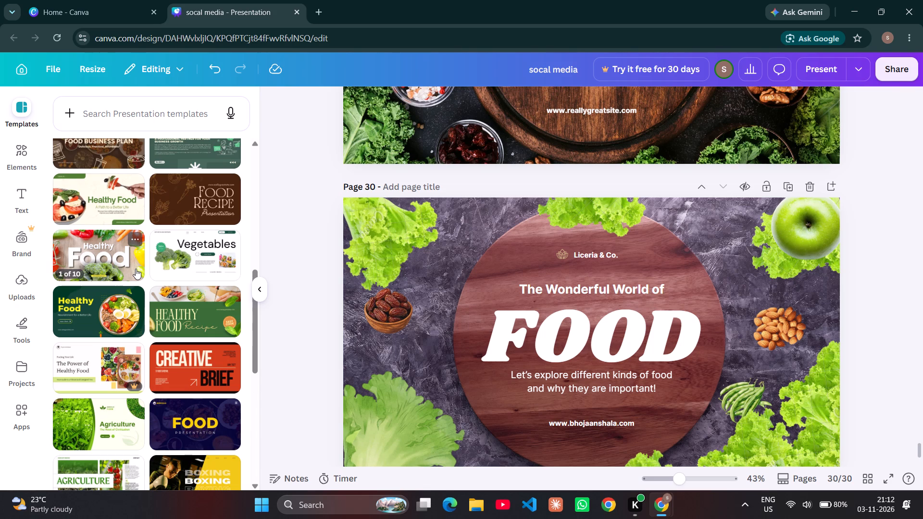
pyautogui.scroll(-6, 136, 269)
pyautogui.hscroll(1, 136, 269)
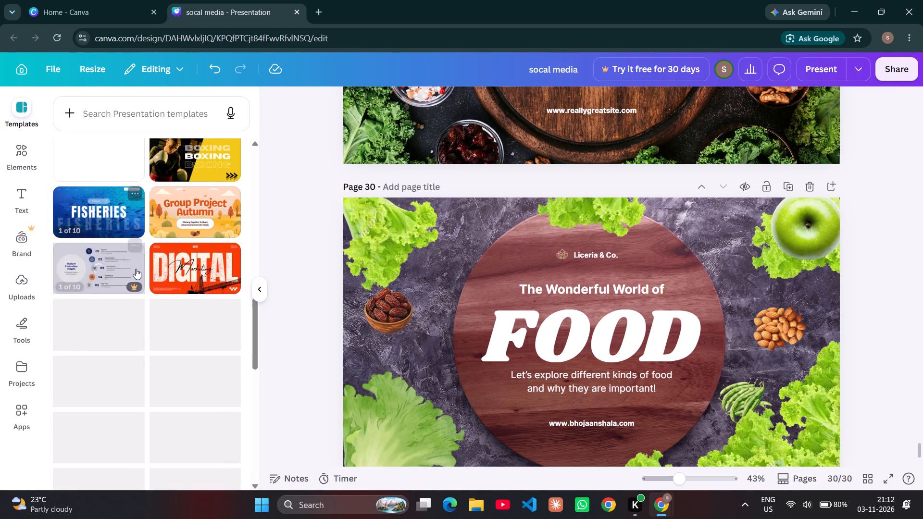
pyautogui.hscroll(1, 136, 269)
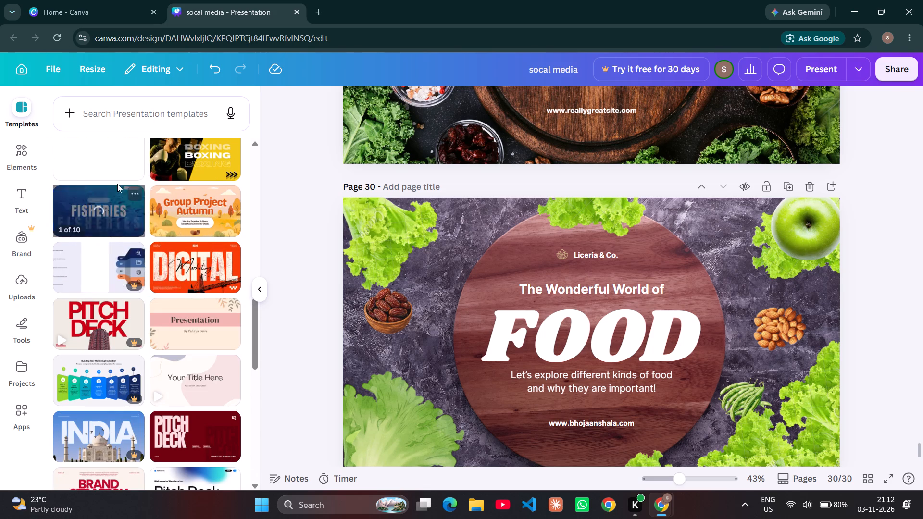
pyautogui.click(107, 200)
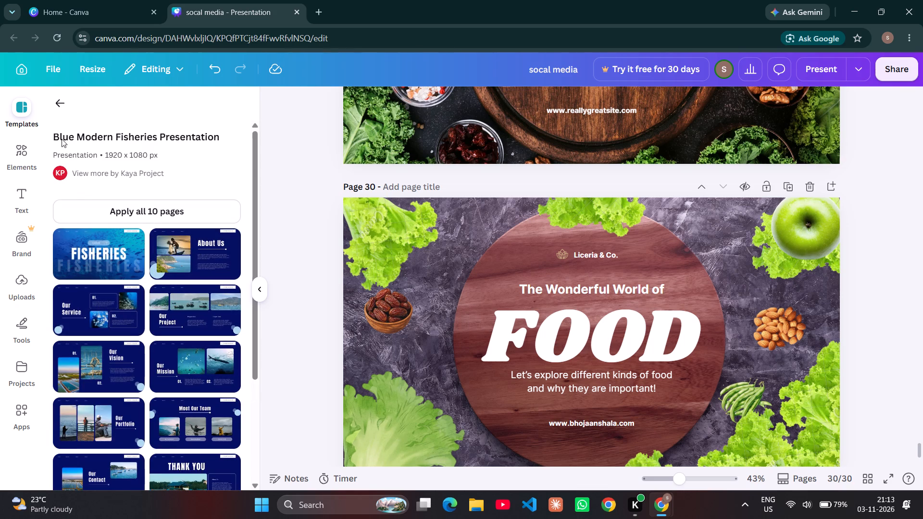
pyautogui.click(62, 107)
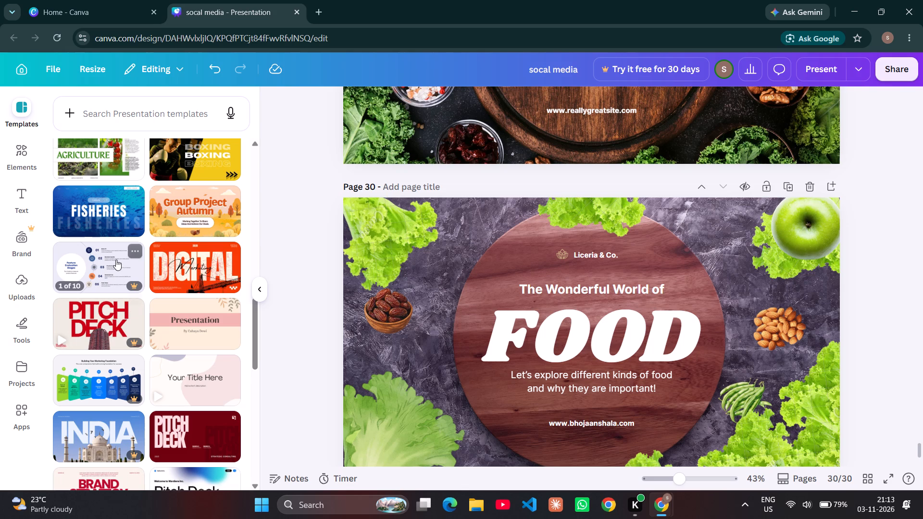
# Continue looking through the suggested presentation templates for another design to use as a reference.
pyautogui.scroll(-1, 116, 259)
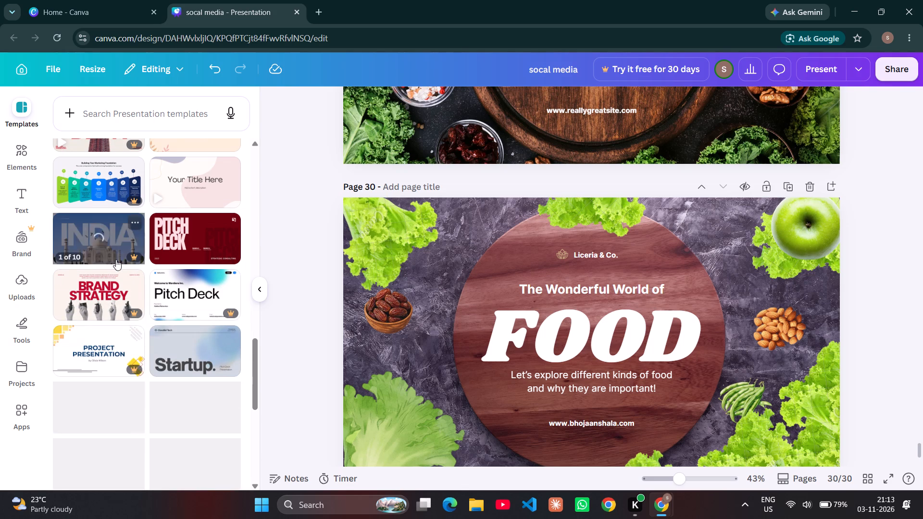
pyautogui.scroll(-1, 116, 259)
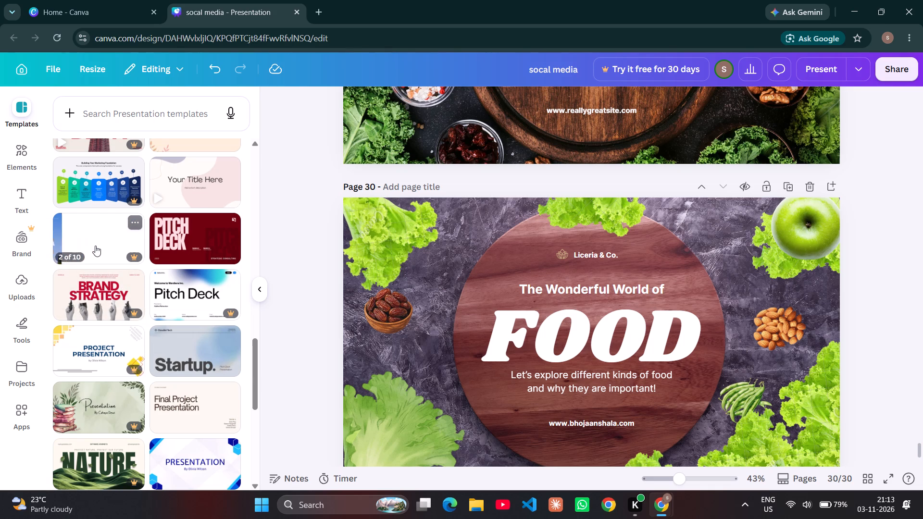
pyautogui.scroll(-3, 121, 395)
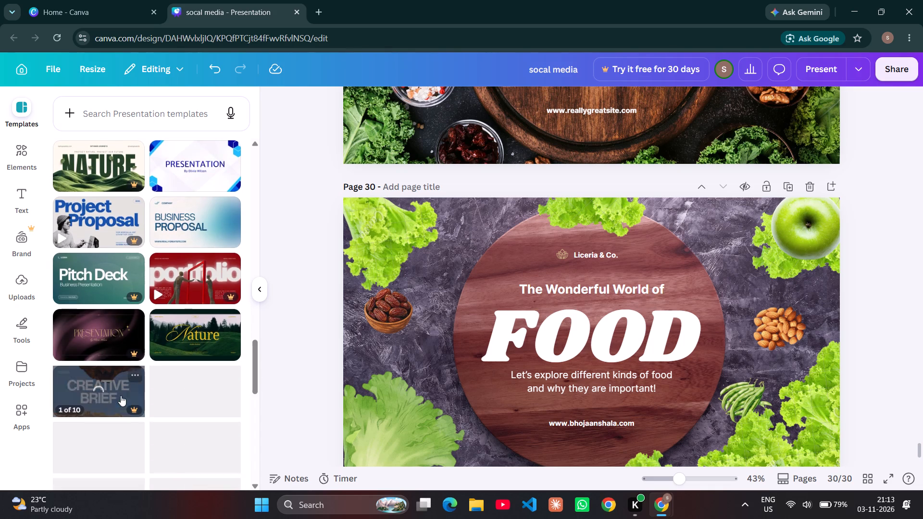
pyautogui.scroll(-5, 121, 395)
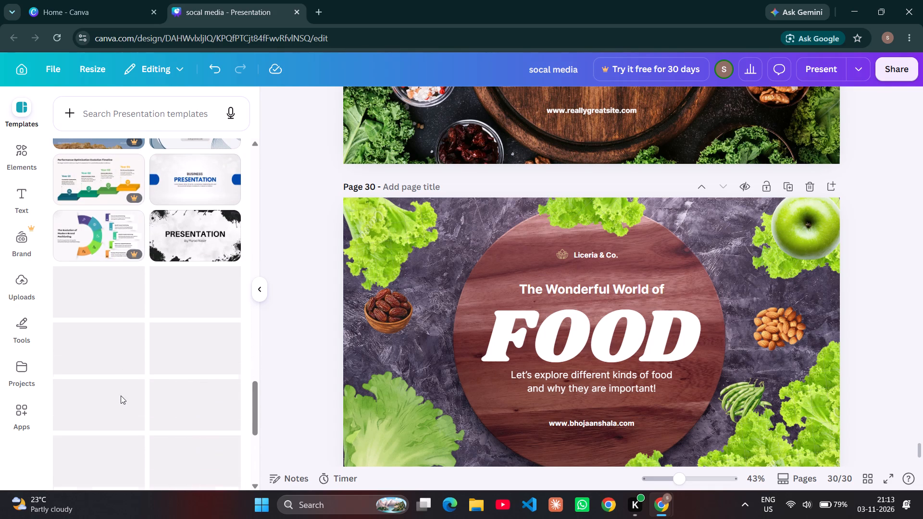
pyautogui.scroll(-2, 121, 395)
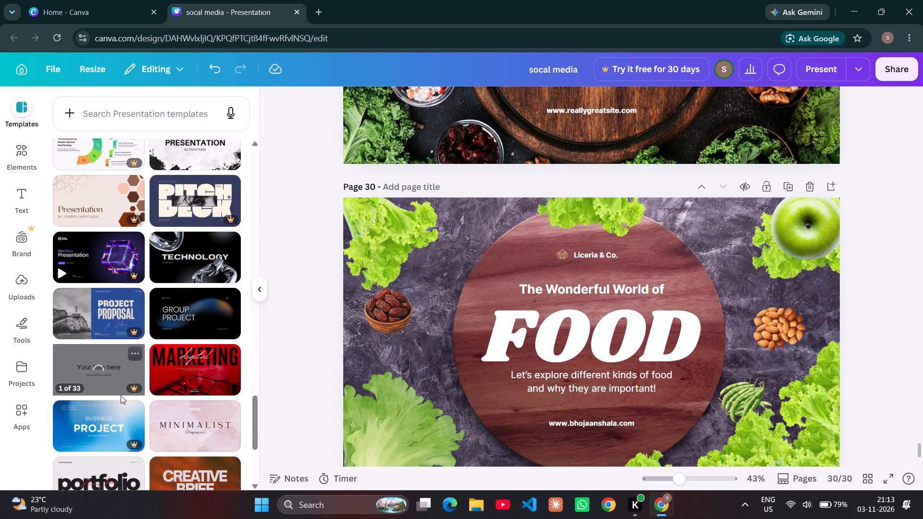
pyautogui.scroll(-2, 121, 395)
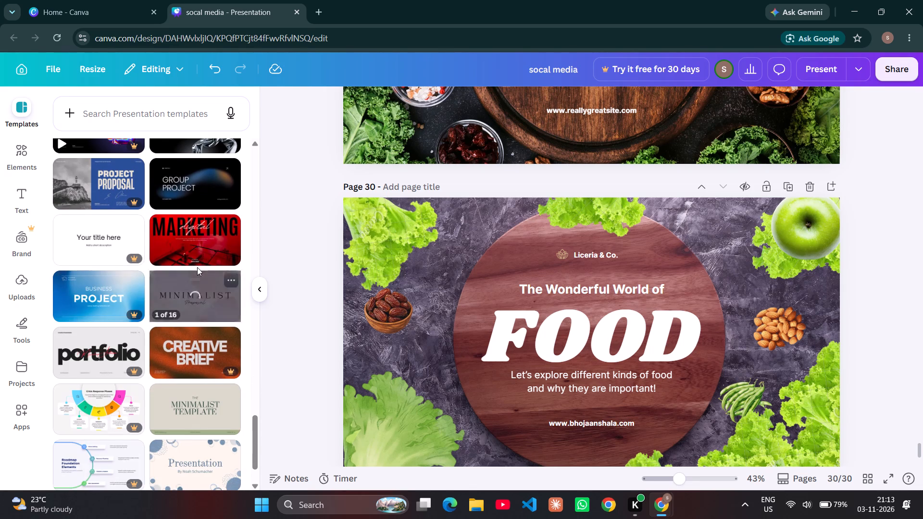
pyautogui.scroll(-2, 116, 380)
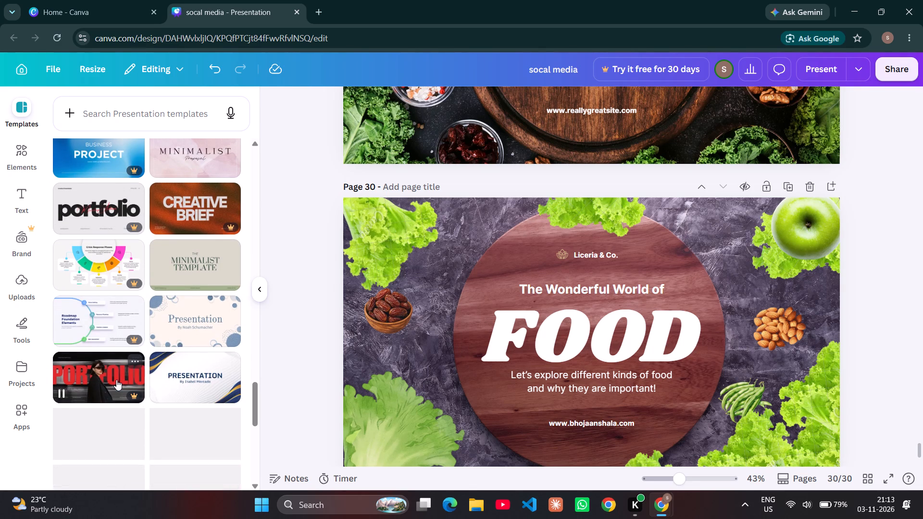
pyautogui.scroll(-1, 116, 380)
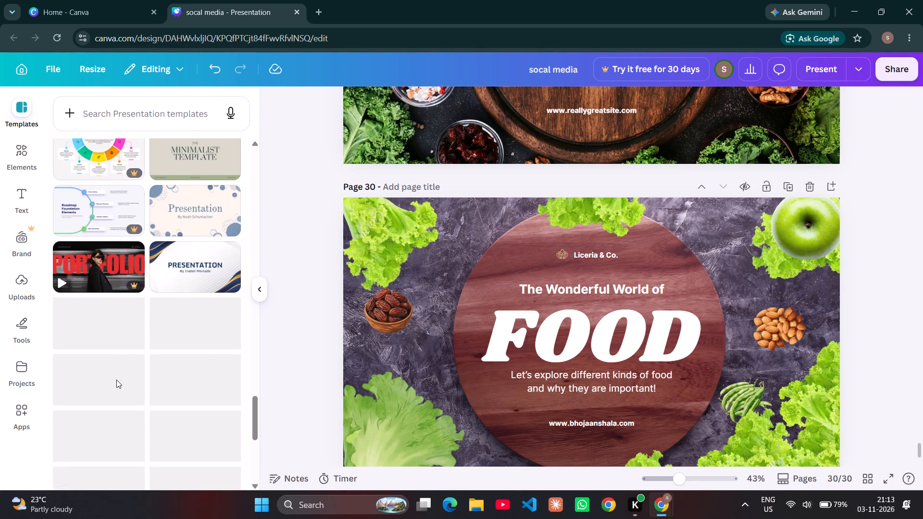
pyautogui.scroll(-2, 116, 380)
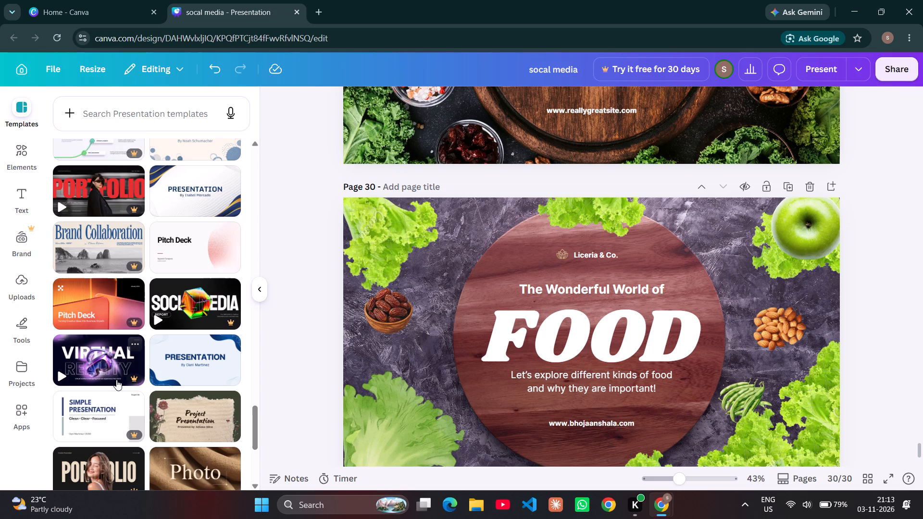
pyautogui.scroll(-3, 116, 380)
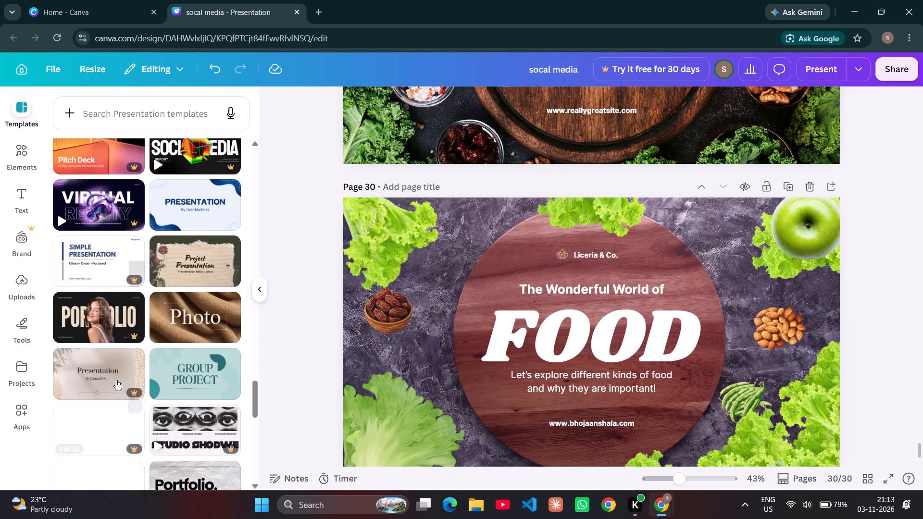
pyautogui.scroll(-2, 116, 380)
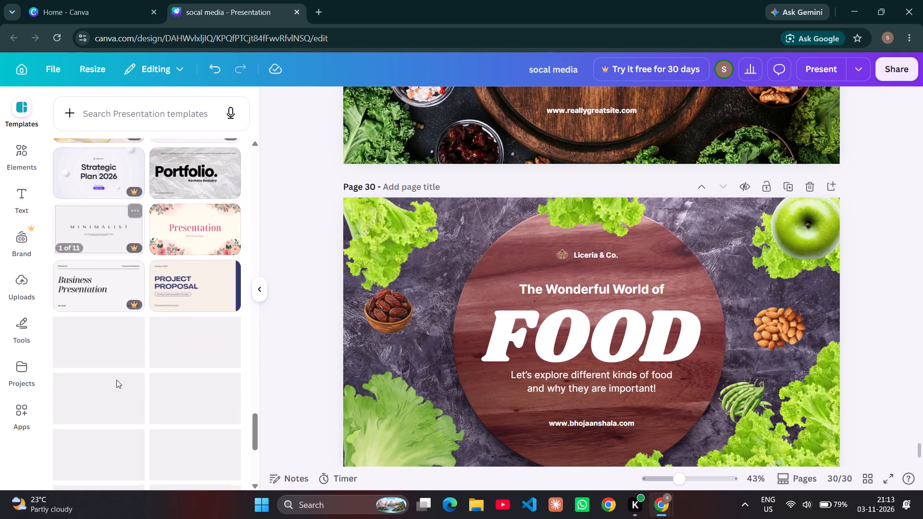
pyautogui.scroll(-1, 116, 380)
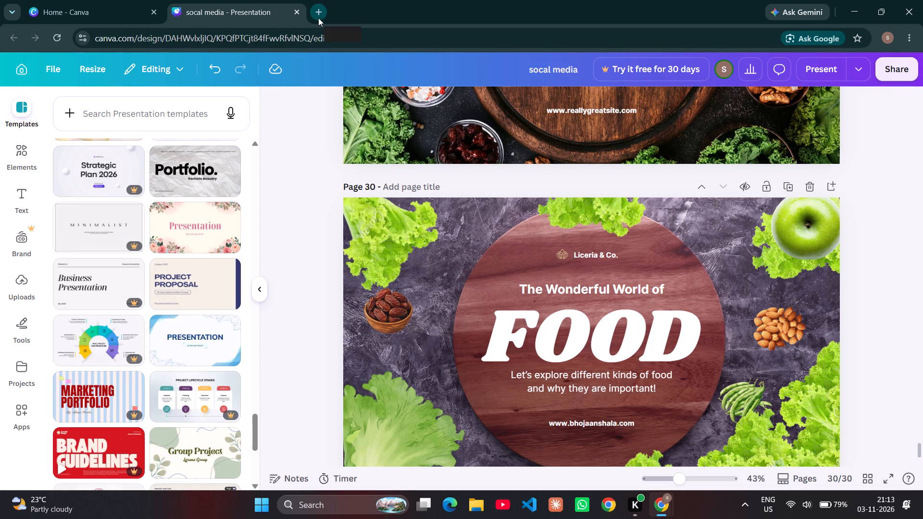
# In a new browser tab, search Google Images for "canva" and look through the image results for a reference design.
pyautogui.click(318, 18)
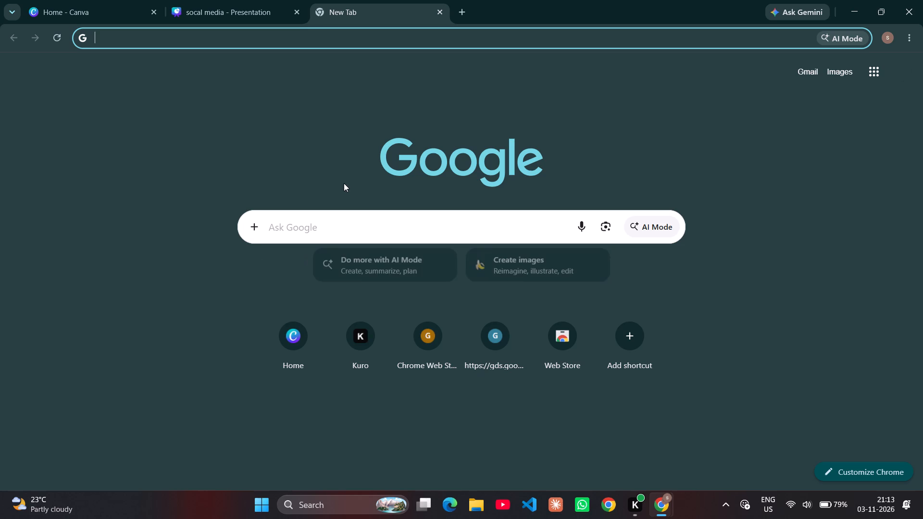
pyautogui.moveTo(325, 219); pyautogui.dragTo(283, 267)
pyautogui.click(283, 267)
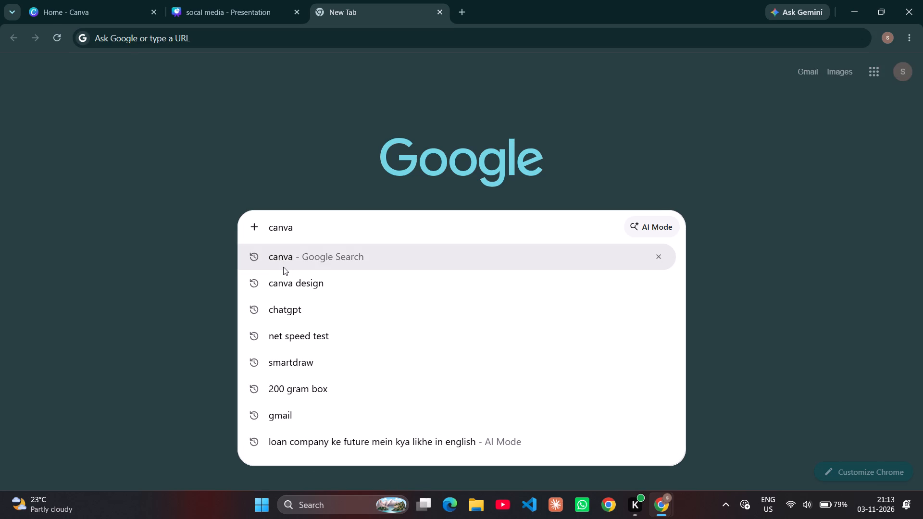
pyautogui.click(222, 120)
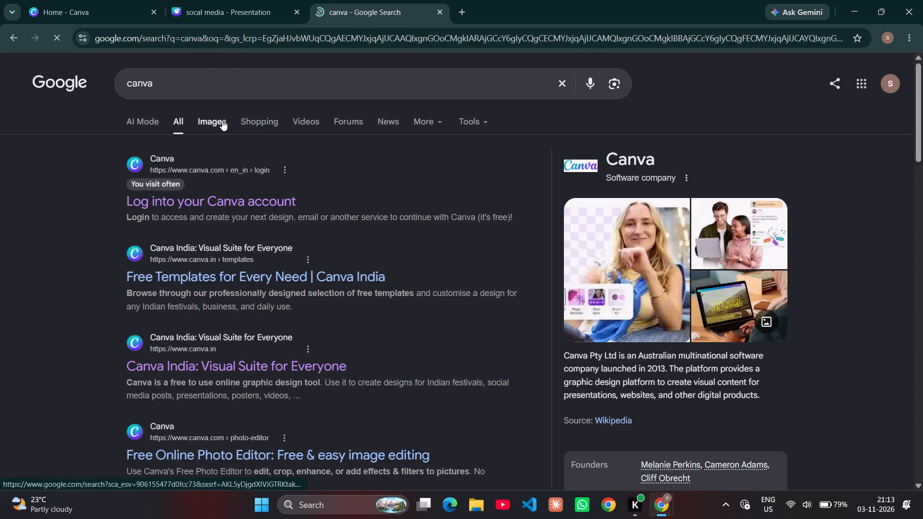
pyautogui.scroll(-2, 226, 276)
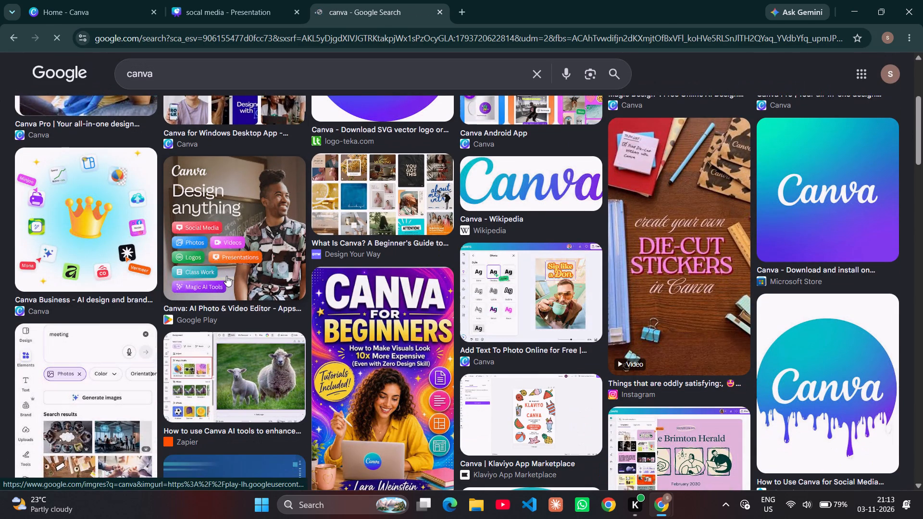
pyautogui.scroll(-3, 226, 276)
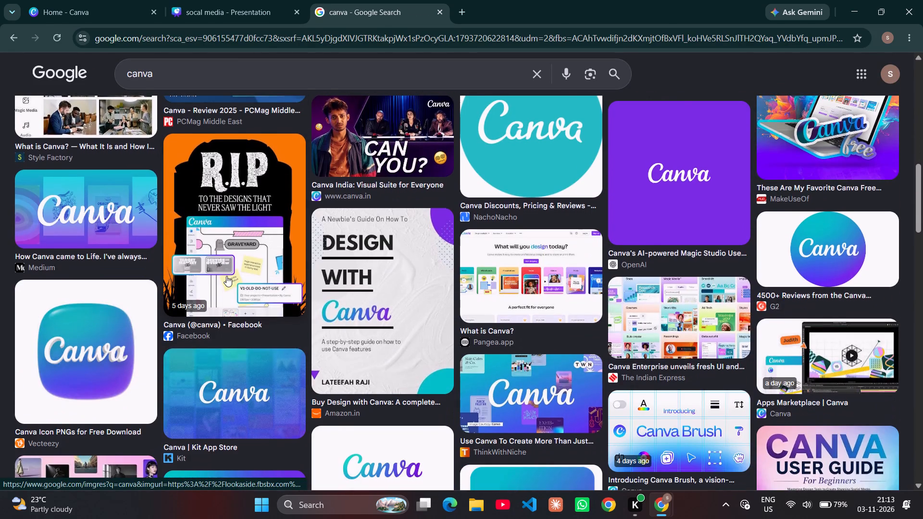
pyautogui.scroll(-3, 226, 276)
pyautogui.scroll(7, 226, 276)
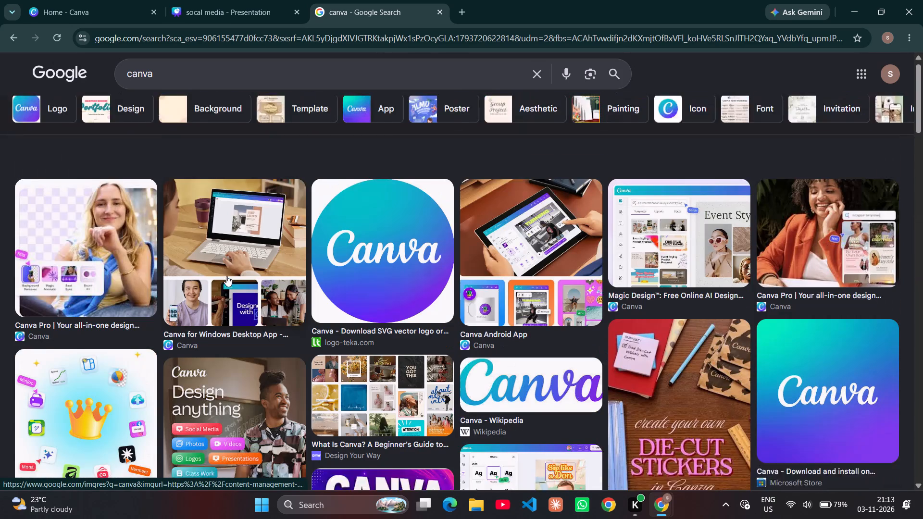
# Narrow the Google image results to Canva templates and copy the Simple Cloth "Grand Opening" invitation image.
pyautogui.click(282, 160)
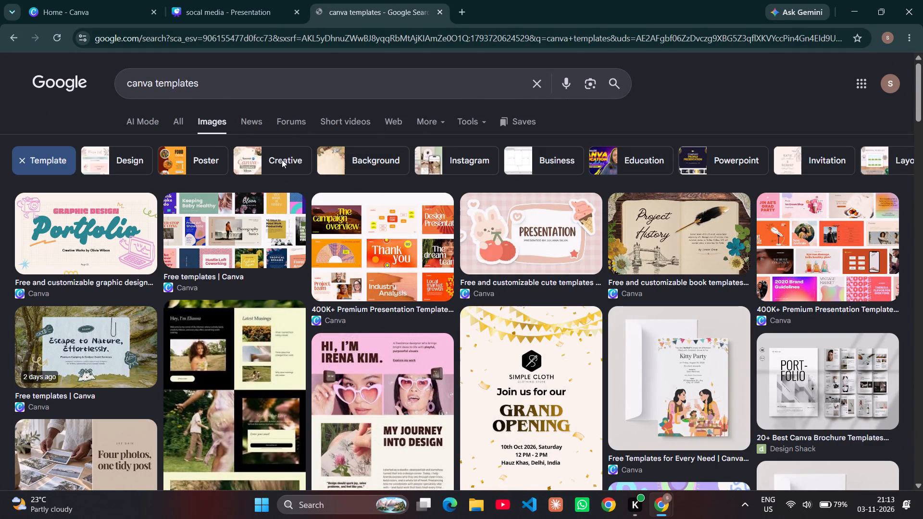
pyautogui.scroll(-2, 486, 333)
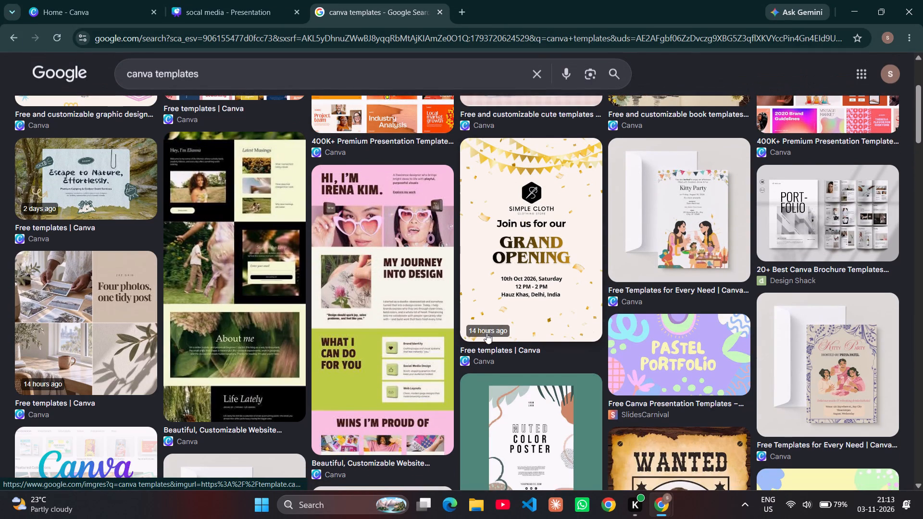
pyautogui.rightClick(528, 275)
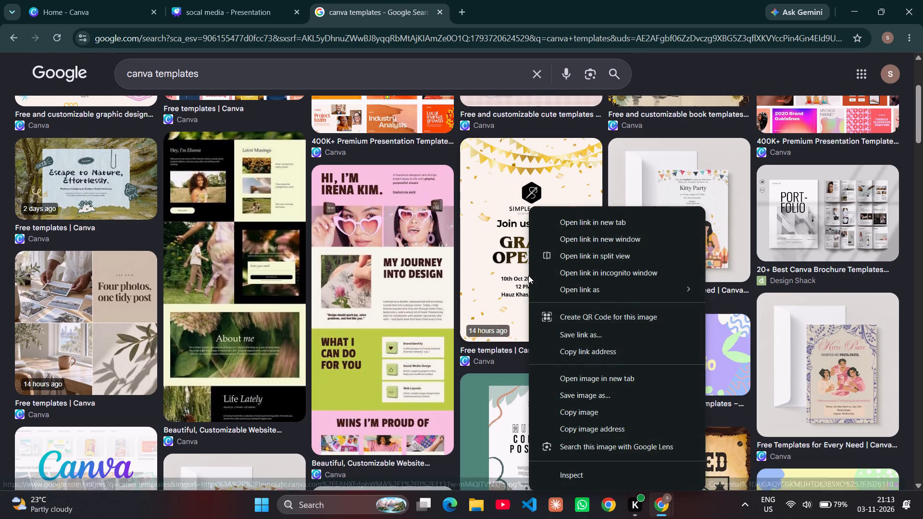
pyautogui.click(577, 416)
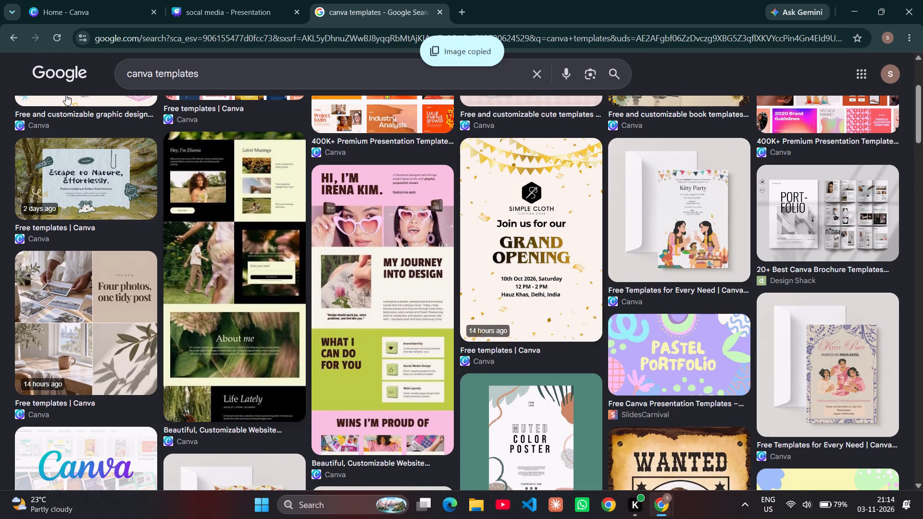
# Return to the "socal media" presentation in Canva and add a new page after page 30.
pyautogui.click(234, 6)
pyautogui.hscroll(12, 589, 352)
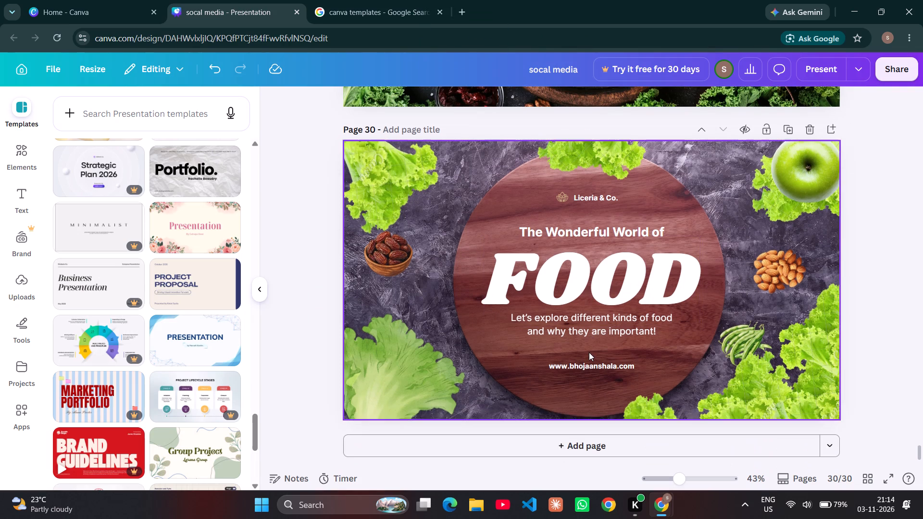
pyautogui.hscroll(2, 589, 352)
pyautogui.click(527, 449)
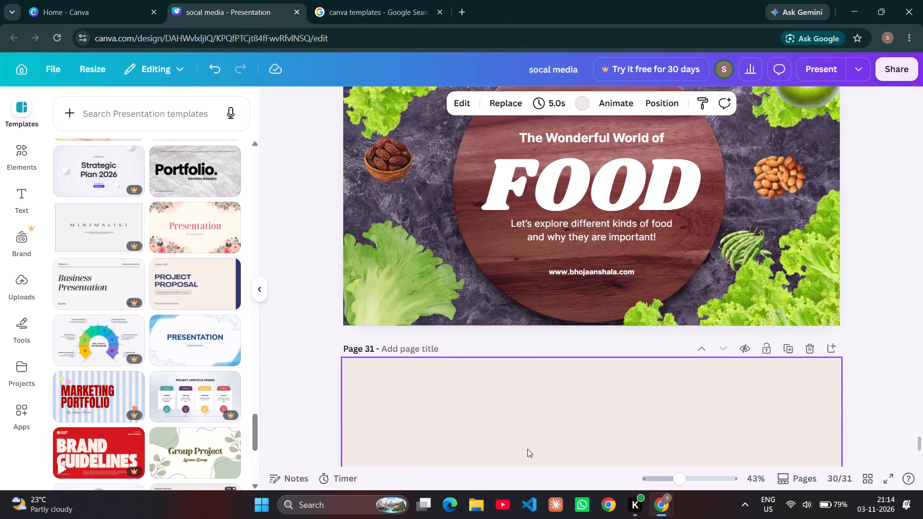
pyautogui.scroll(7, 527, 449)
pyautogui.hscroll(2, 598, 417)
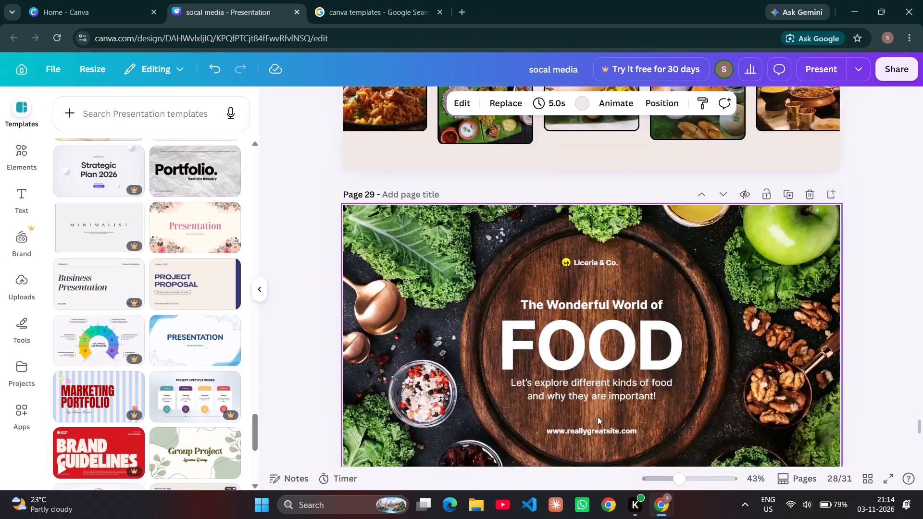
# Delete page 29, the original food reference page with the dark wooden board.
pyautogui.hscroll(2, 598, 417)
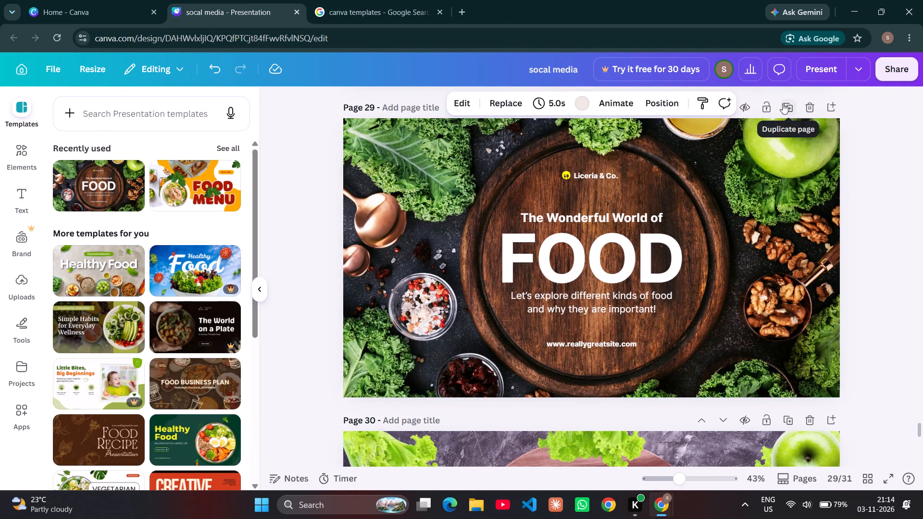
pyautogui.click(801, 103)
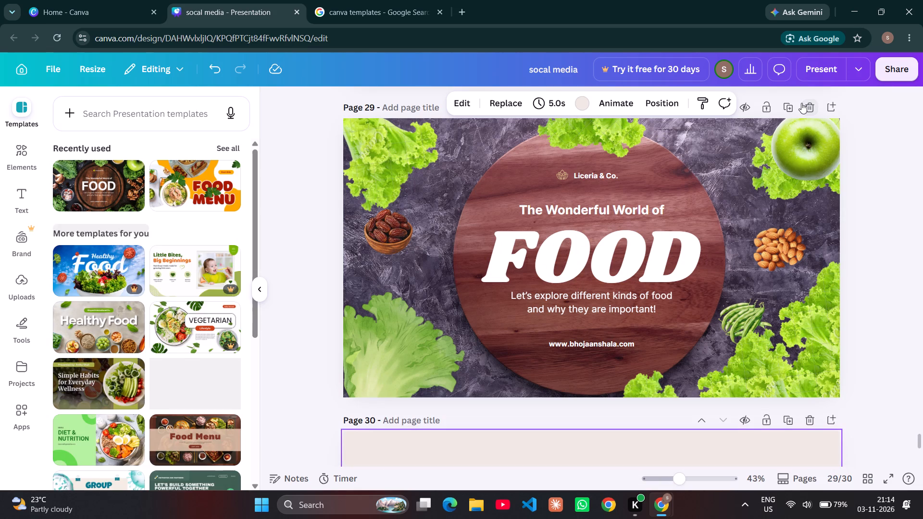
# Paste the copied Grand Opening invitation onto blank page 30 and enlarge it to about 597 × 846 px.
pyautogui.scroll(-5, 266, 328)
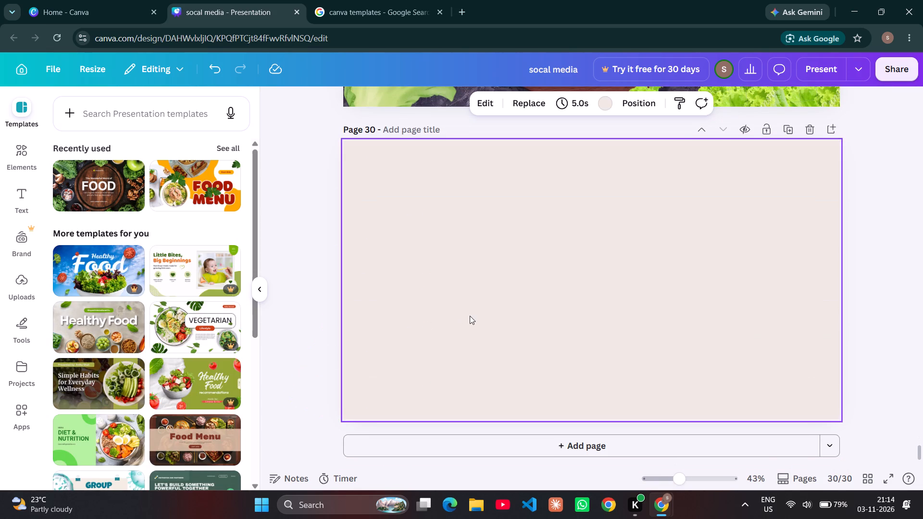
pyautogui.click(470, 316)
pyautogui.hotkey('ctrl', 'v')
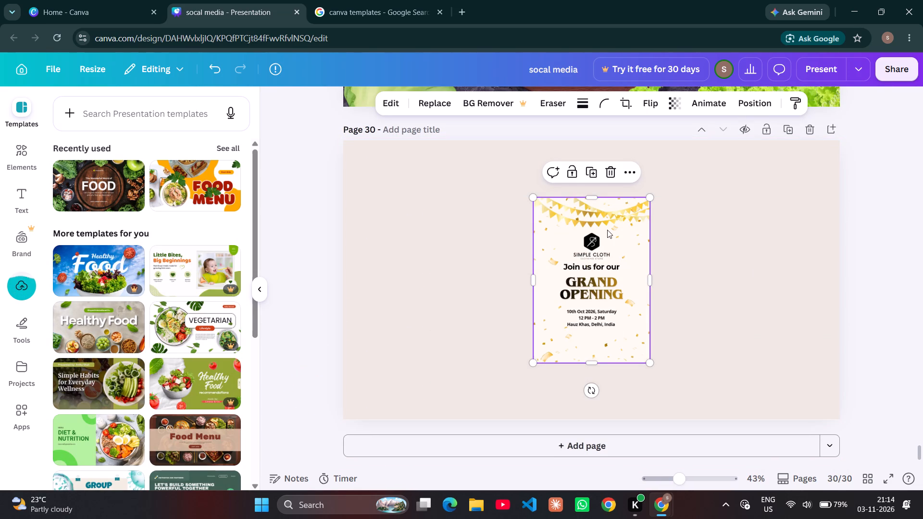
pyautogui.moveTo(531, 197); pyautogui.dragTo(497, 175)
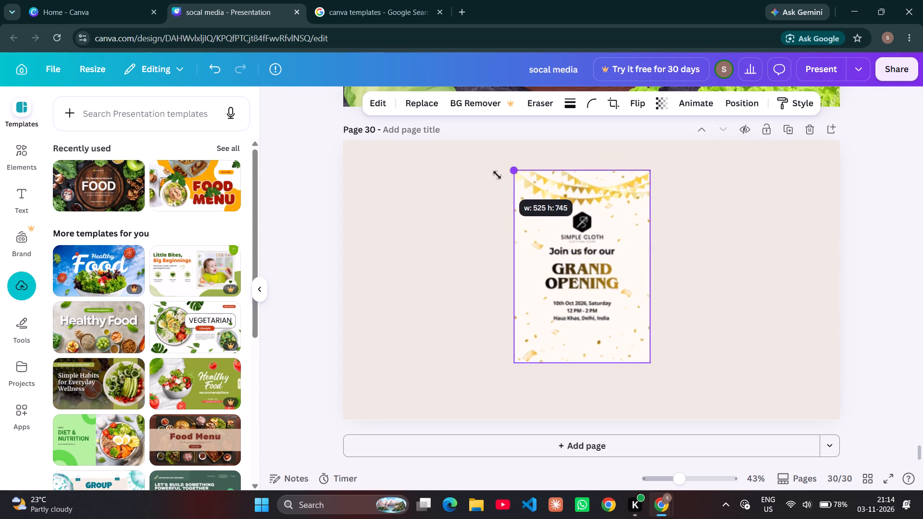
pyautogui.moveTo(497, 175); pyautogui.dragTo(476, 156)
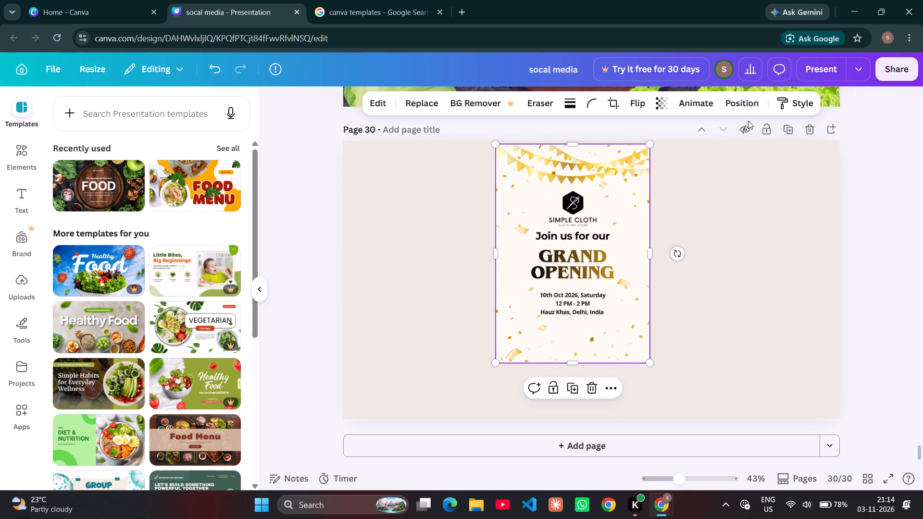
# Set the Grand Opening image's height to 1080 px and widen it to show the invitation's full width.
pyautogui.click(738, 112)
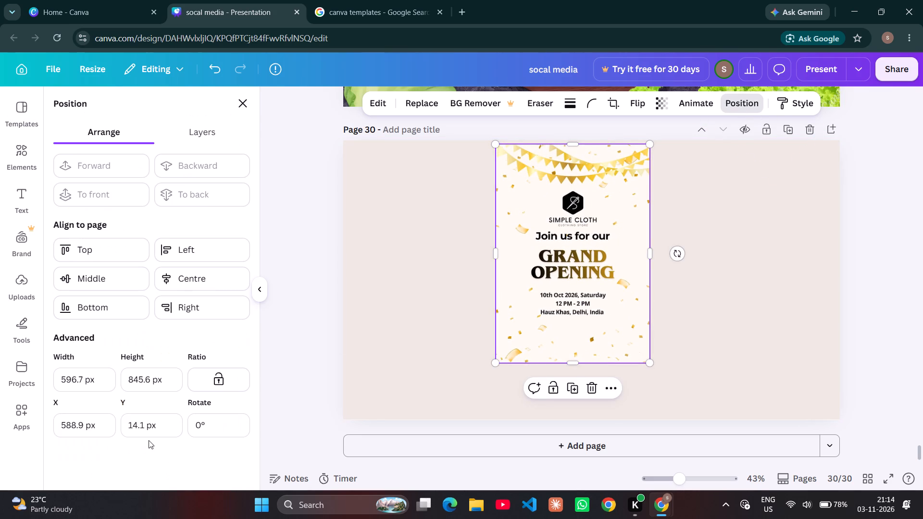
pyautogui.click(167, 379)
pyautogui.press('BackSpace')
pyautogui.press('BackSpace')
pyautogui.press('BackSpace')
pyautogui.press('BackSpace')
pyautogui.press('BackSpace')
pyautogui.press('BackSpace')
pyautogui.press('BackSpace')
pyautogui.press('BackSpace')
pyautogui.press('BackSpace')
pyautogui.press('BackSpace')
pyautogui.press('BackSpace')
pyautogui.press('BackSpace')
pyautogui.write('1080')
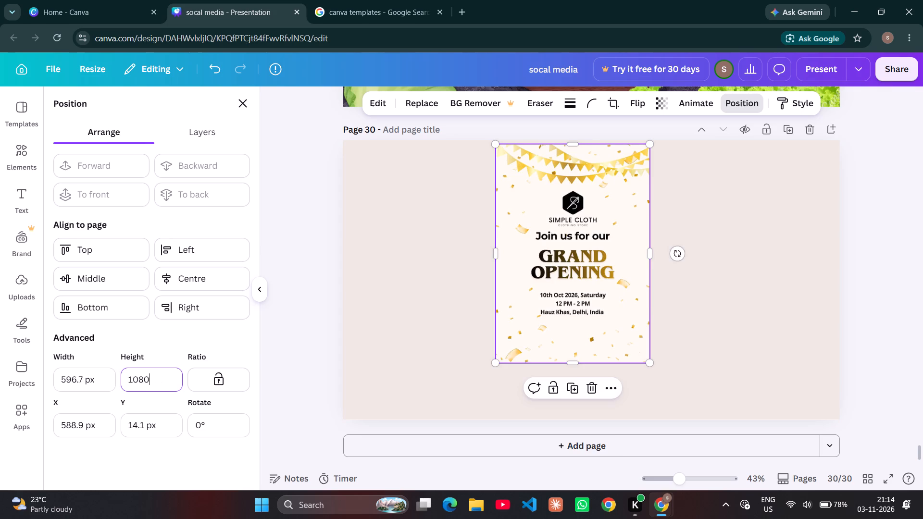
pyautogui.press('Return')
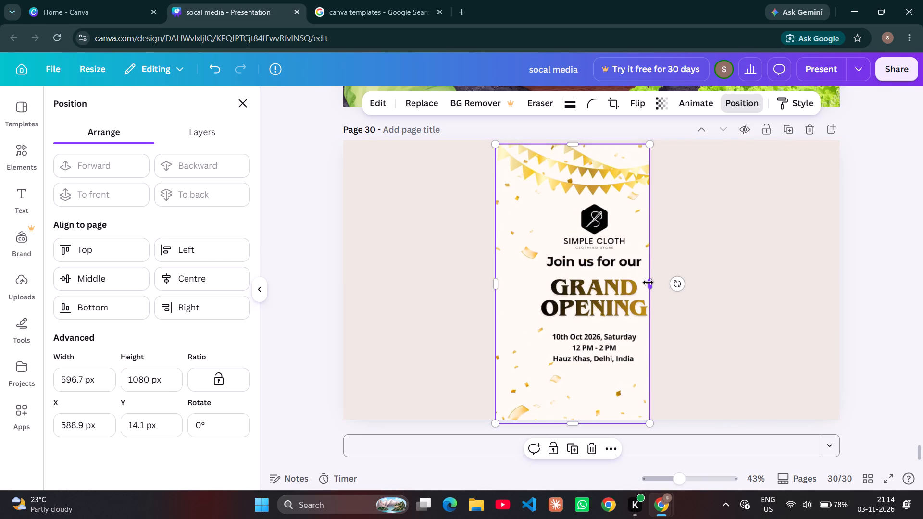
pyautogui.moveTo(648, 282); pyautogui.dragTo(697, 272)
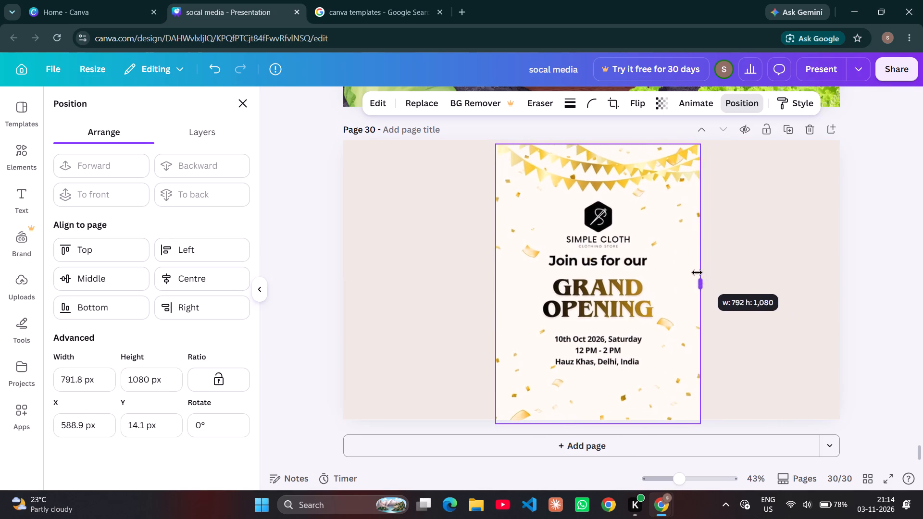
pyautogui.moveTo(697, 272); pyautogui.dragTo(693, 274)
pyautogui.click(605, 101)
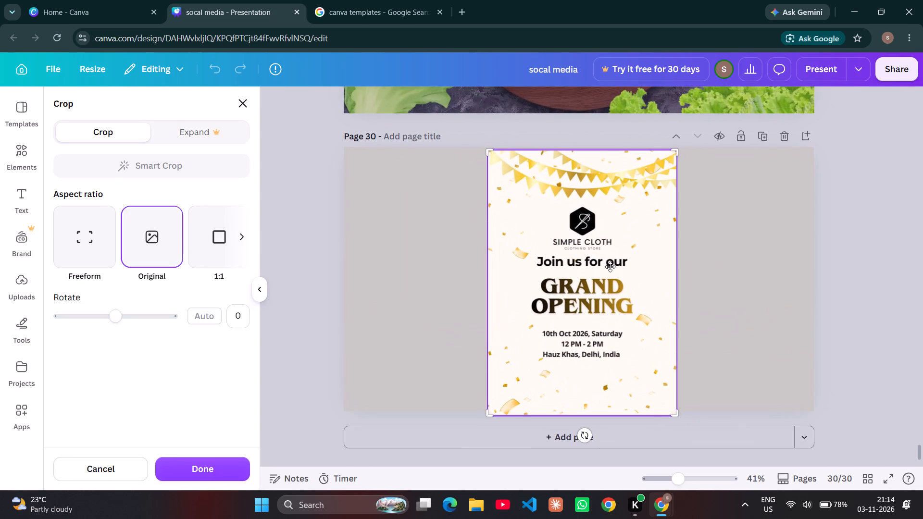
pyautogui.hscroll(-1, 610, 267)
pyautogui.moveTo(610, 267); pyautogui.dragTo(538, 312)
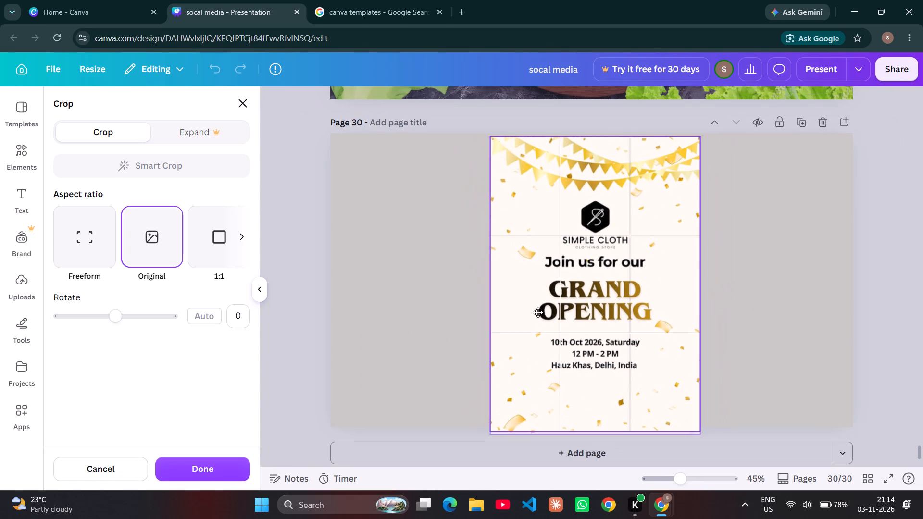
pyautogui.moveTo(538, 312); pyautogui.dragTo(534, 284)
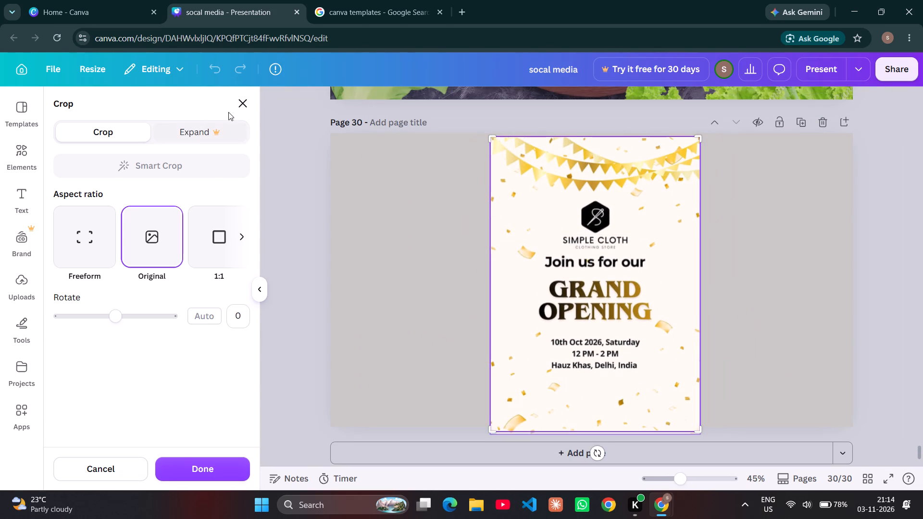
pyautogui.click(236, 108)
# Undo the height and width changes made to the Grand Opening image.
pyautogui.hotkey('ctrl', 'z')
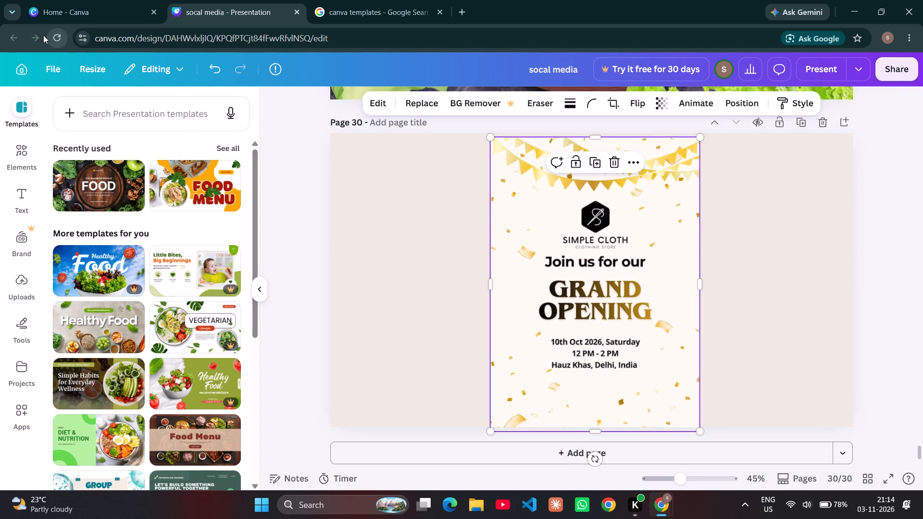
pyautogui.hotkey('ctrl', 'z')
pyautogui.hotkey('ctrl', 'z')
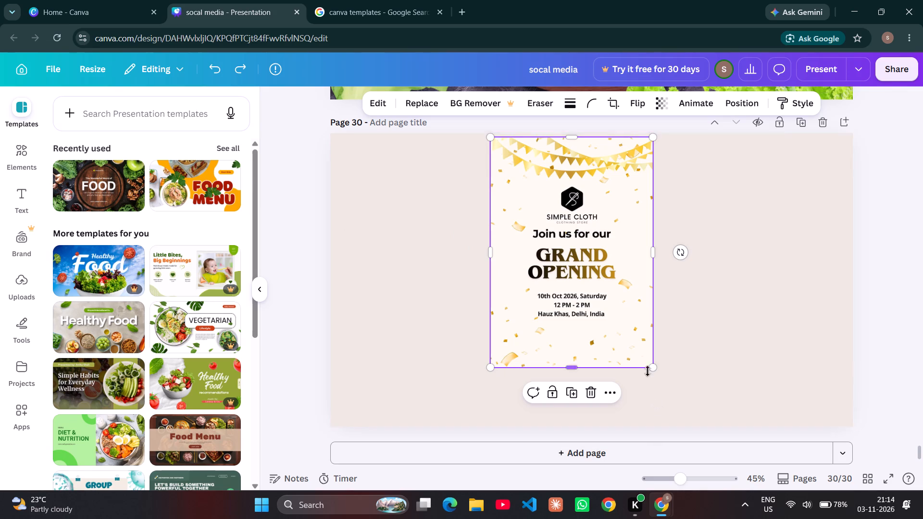
# Enlarge the Grand Opening image proportionally to about 752 × 1066 px, reaching the page's bottom edge.
pyautogui.moveTo(654, 367); pyautogui.dragTo(681, 383)
pyautogui.moveTo(681, 383); pyautogui.dragTo(719, 414)
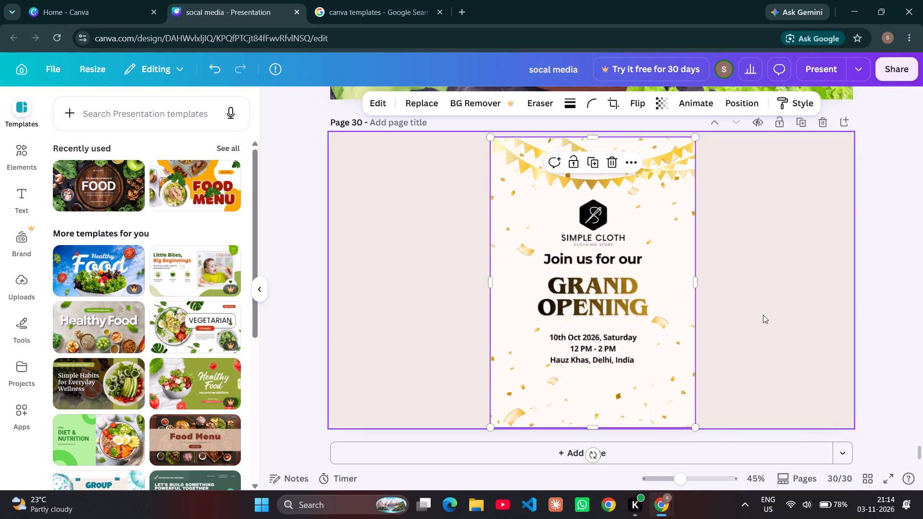
pyautogui.click(763, 315)
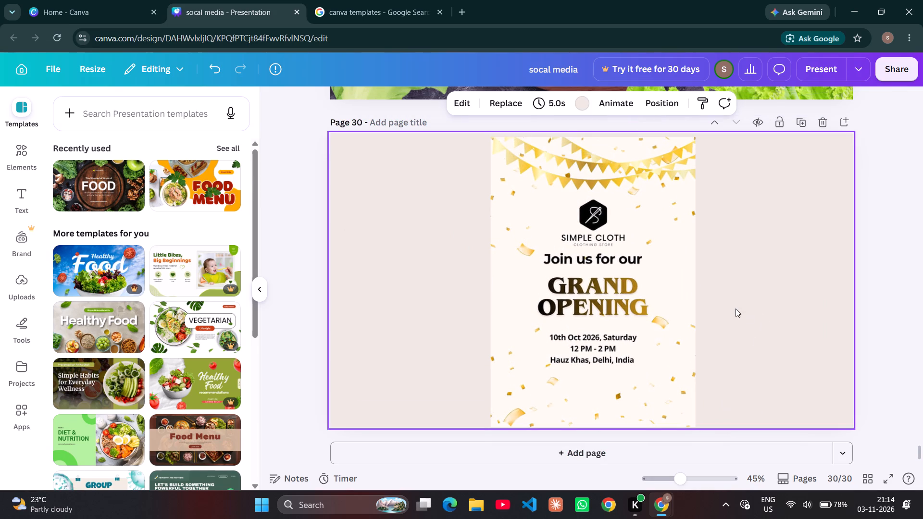
# Add a new blank page after page 30.
pyautogui.click(590, 459)
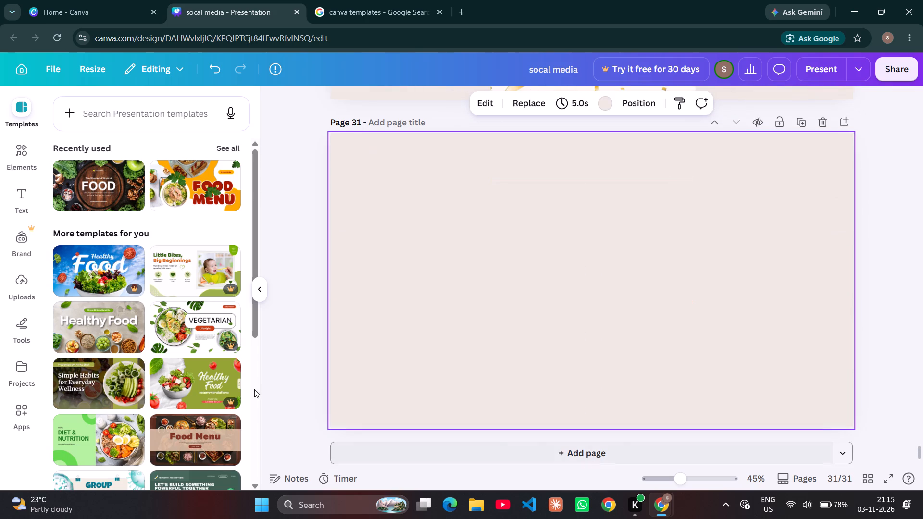
# Insert a square shape on page 31.
pyautogui.click(18, 313)
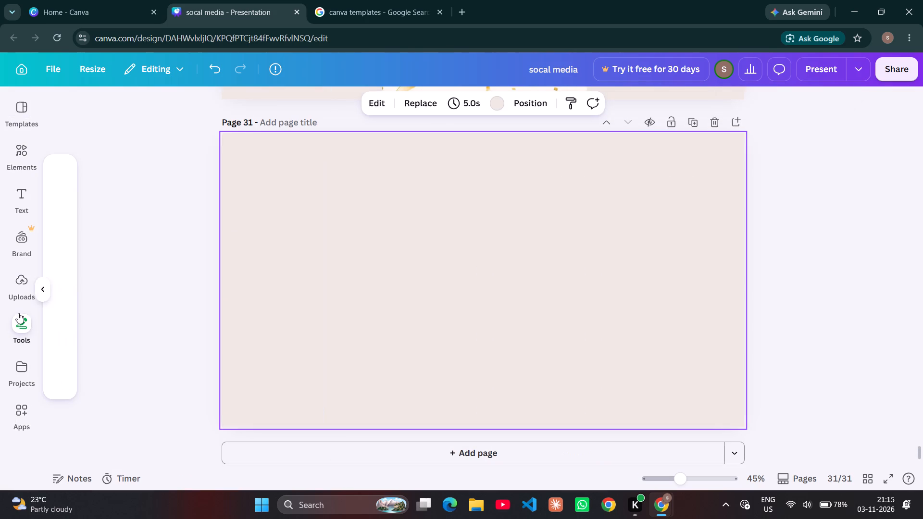
pyautogui.click(49, 239)
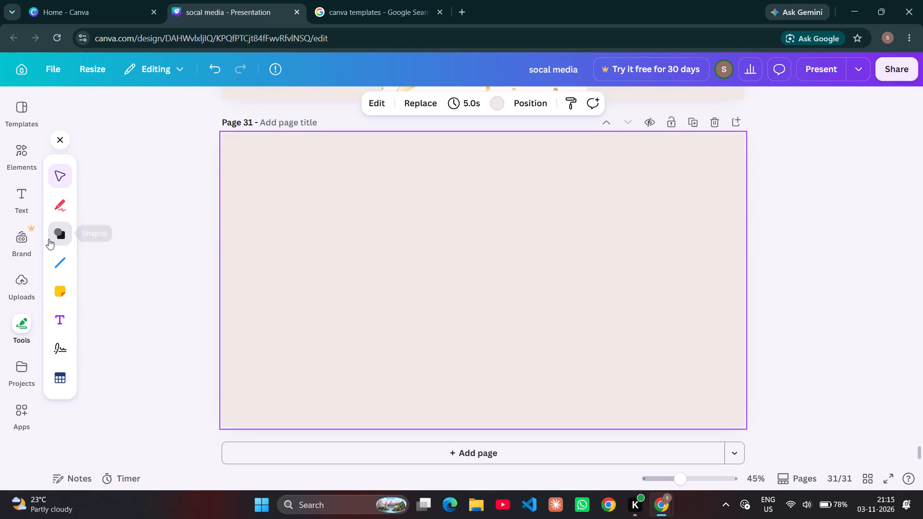
pyautogui.click(94, 170)
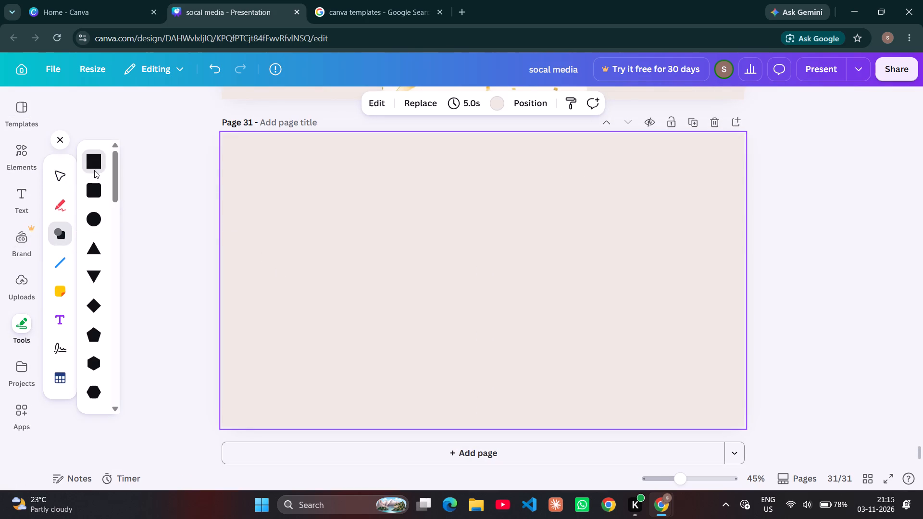
# Copy the Grand Opening image's width and apply it to the purple square on page 31, making it 752.1 px wide.
pyautogui.scroll(5, 360, 222)
pyautogui.hscroll(1, 360, 222)
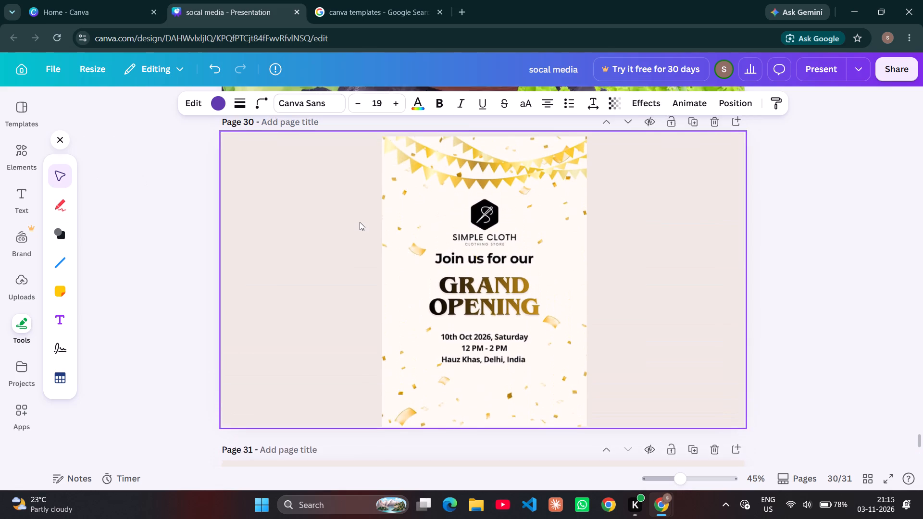
pyautogui.hscroll(4, 360, 222)
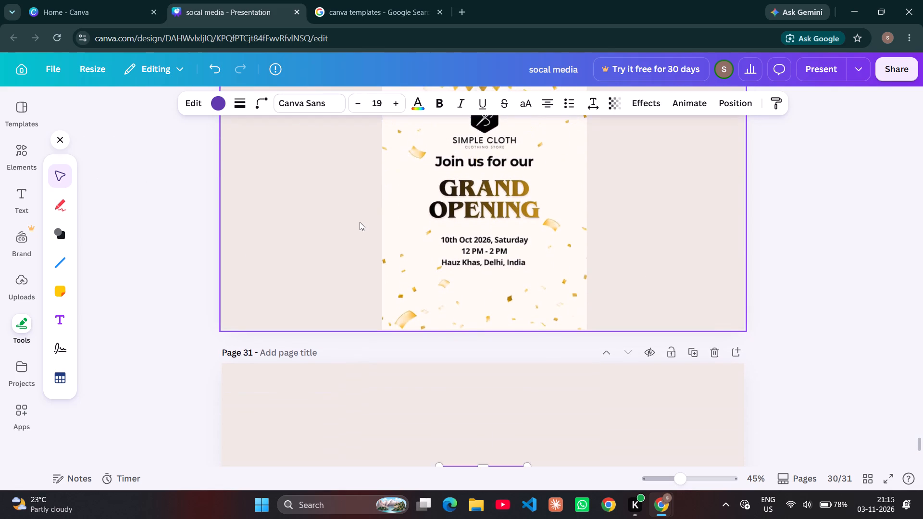
pyautogui.hscroll(4, 360, 222)
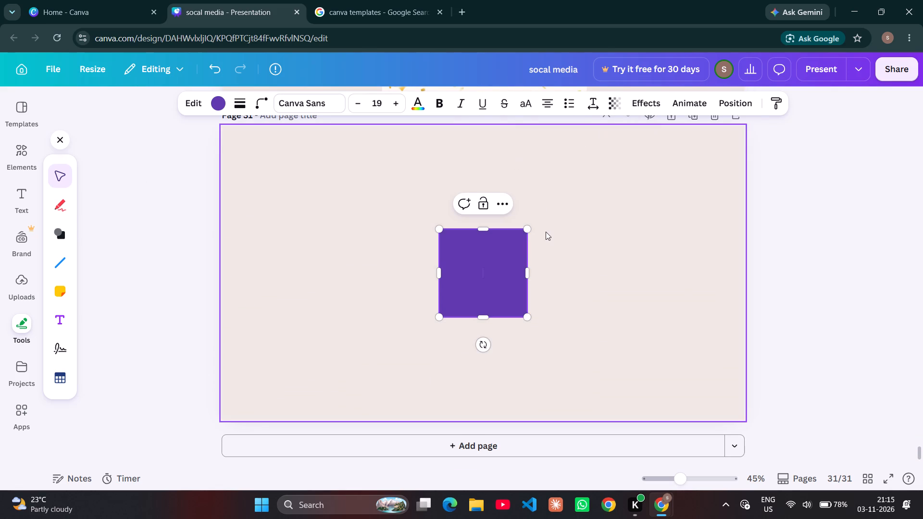
pyautogui.scroll(1, 546, 232)
pyautogui.click(510, 158)
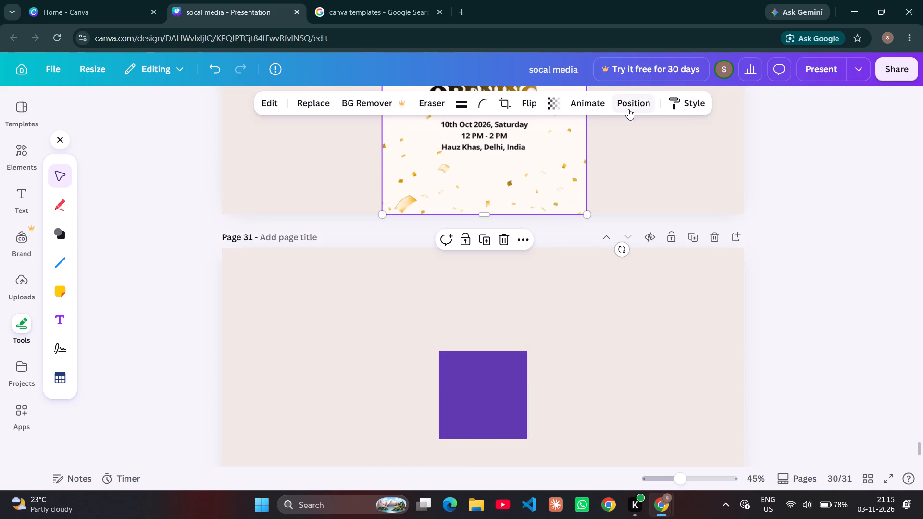
pyautogui.click(628, 109)
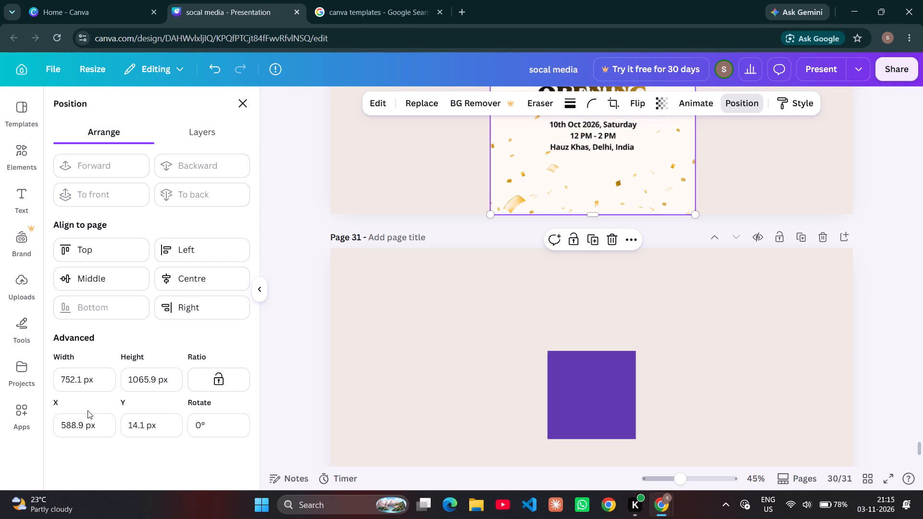
pyautogui.click(90, 388)
pyautogui.hotkey('ctrl', 'a')
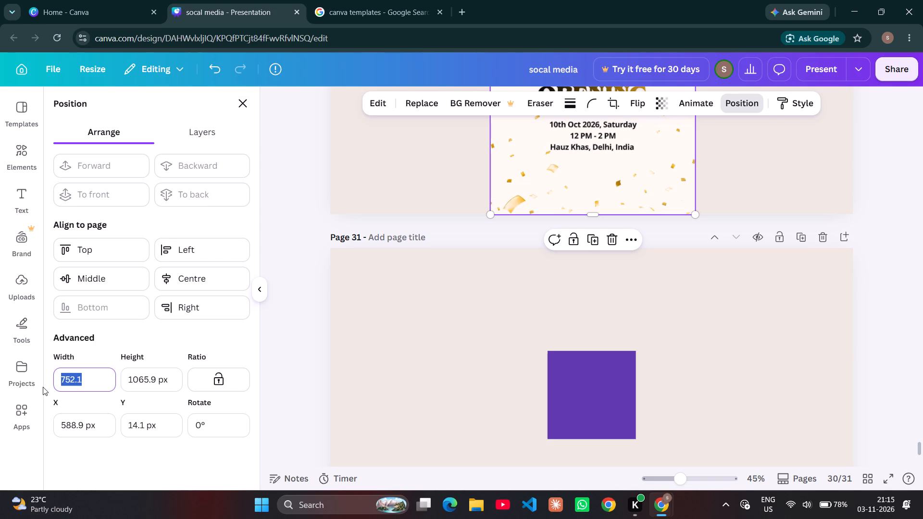
pyautogui.hotkey('ctrl', 'c')
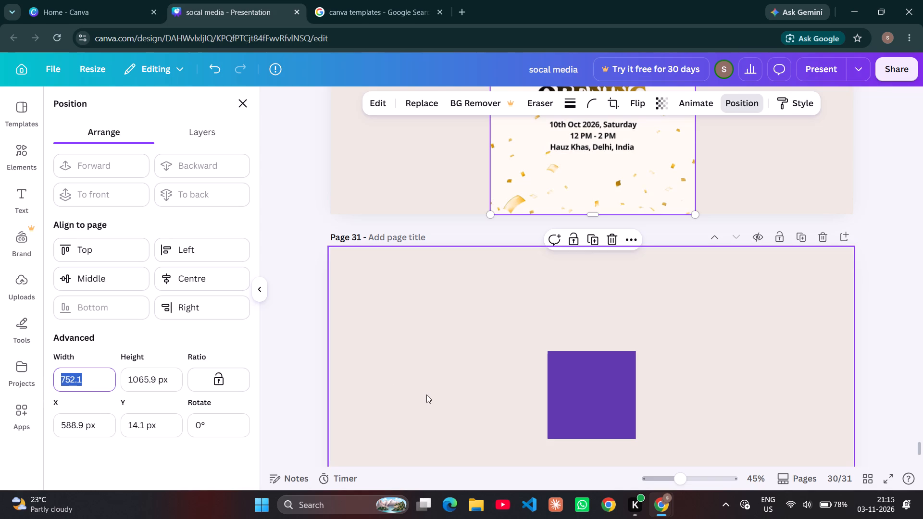
pyautogui.click(600, 397)
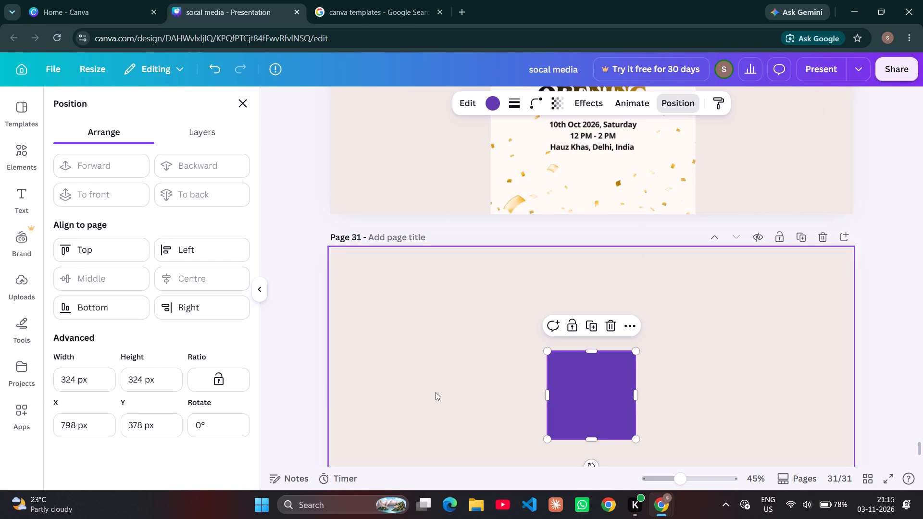
pyautogui.click(90, 383)
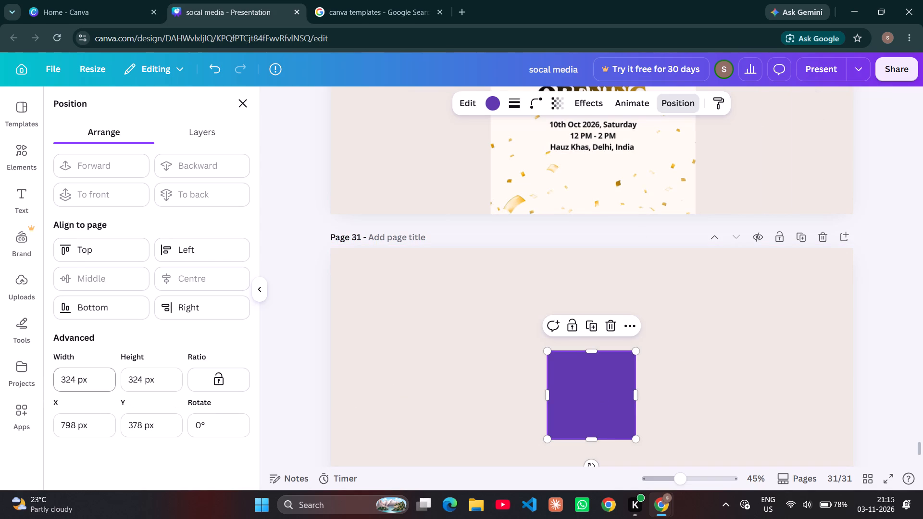
pyautogui.hotkey('ctrl', 'a')
pyautogui.hotkey('ctrl', 'v')
pyautogui.press('Return')
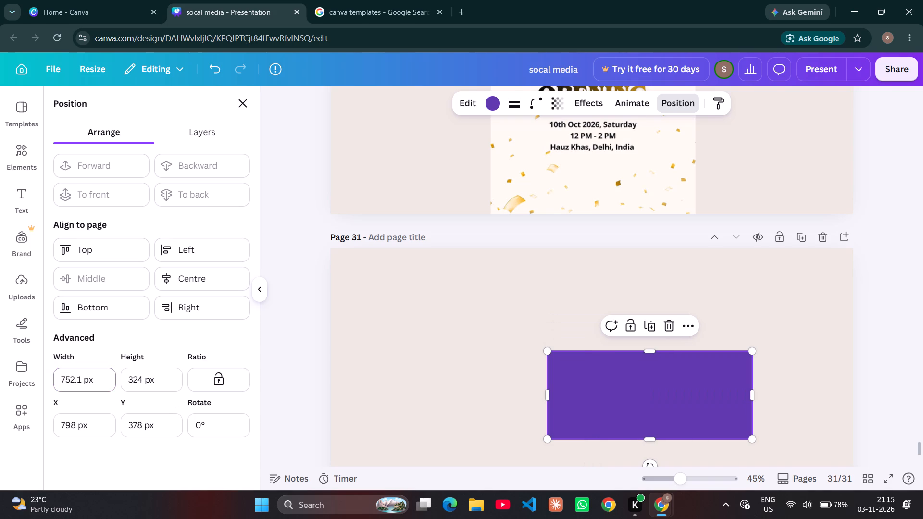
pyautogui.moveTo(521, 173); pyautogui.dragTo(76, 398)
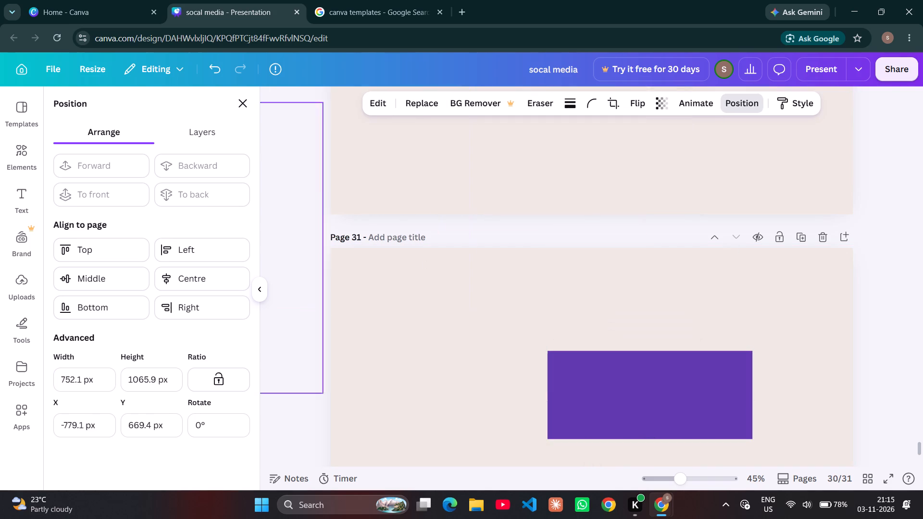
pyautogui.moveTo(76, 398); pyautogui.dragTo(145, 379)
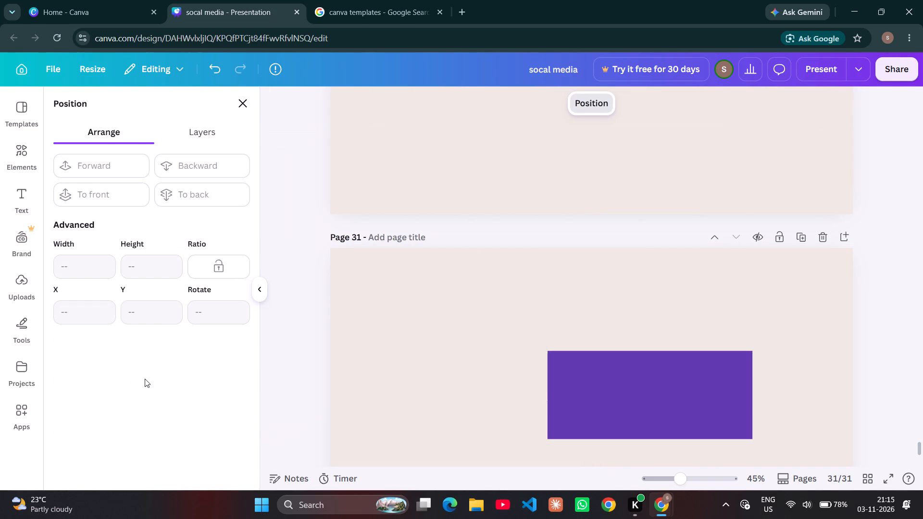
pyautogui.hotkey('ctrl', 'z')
# Copy the Grand Opening image's height and apply it to the purple shape on page 31, making it 1065.9 px high.
pyautogui.click(555, 190)
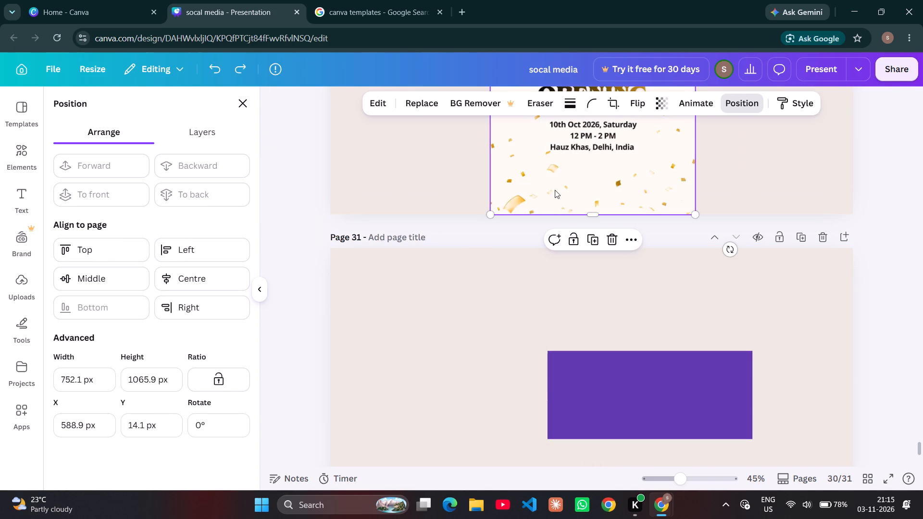
pyautogui.click(165, 374)
pyautogui.hotkey('ctrl', 'a')
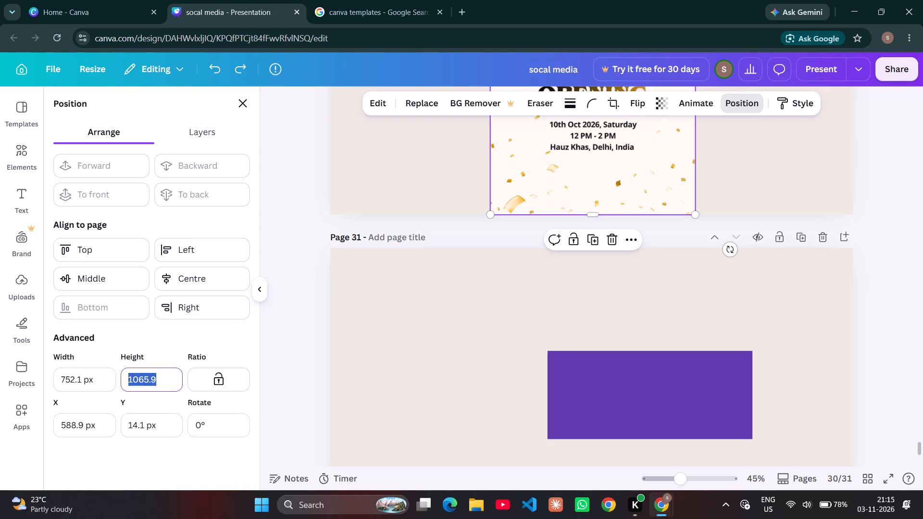
pyautogui.hotkey('ctrl', 'c')
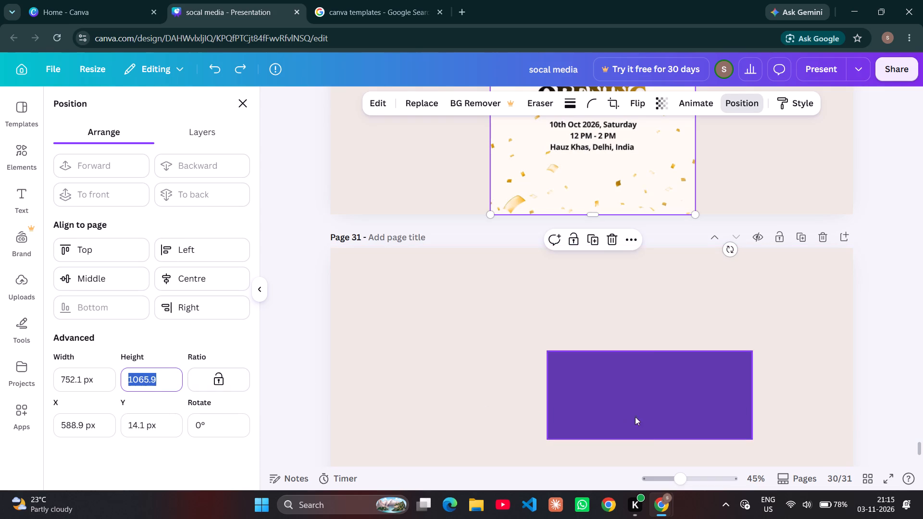
pyautogui.click(659, 417)
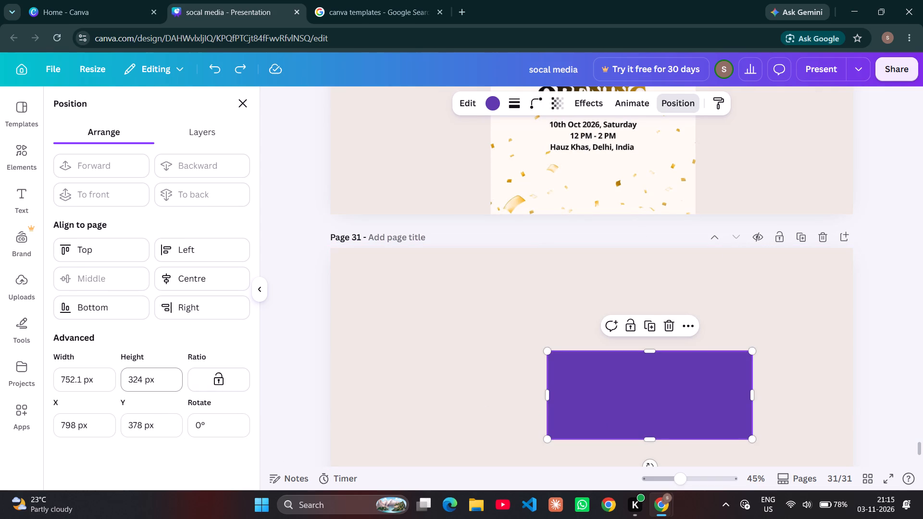
pyautogui.keyDown('ctrl'); pyautogui.click(162, 384); pyautogui.keyUp('ctrl')
pyautogui.hotkey('ctrl', 'a')
pyautogui.hotkey('ctrl', 'v')
pyautogui.press('Return')
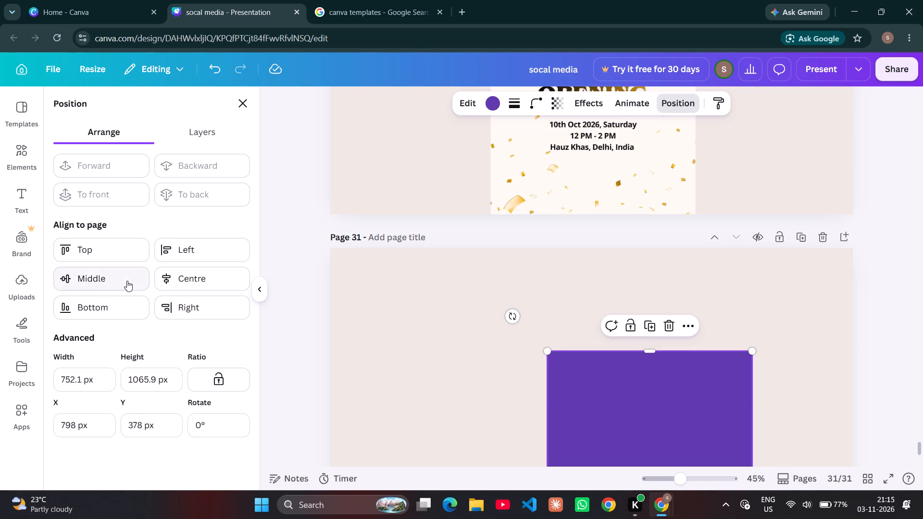
# Centre the purple shape on page 31 both vertically and horizontally.
pyautogui.click(127, 281)
pyautogui.click(174, 284)
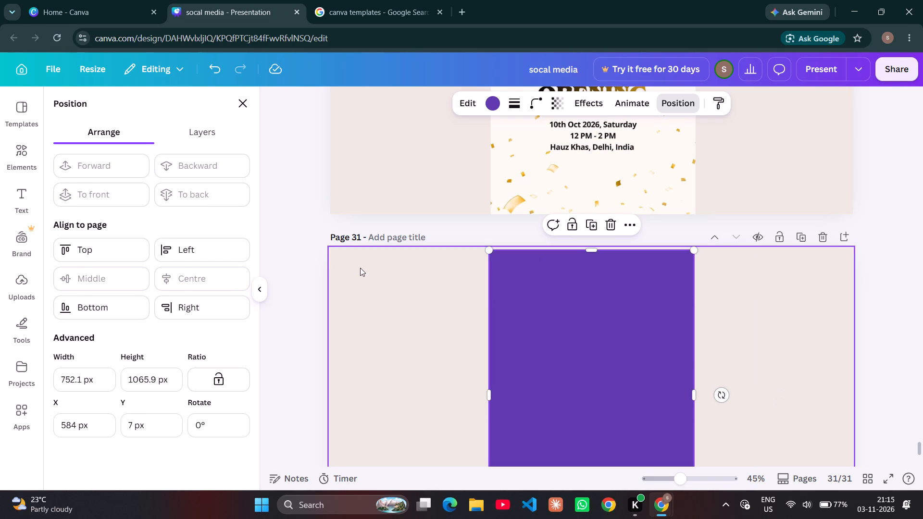
# Recolour the purple shape with the cream background colour sampled from the Grand Opening image on page 30.
pyautogui.click(489, 104)
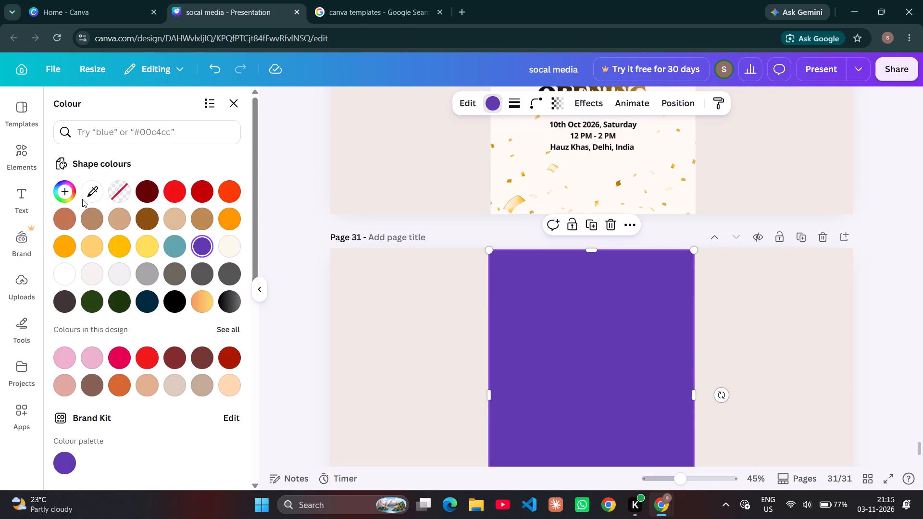
pyautogui.click(90, 195)
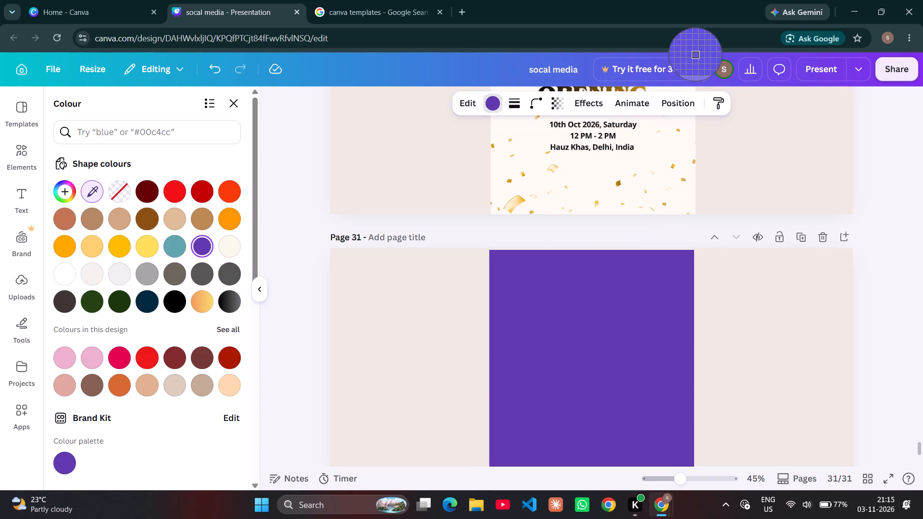
pyautogui.click(528, 147)
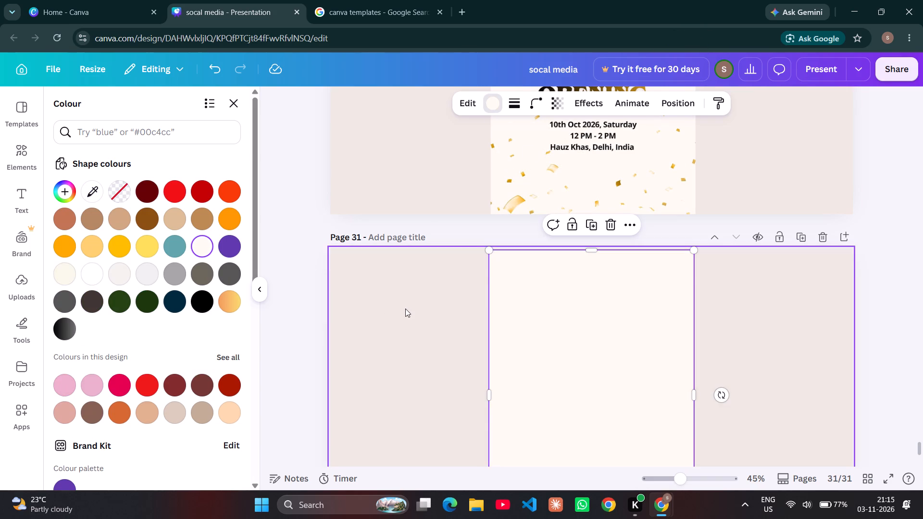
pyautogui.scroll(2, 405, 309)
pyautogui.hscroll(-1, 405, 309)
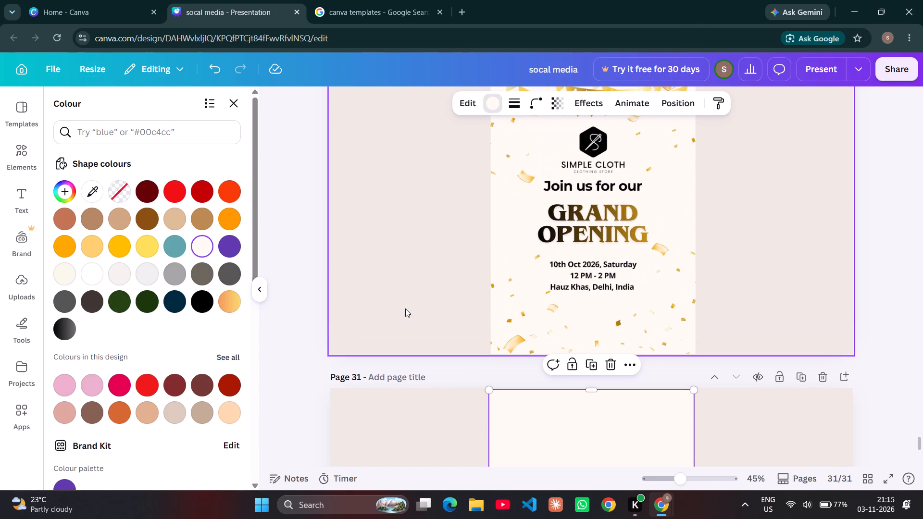
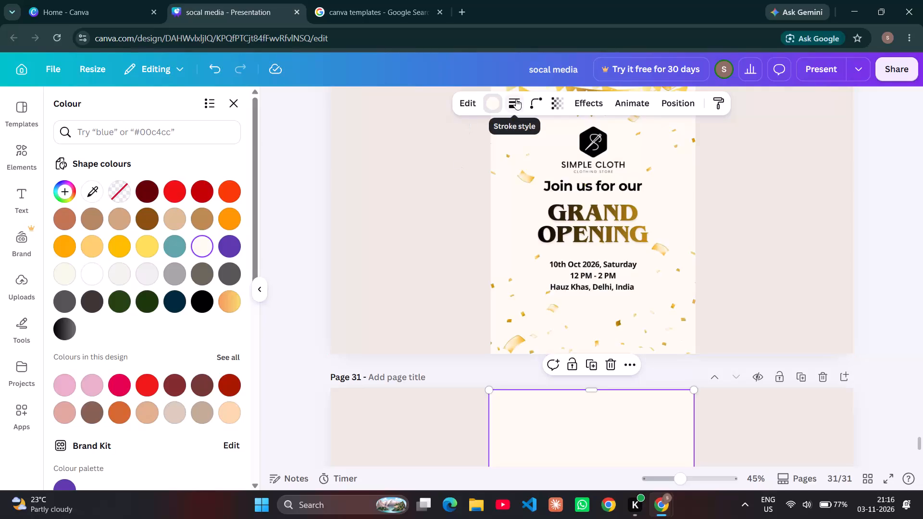
# Search the elements library for "party popper".
pyautogui.hscroll(-1, 516, 99)
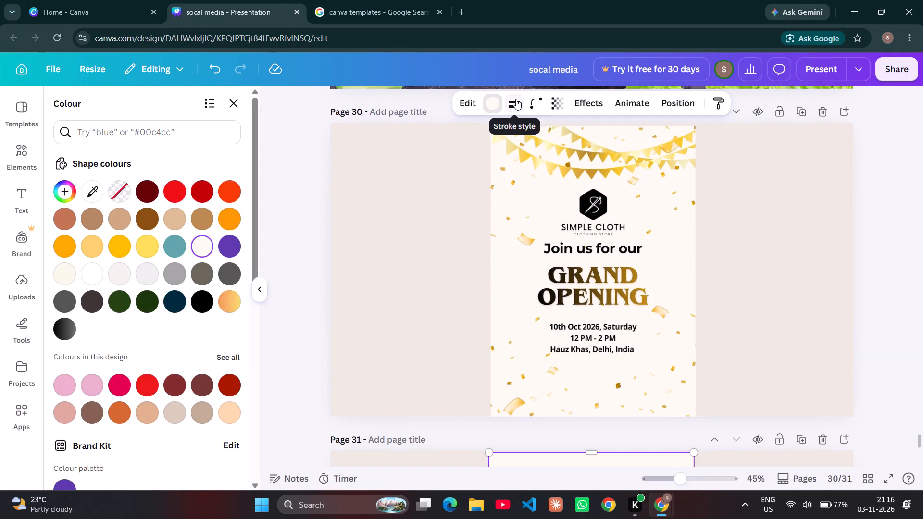
pyautogui.click(416, 242)
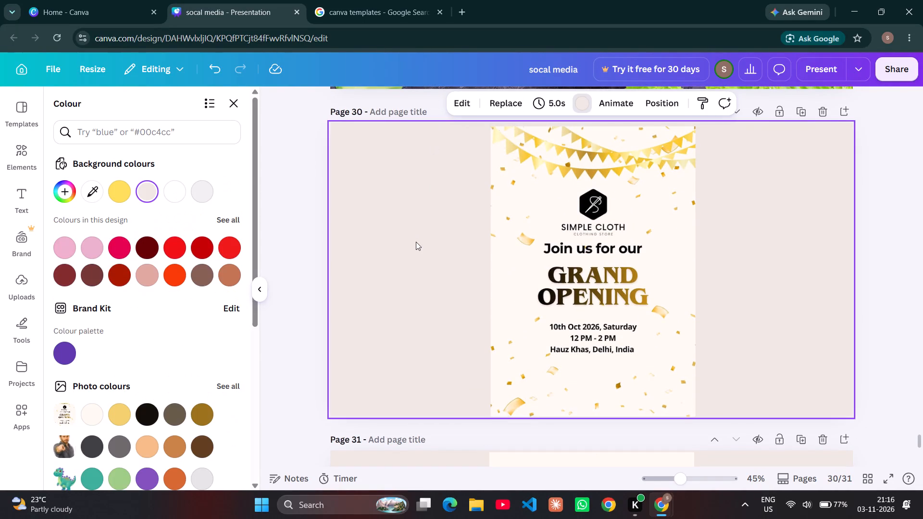
pyautogui.scroll(-1, 346, 278)
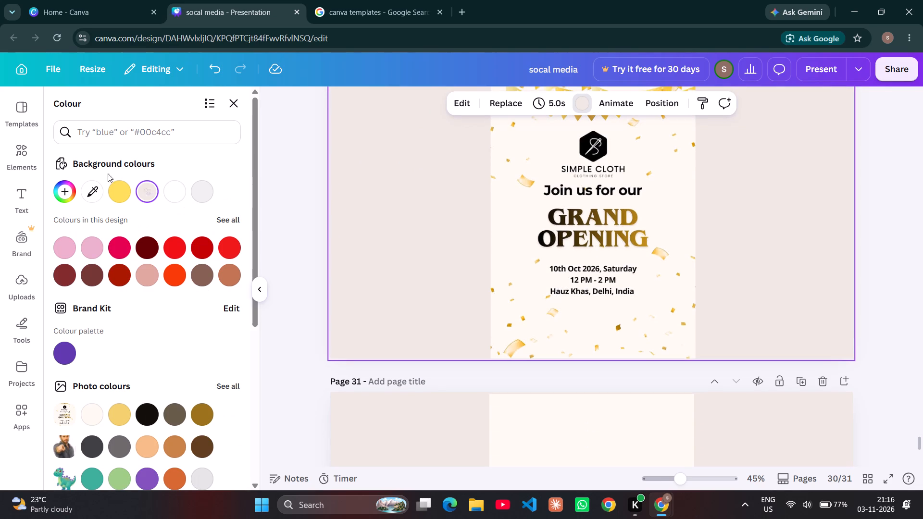
pyautogui.click(24, 163)
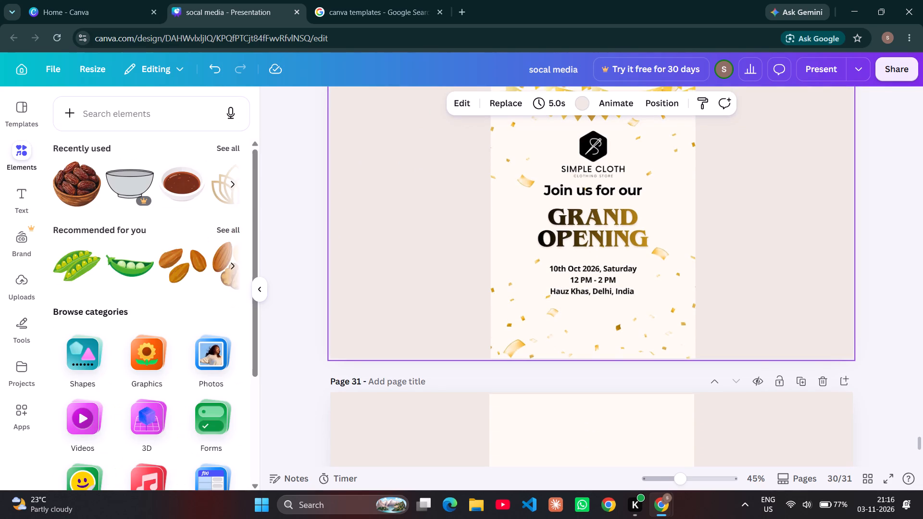
pyautogui.click(125, 113)
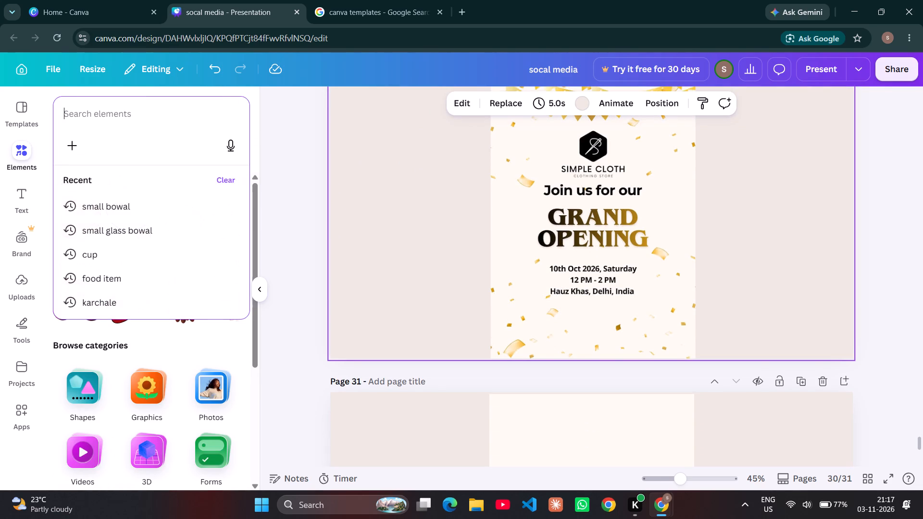
pyautogui.press('p')
pyautogui.write('arty')
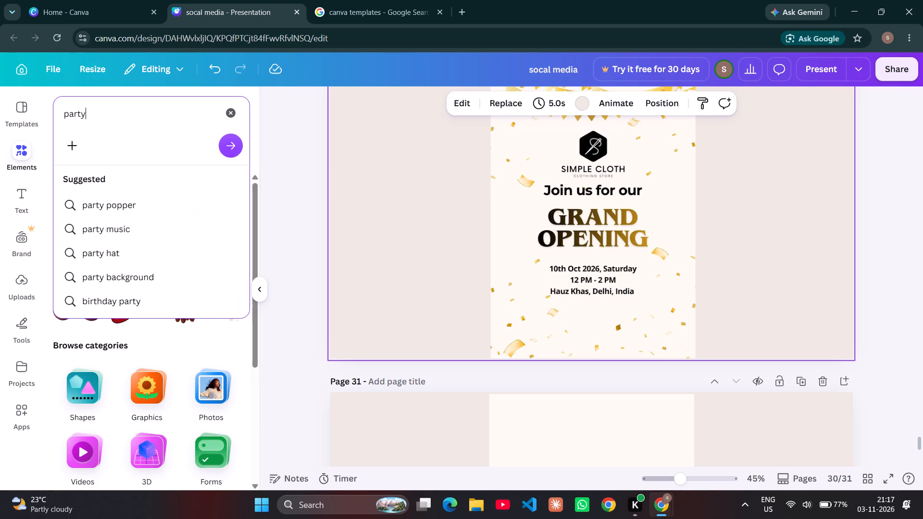
pyautogui.press('Down')
pyautogui.press('Return')
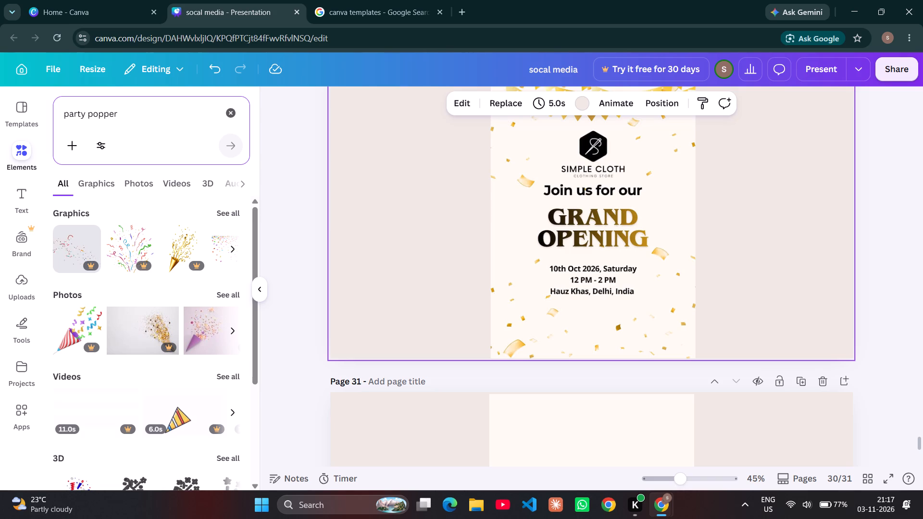
# Add the scattered gold confetti graphic from the party popper results and place it over the cream rectangle on page 31.
pyautogui.hscroll(-4, 211, 287)
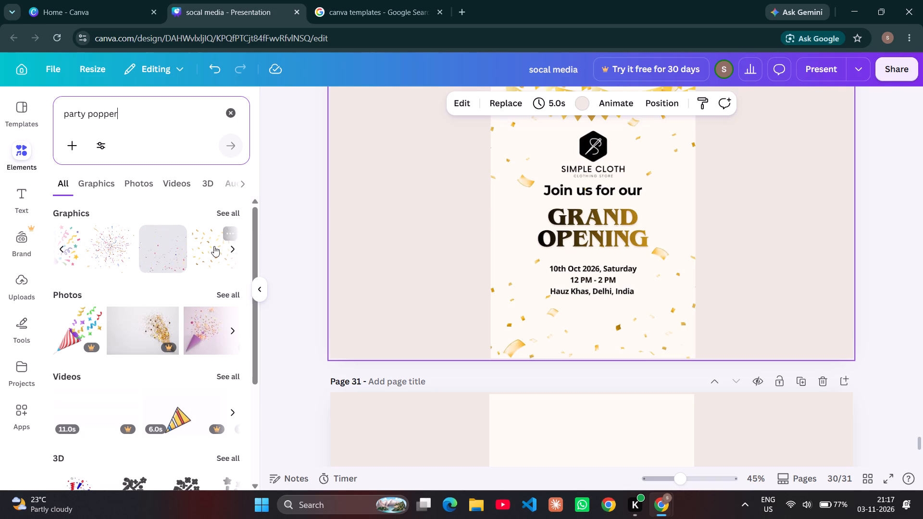
pyautogui.click(214, 246)
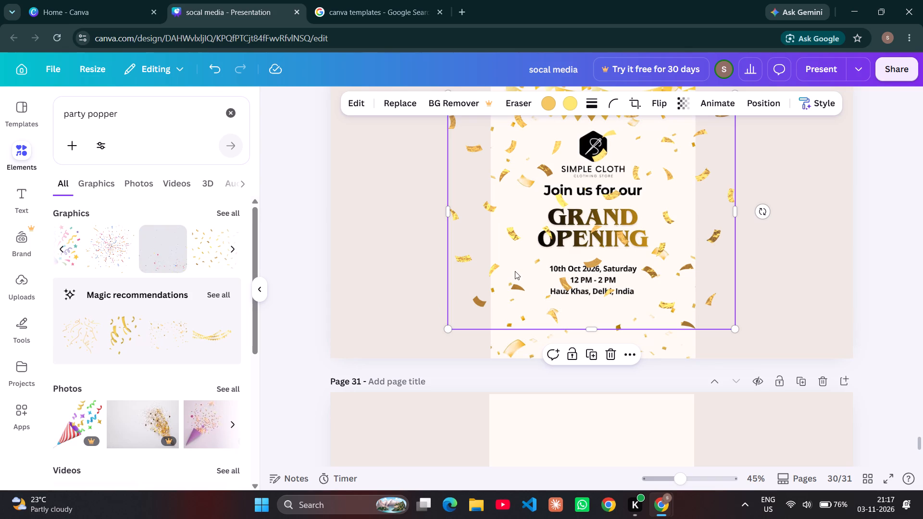
pyautogui.moveTo(515, 271); pyautogui.dragTo(538, 518)
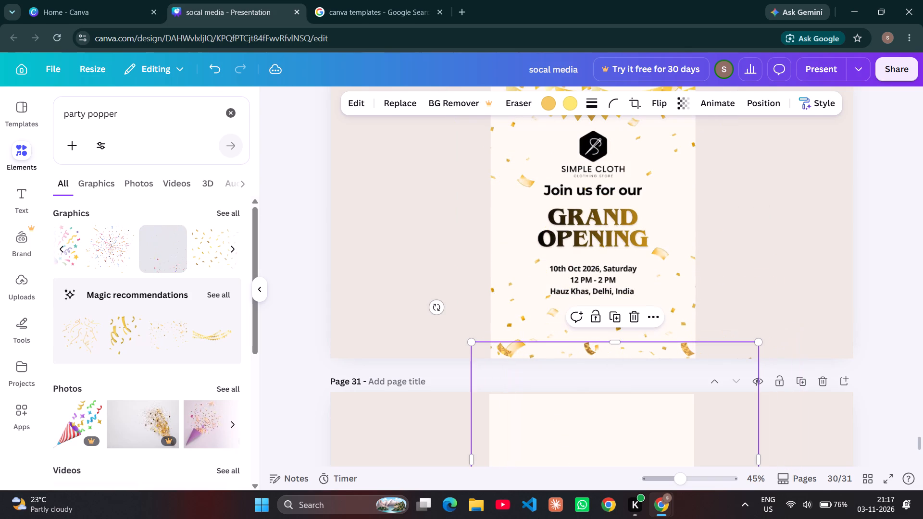
pyautogui.scroll(-3, 420, 362)
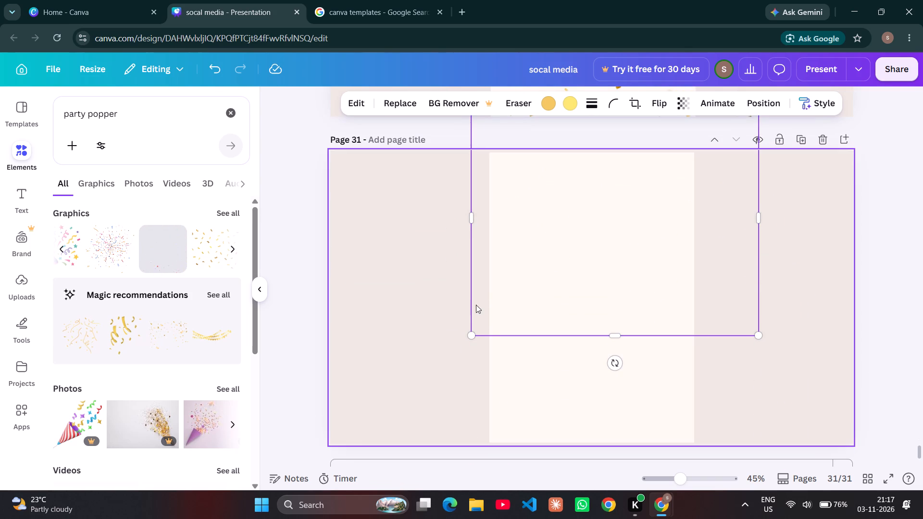
pyautogui.moveTo(476, 305); pyautogui.dragTo(485, 397)
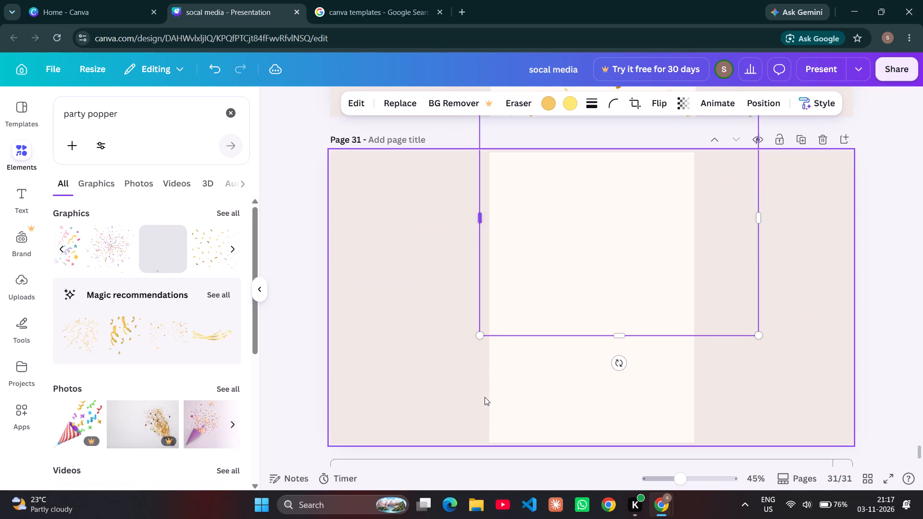
pyautogui.moveTo(724, 302); pyautogui.dragTo(731, 370)
pyautogui.moveTo(731, 370); pyautogui.dragTo(711, 396)
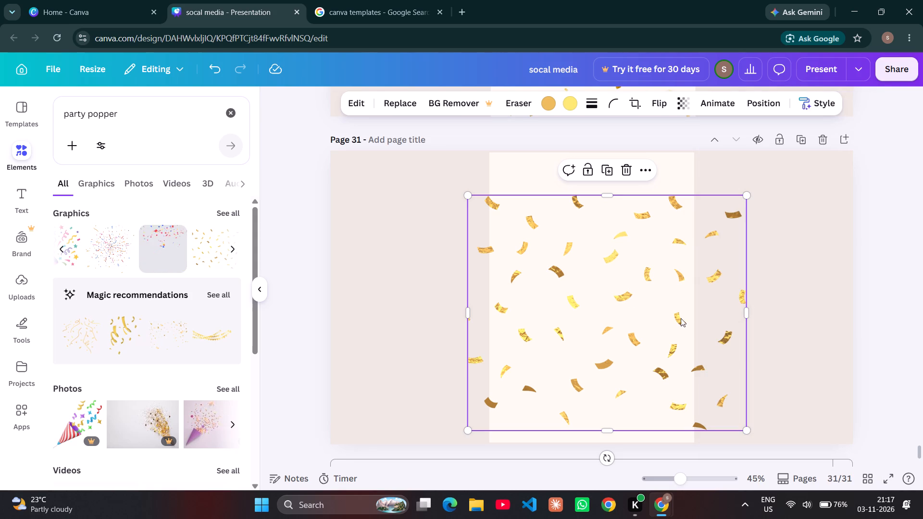
pyautogui.moveTo(746, 308); pyautogui.dragTo(709, 309)
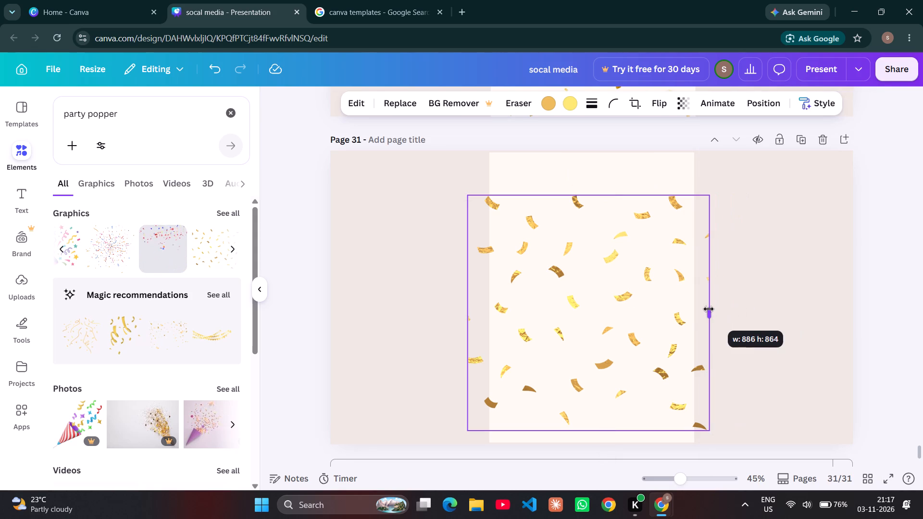
pyautogui.moveTo(709, 309); pyautogui.dragTo(695, 311)
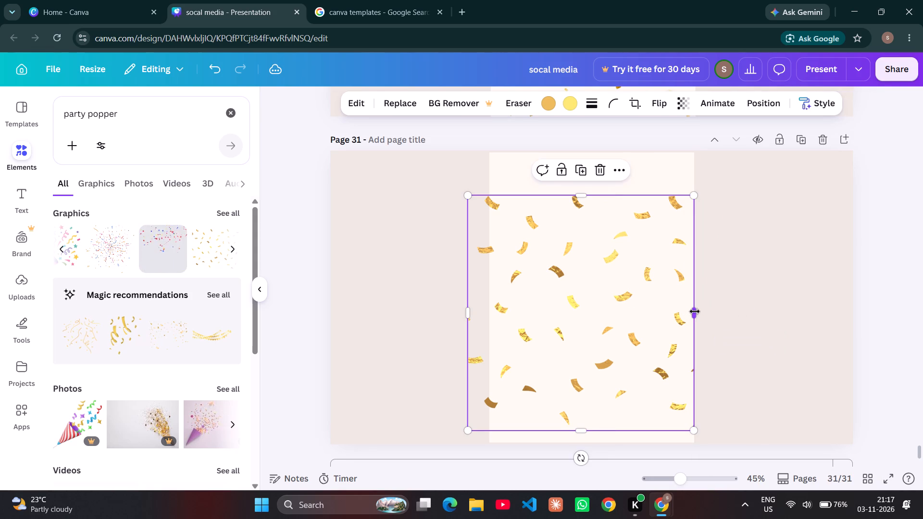
pyautogui.moveTo(472, 313); pyautogui.dragTo(492, 313)
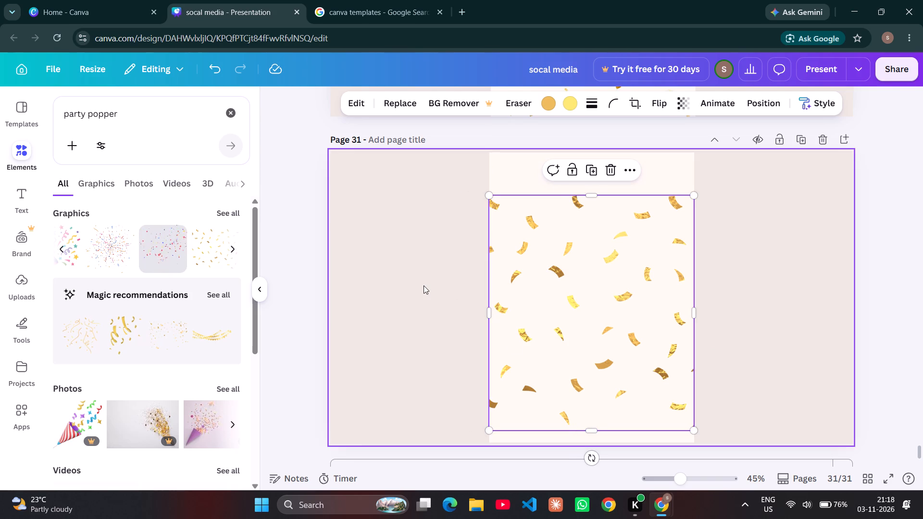
# Add the falling gold confetti graphic from the magic recommendations to page 30.
pyautogui.scroll(4, 424, 285)
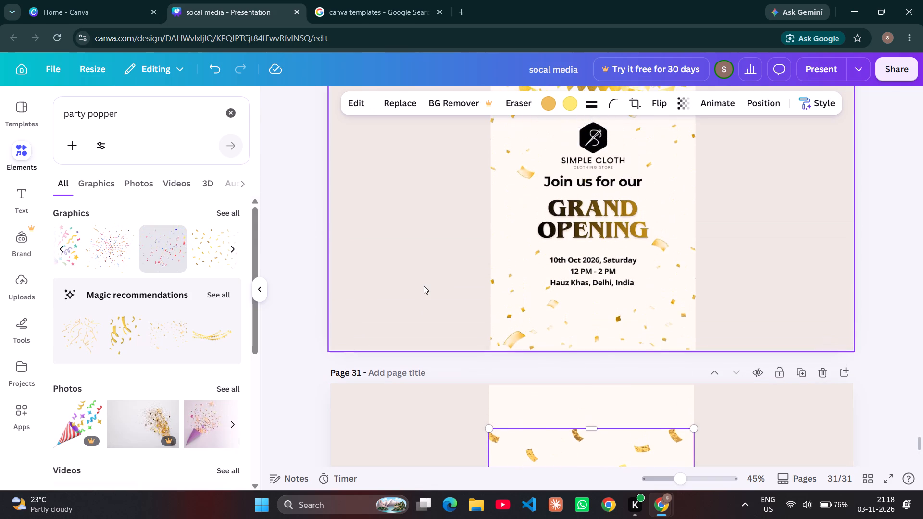
pyautogui.click(424, 285)
pyautogui.scroll(-1, 424, 285)
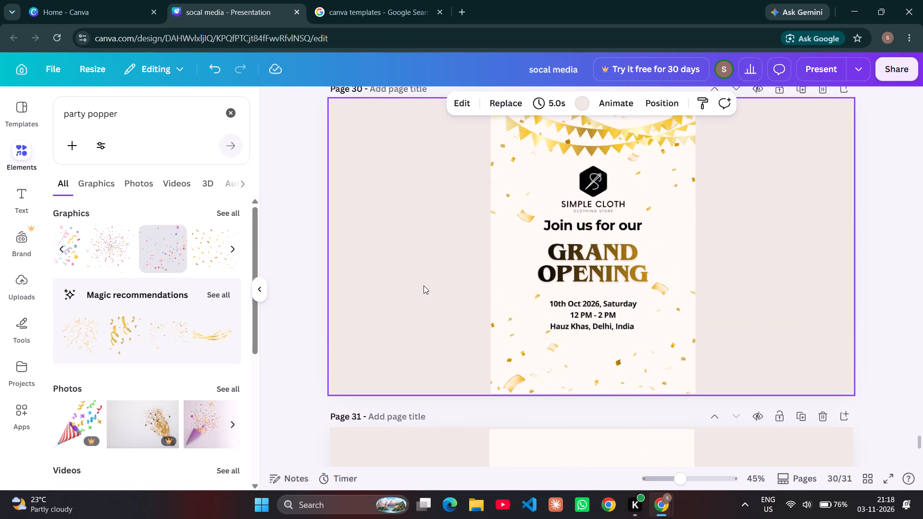
pyautogui.scroll(-1, 424, 285)
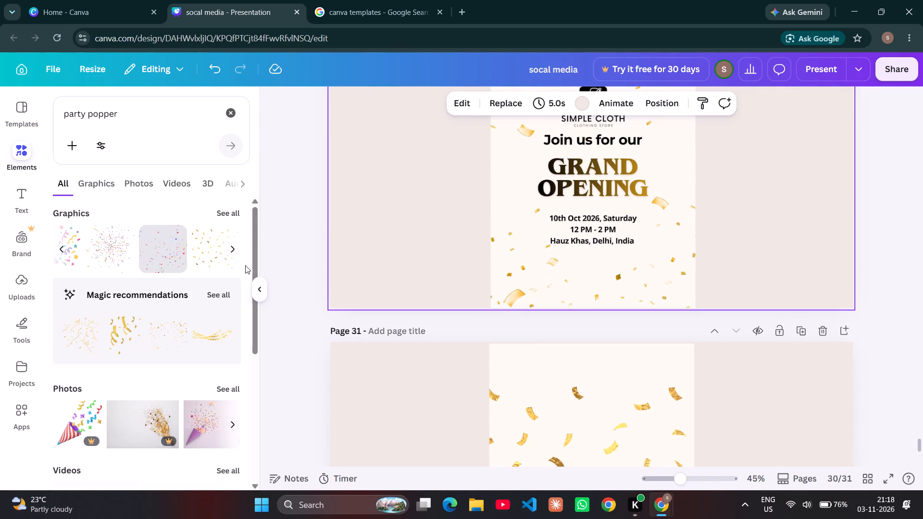
pyautogui.hscroll(-2, 179, 268)
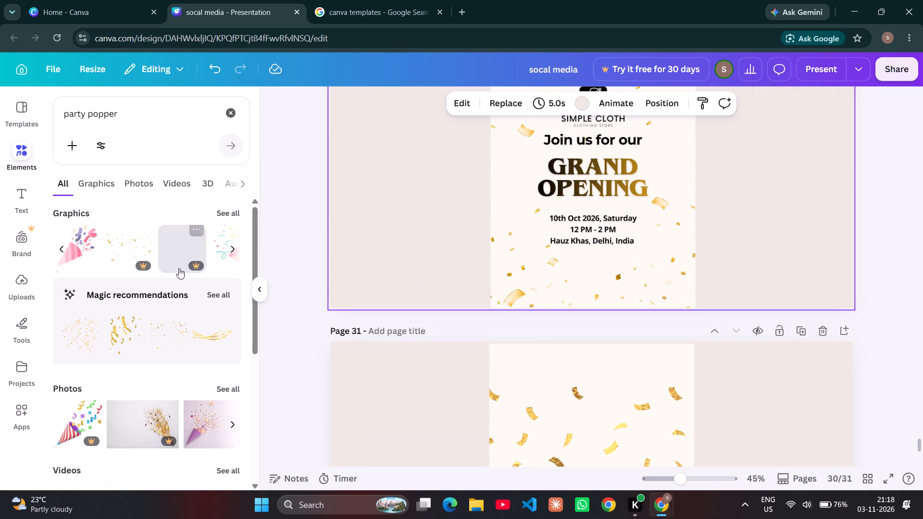
pyautogui.click(163, 323)
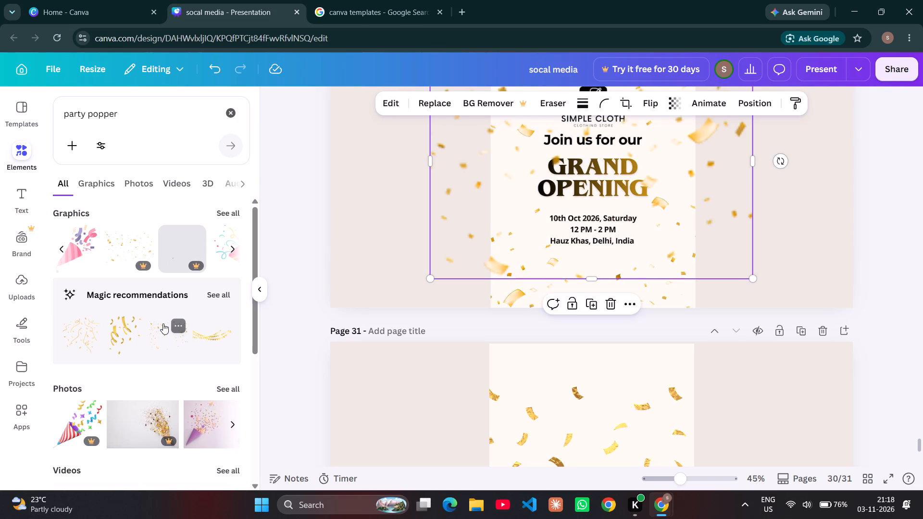
# Move the new confetti graphic over the Grand Opening image on page 30, with its top edge level with the image's top.
pyautogui.scroll(2, 369, 311)
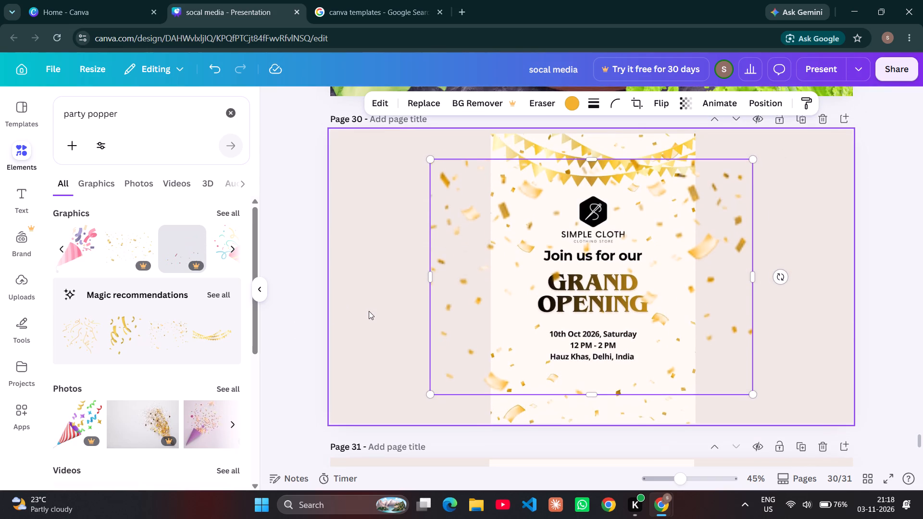
pyautogui.scroll(1, 369, 311)
pyautogui.moveTo(510, 282); pyautogui.dragTo(408, 285)
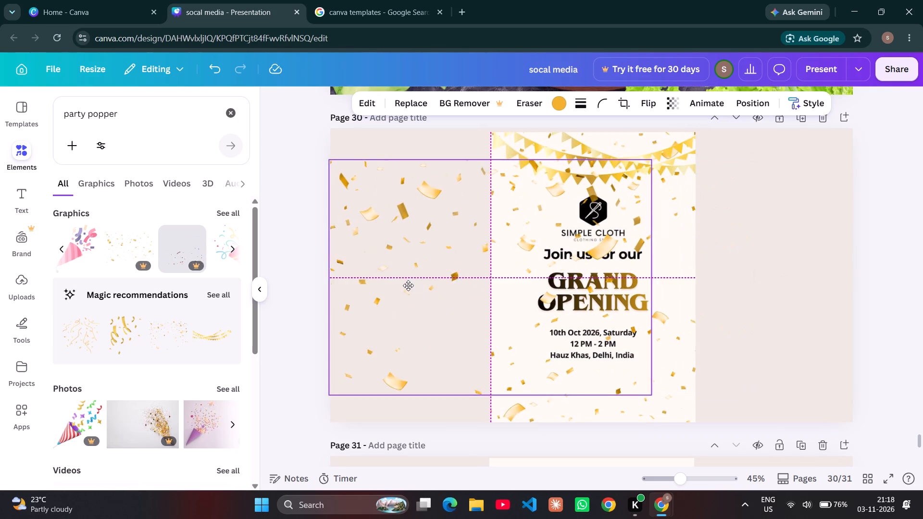
pyautogui.moveTo(408, 285); pyautogui.dragTo(477, 266)
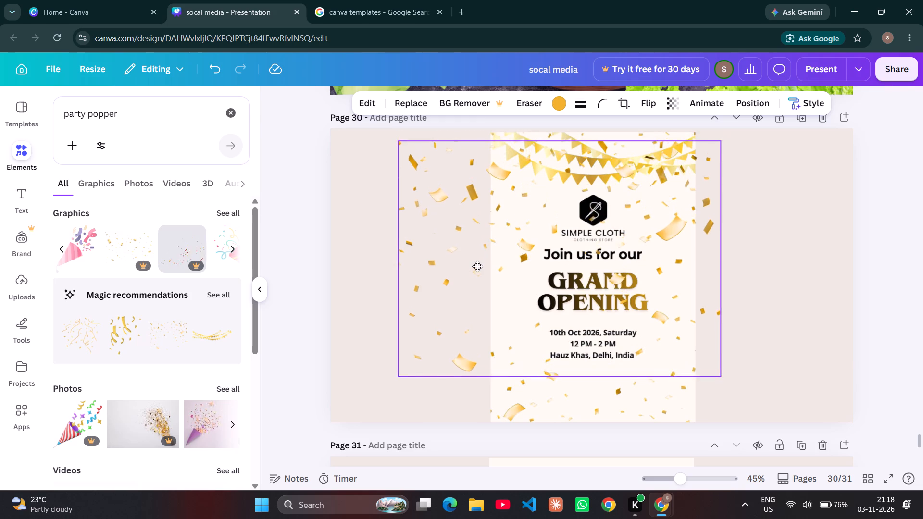
pyautogui.moveTo(477, 266); pyautogui.dragTo(478, 259)
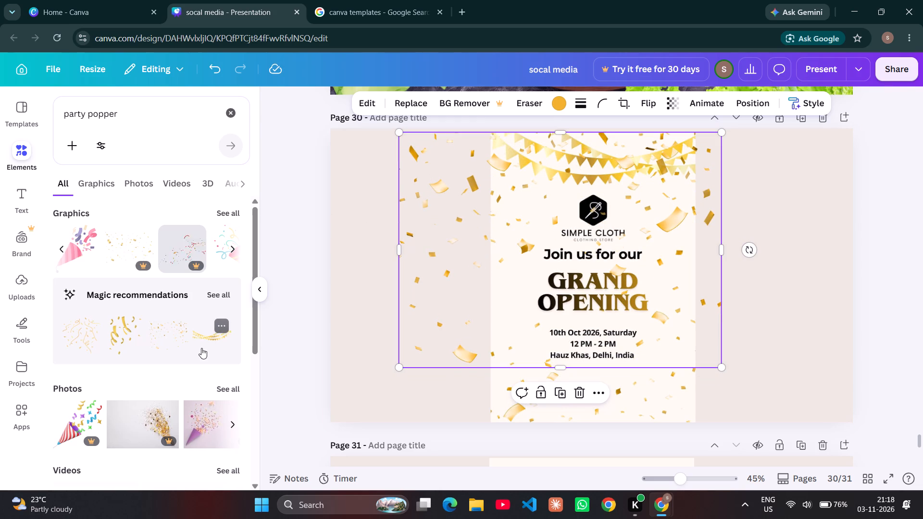
# Browse the party popper graphics results and the full magic recommendations for gold confetti resembling page 30's reference.
pyautogui.hscroll(-1, 192, 260)
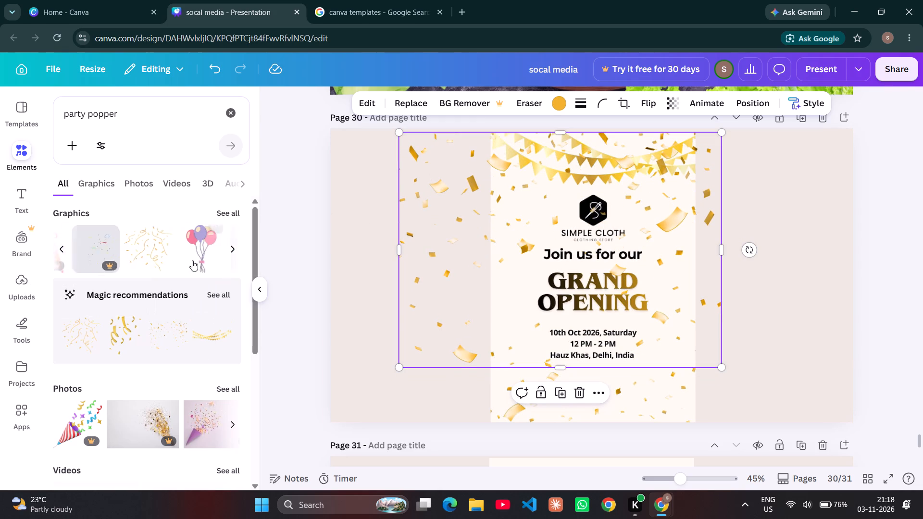
pyautogui.hscroll(-4, 192, 260)
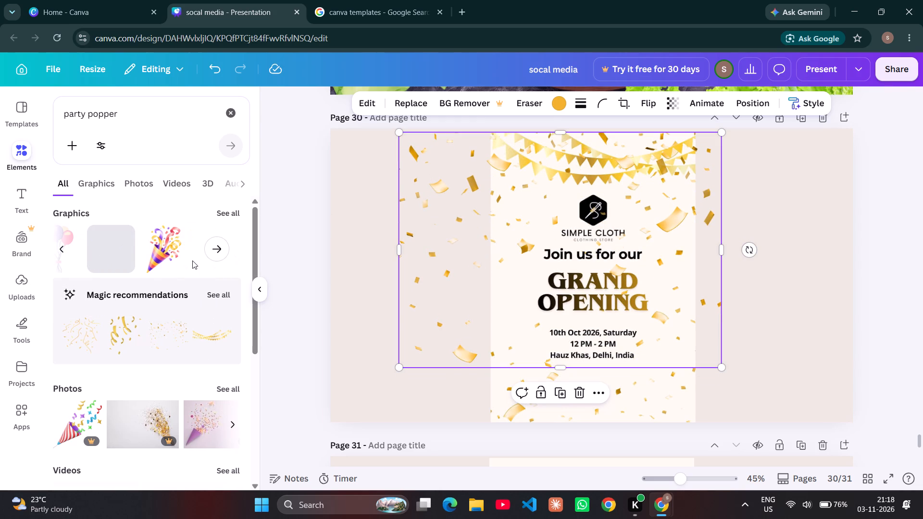
pyautogui.hscroll(-2, 192, 260)
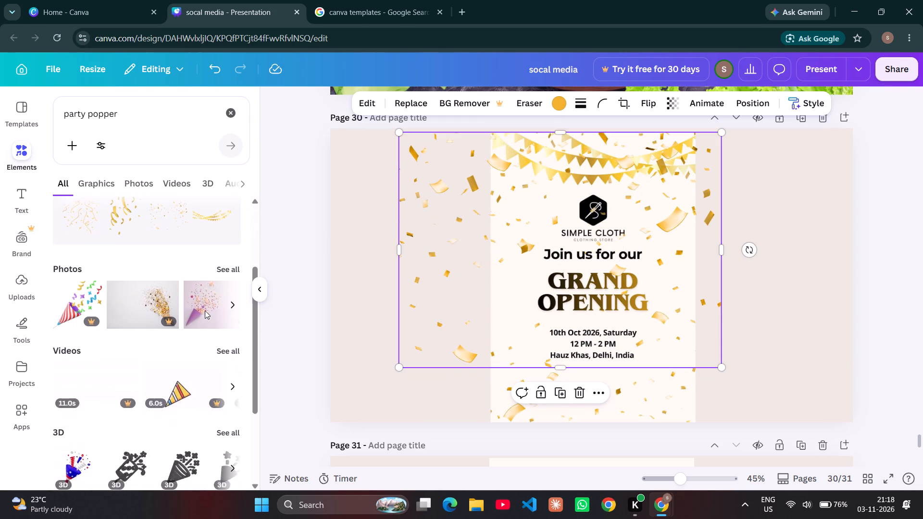
pyautogui.click(223, 210)
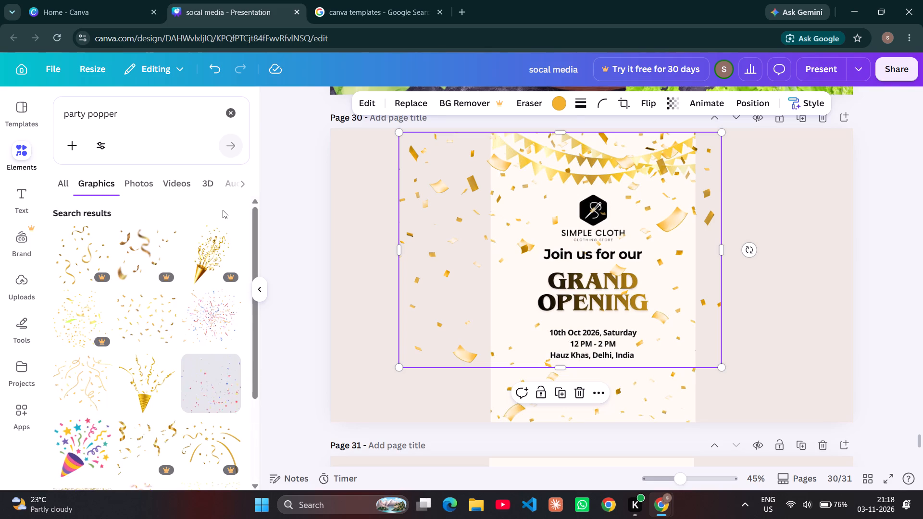
pyautogui.scroll(-2, 228, 322)
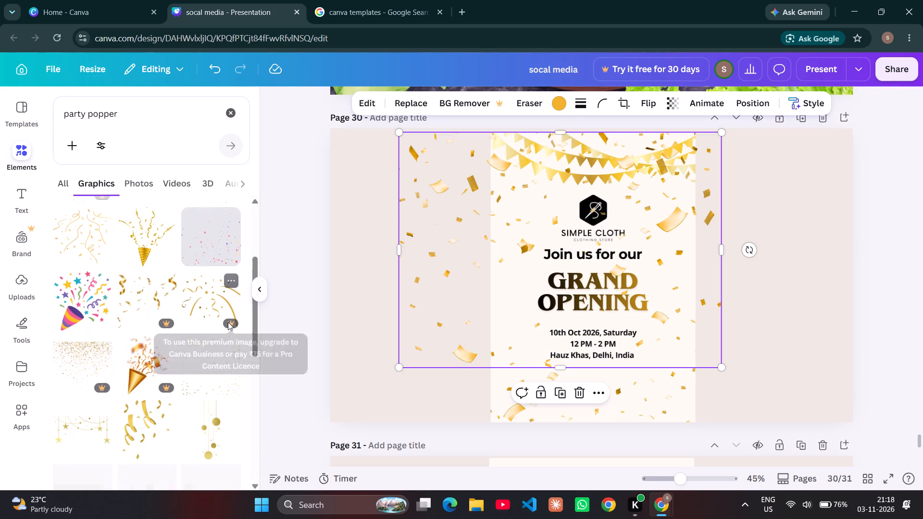
pyautogui.scroll(-2, 228, 322)
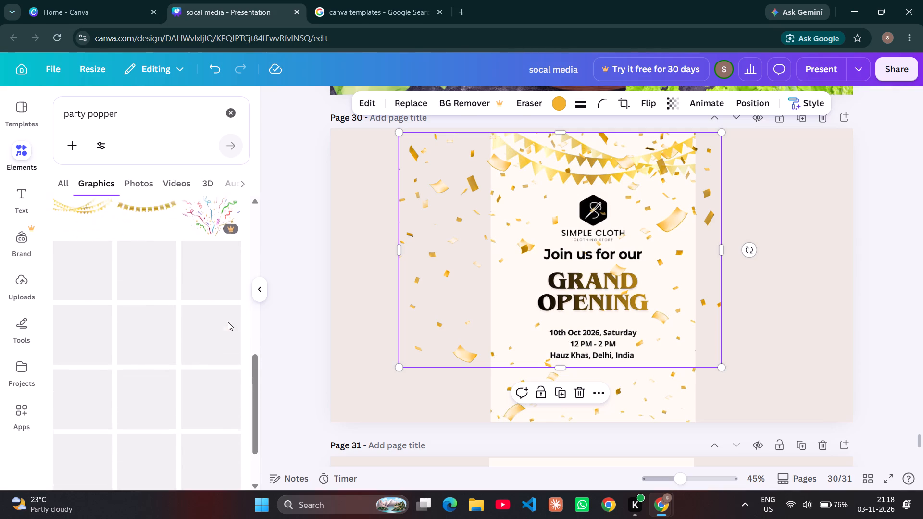
pyautogui.scroll(-2, 228, 322)
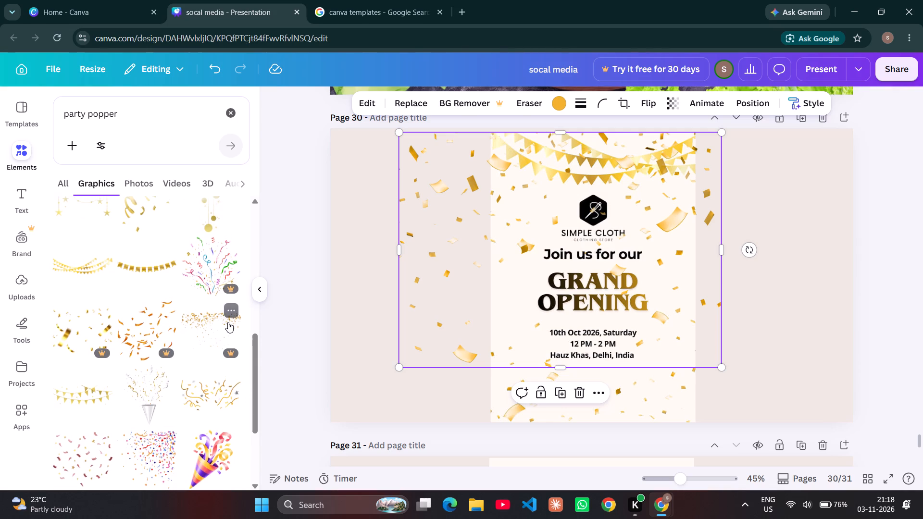
pyautogui.scroll(-1, 228, 322)
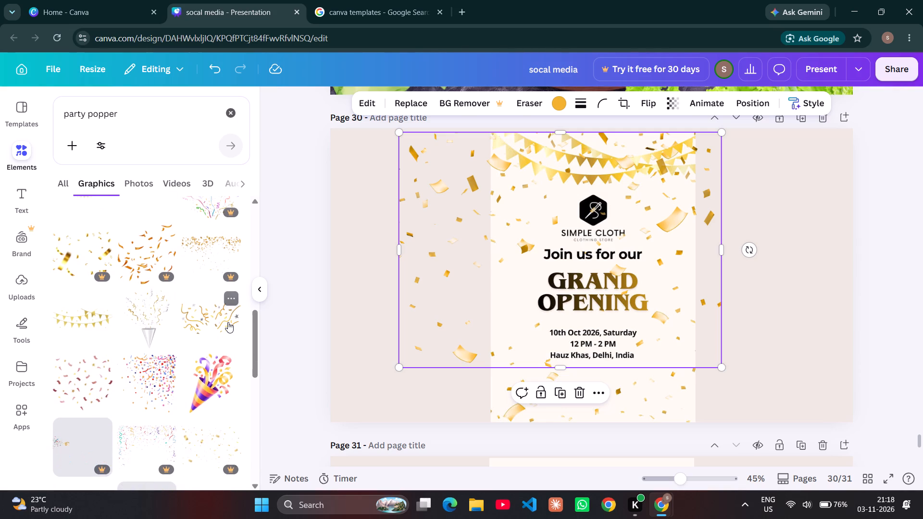
pyautogui.scroll(-3, 228, 322)
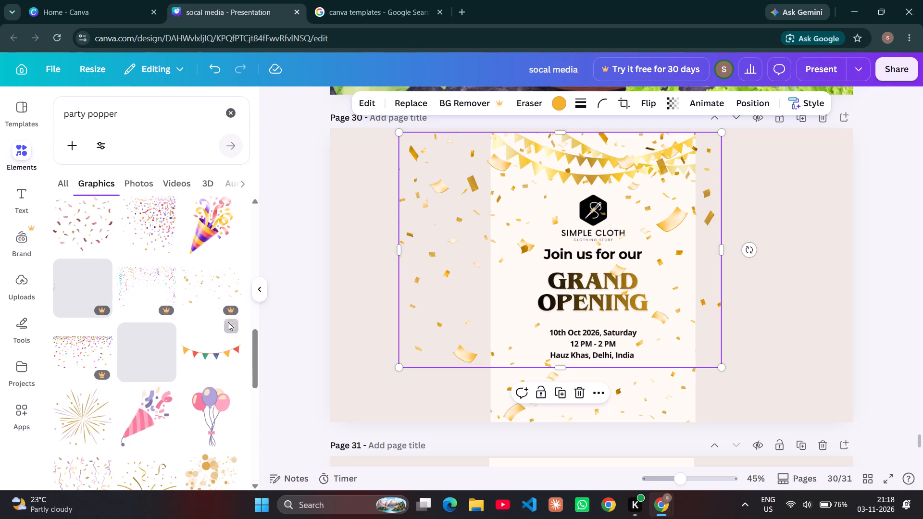
pyautogui.scroll(-2, 228, 322)
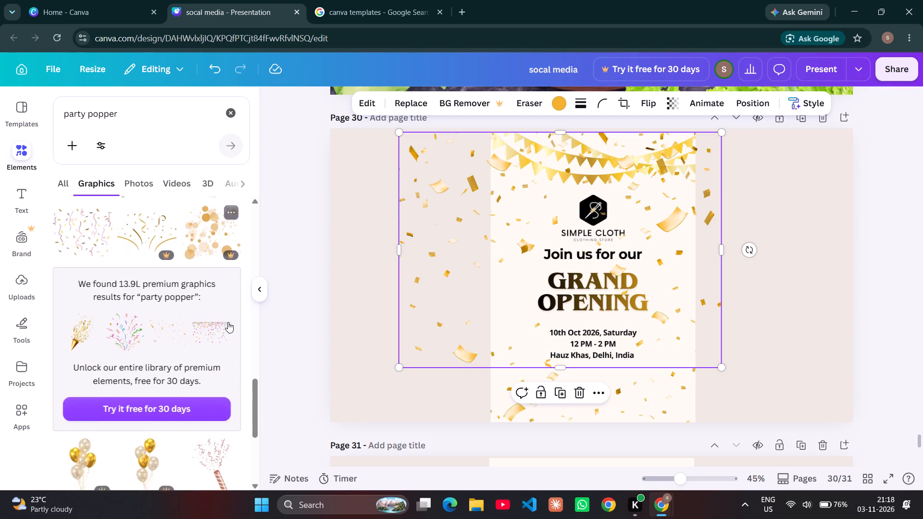
pyautogui.scroll(-1, 228, 322)
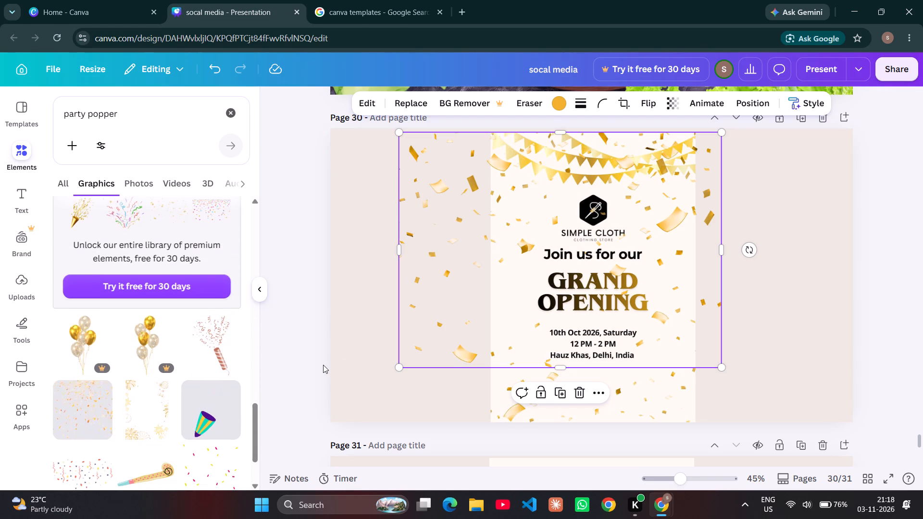
pyautogui.scroll(-2, 323, 365)
# Delete the cropped gold confetti graphic from the cream rectangle on page 31.
pyautogui.hscroll(2, 182, 412)
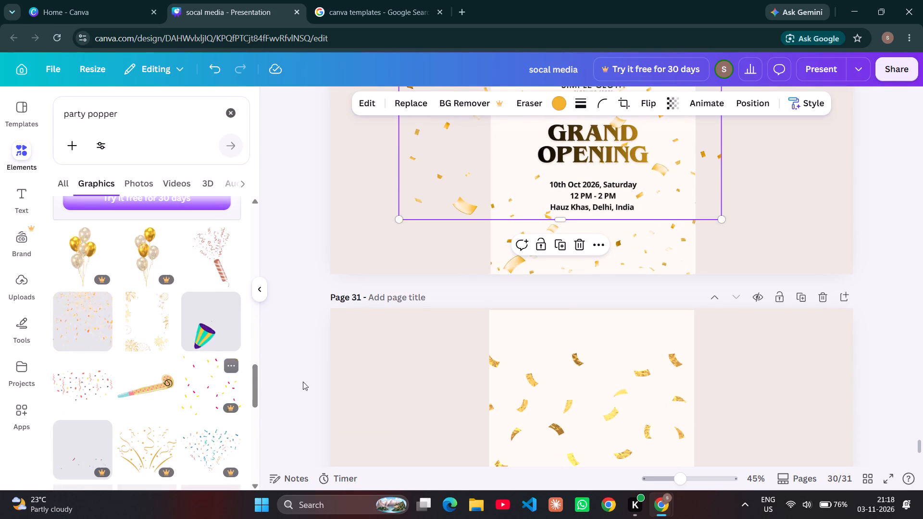
pyautogui.click(522, 415)
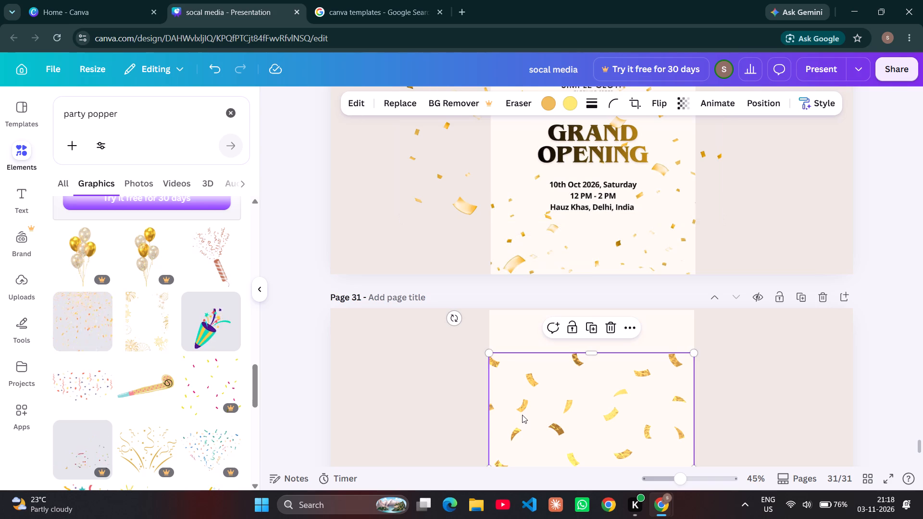
pyautogui.press('Delete')
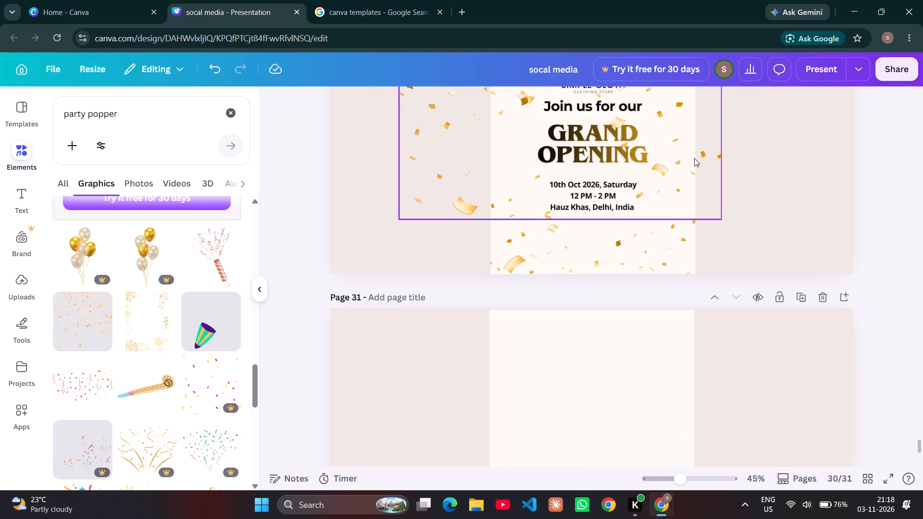
# Move the falling gold confetti graphic from page 30 onto page 31, over the cream rectangle.
pyautogui.click(694, 158)
pyautogui.moveTo(694, 158); pyautogui.dragTo(732, 447)
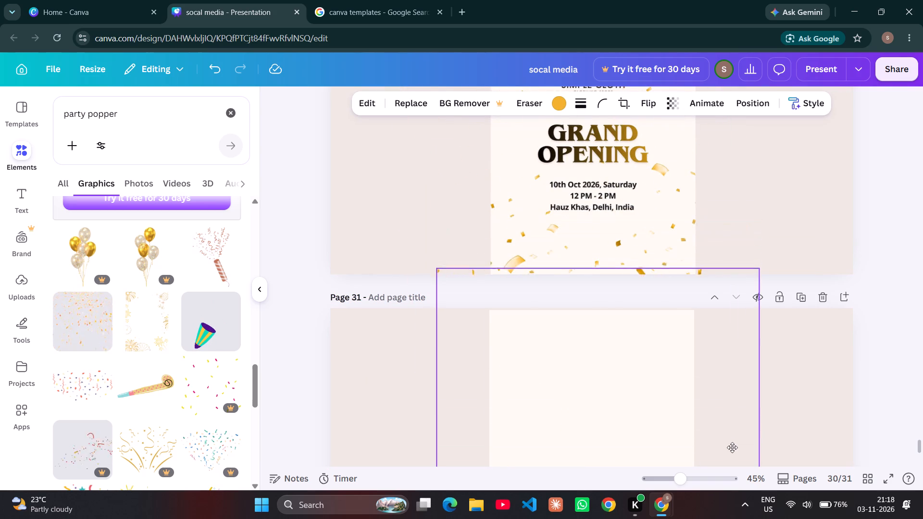
pyautogui.moveTo(732, 447); pyautogui.dragTo(732, 507)
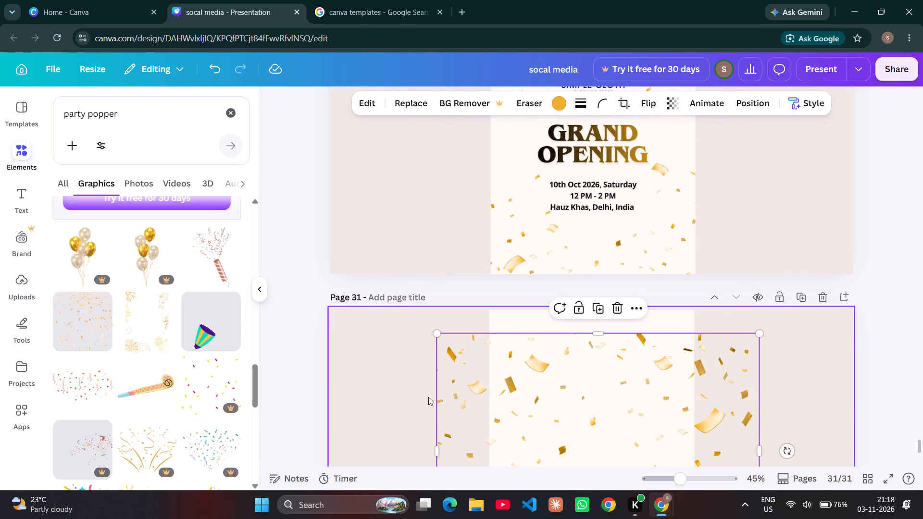
pyautogui.click(386, 400)
pyautogui.scroll(-2, 386, 400)
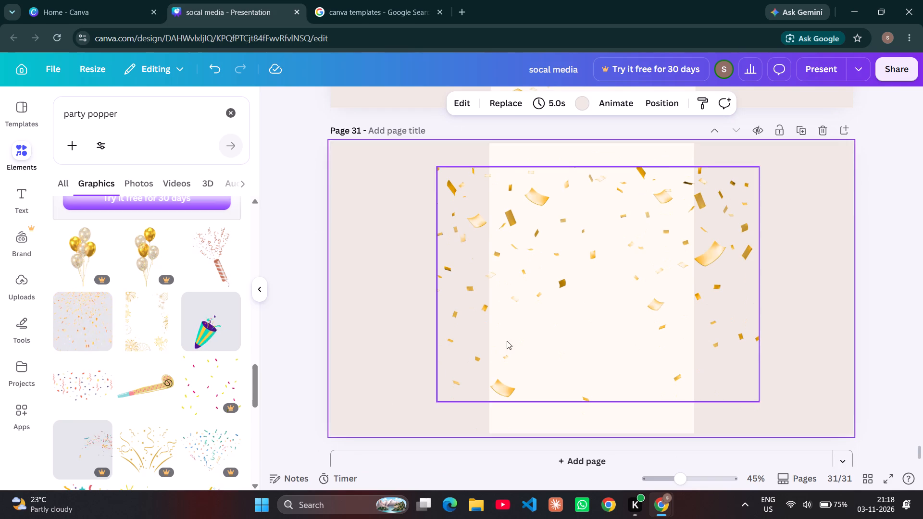
# Raise the confetti graphic on page 31 and crop its top to the page's top edge, about 667 high.
pyautogui.scroll(4, 556, 324)
pyautogui.hscroll(2, 556, 324)
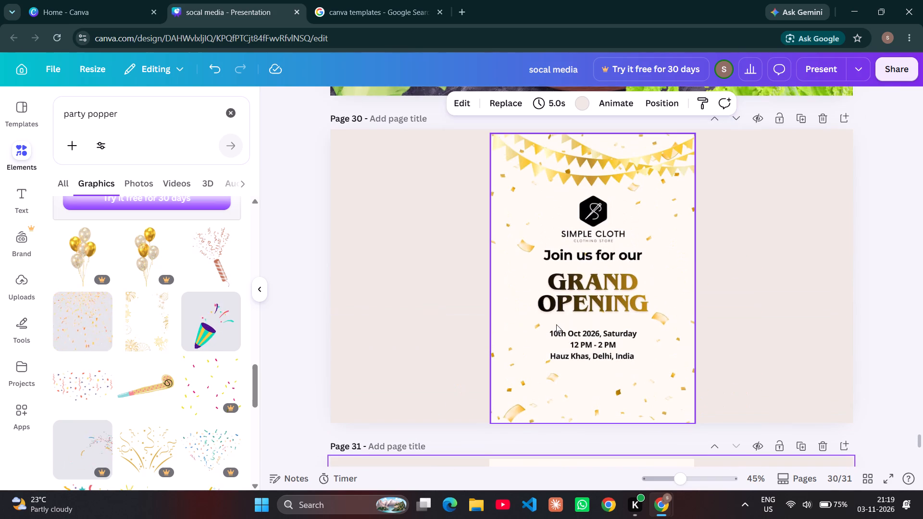
pyautogui.hscroll(3, 556, 324)
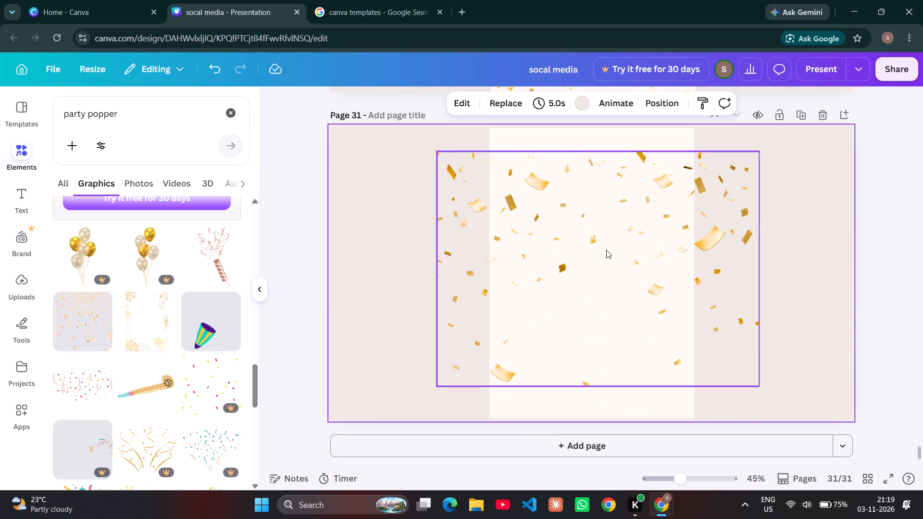
pyautogui.moveTo(606, 250); pyautogui.dragTo(594, 172)
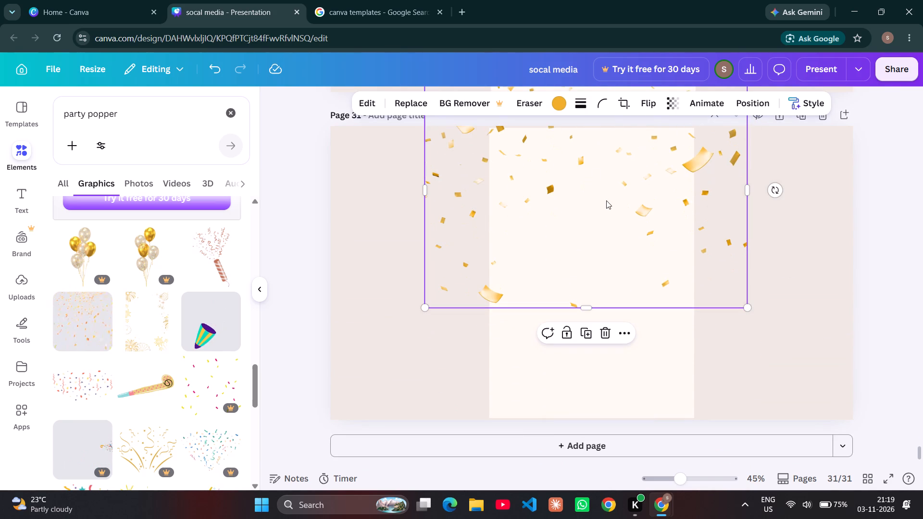
pyautogui.scroll(2, 556, 243)
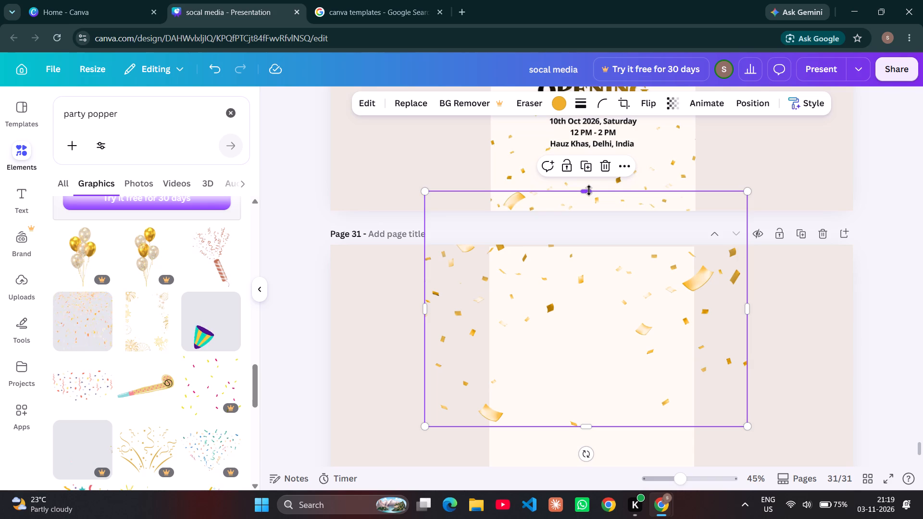
pyautogui.moveTo(589, 190); pyautogui.dragTo(593, 218)
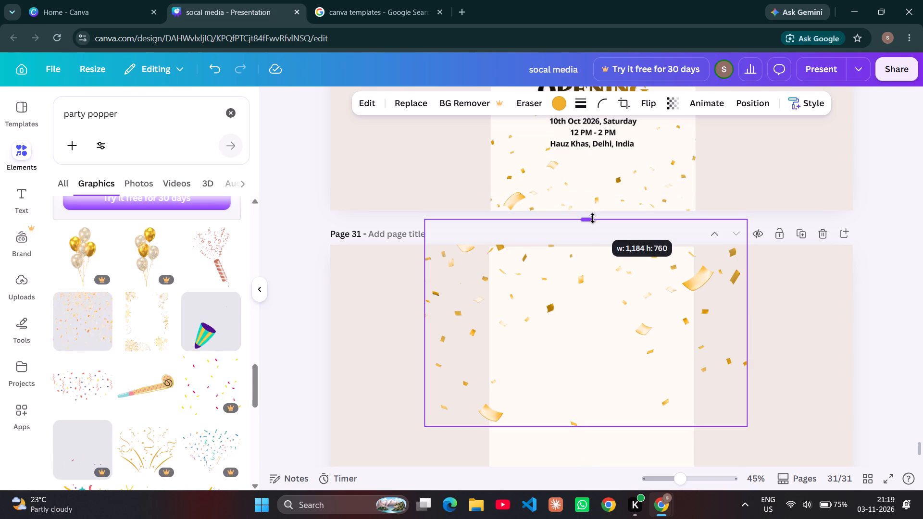
pyautogui.moveTo(593, 218); pyautogui.dragTo(599, 253)
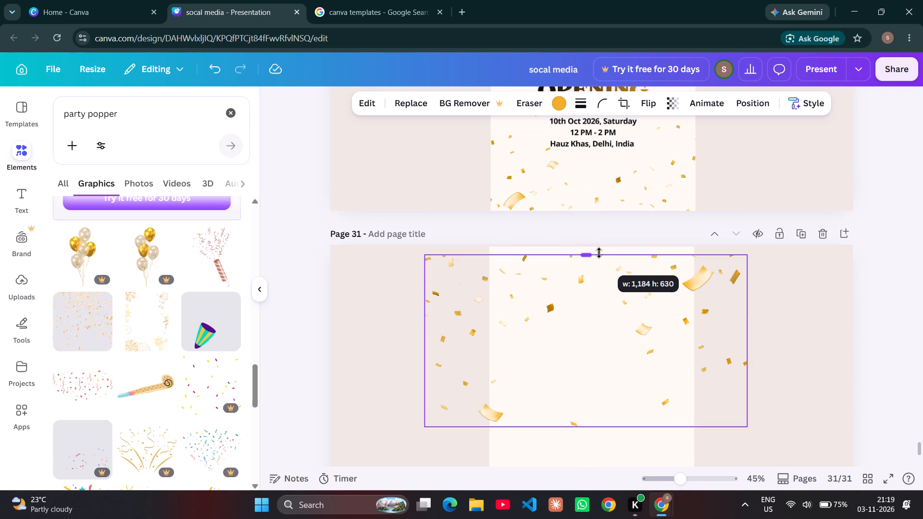
pyautogui.moveTo(599, 253); pyautogui.dragTo(599, 243)
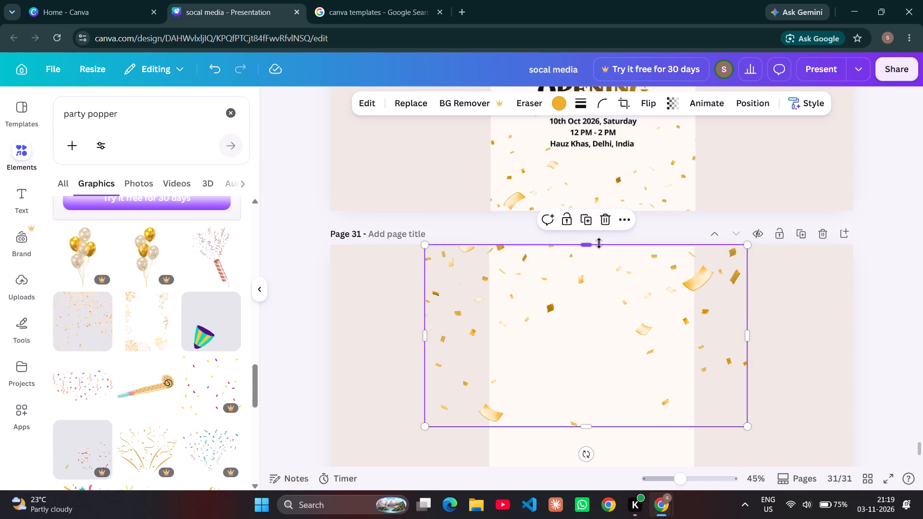
# Crop both sides of the falling confetti graphic on page 31 to the cream rectangle's side edges.
pyautogui.click(402, 263)
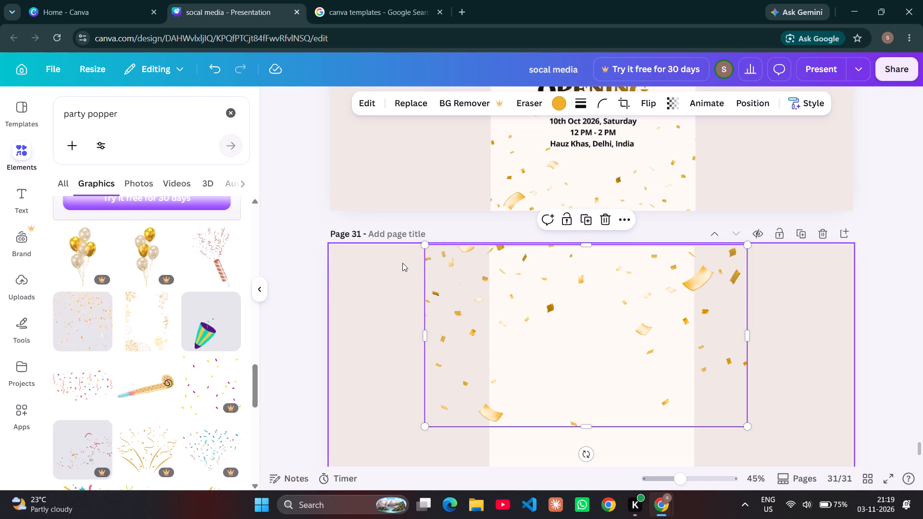
pyautogui.click(448, 306)
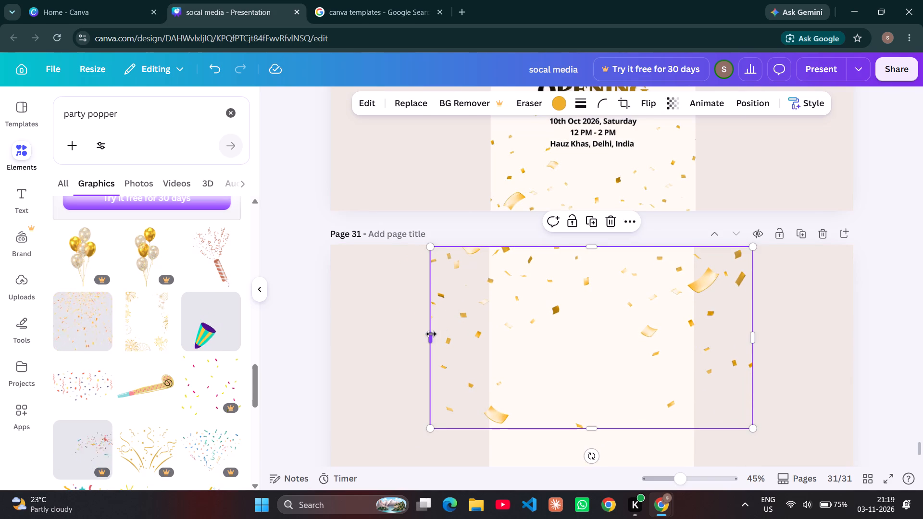
pyautogui.moveTo(431, 334); pyautogui.dragTo(484, 342)
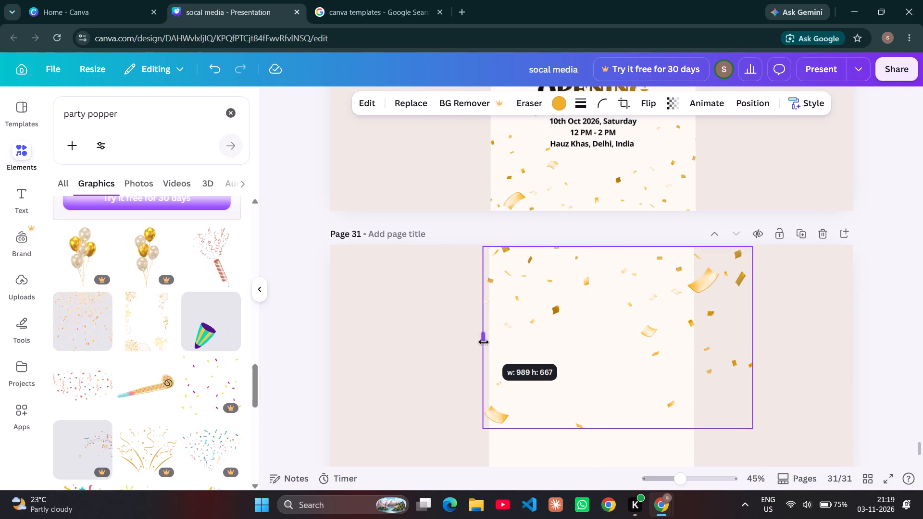
pyautogui.moveTo(484, 342); pyautogui.dragTo(491, 342)
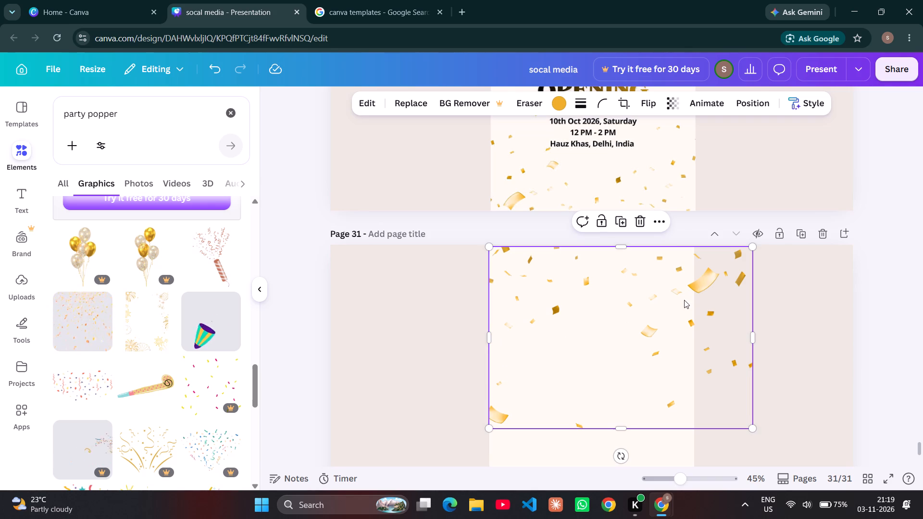
pyautogui.scroll(3, 684, 300)
pyautogui.scroll(-1, 684, 300)
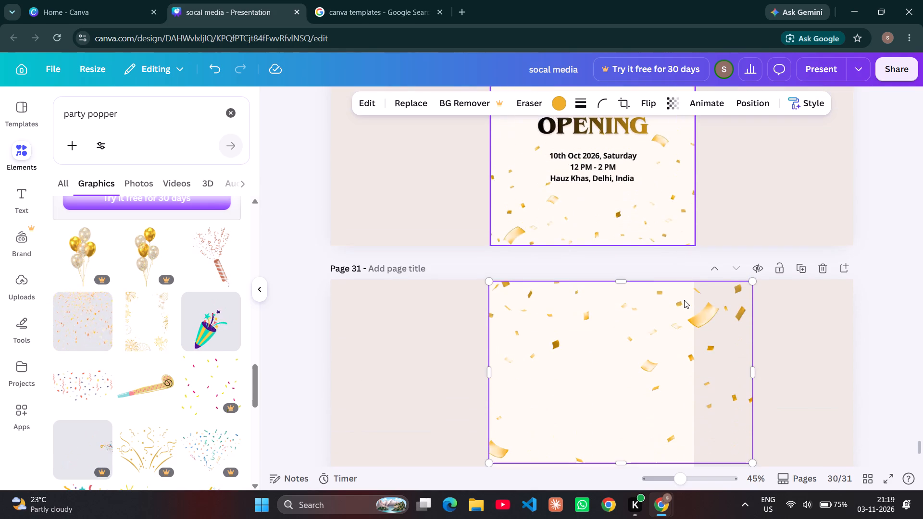
pyautogui.scroll(-1, 684, 300)
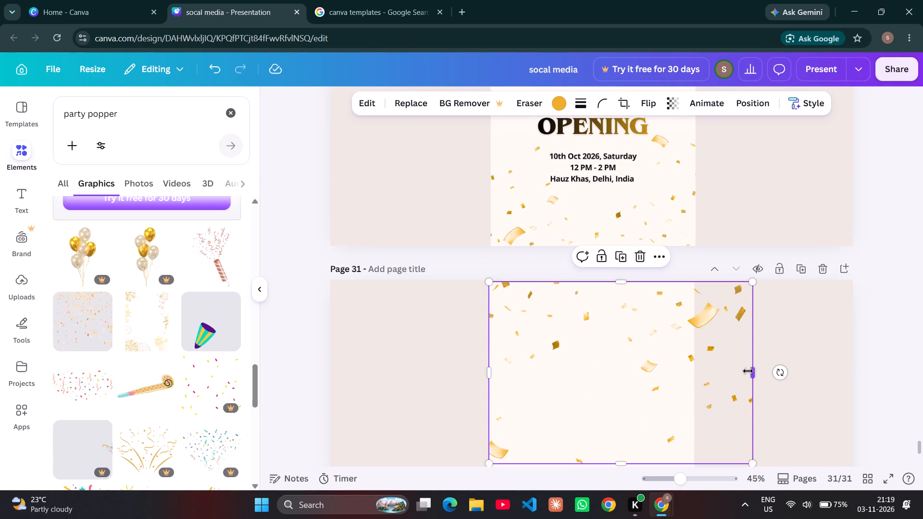
pyautogui.moveTo(748, 371); pyautogui.dragTo(695, 381)
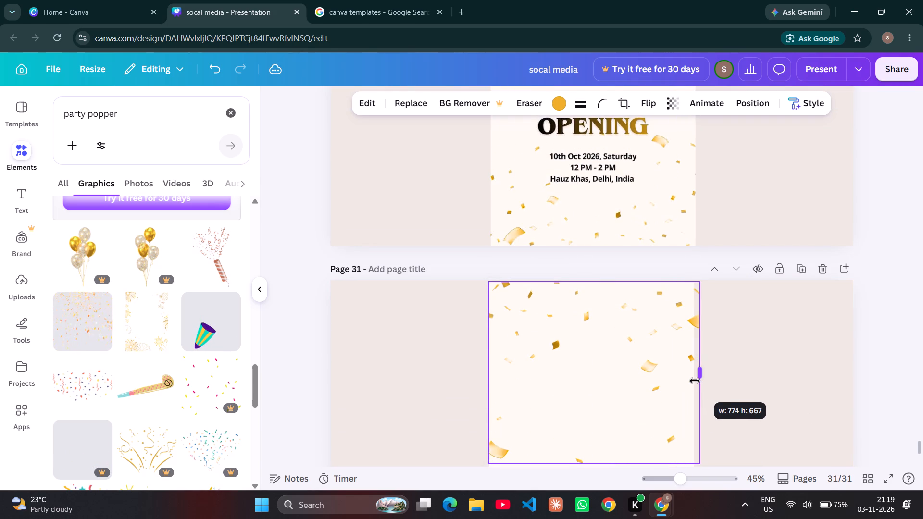
pyautogui.moveTo(695, 381); pyautogui.dragTo(692, 381)
# Shift the falling confetti graphic on page 31 sideways and re-crop both sides to the cream rectangle's side edges, about 752 wide.
pyautogui.moveTo(613, 382); pyautogui.dragTo(644, 382)
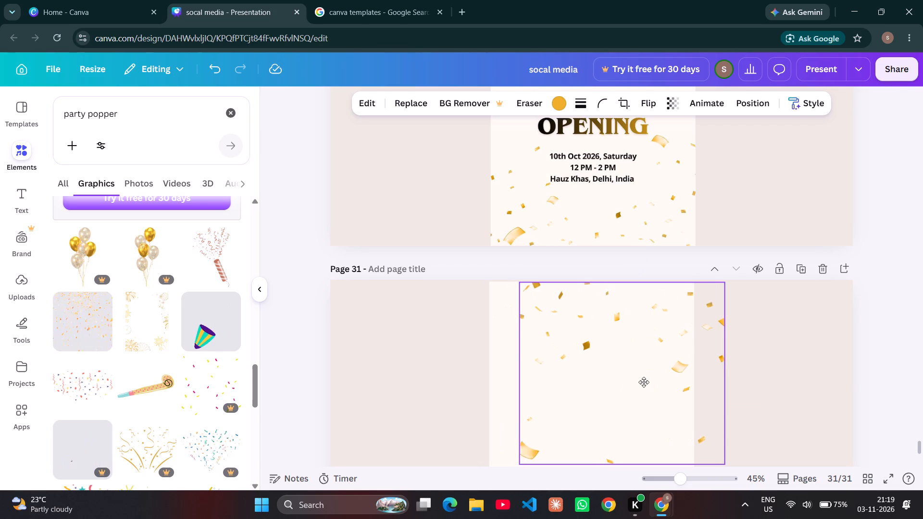
pyautogui.moveTo(644, 382); pyautogui.dragTo(624, 381)
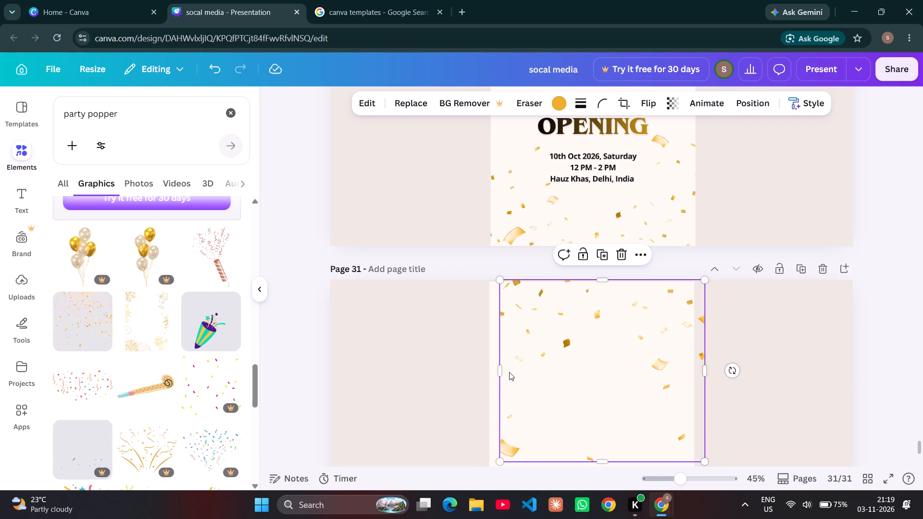
pyautogui.moveTo(499, 372); pyautogui.dragTo(482, 372)
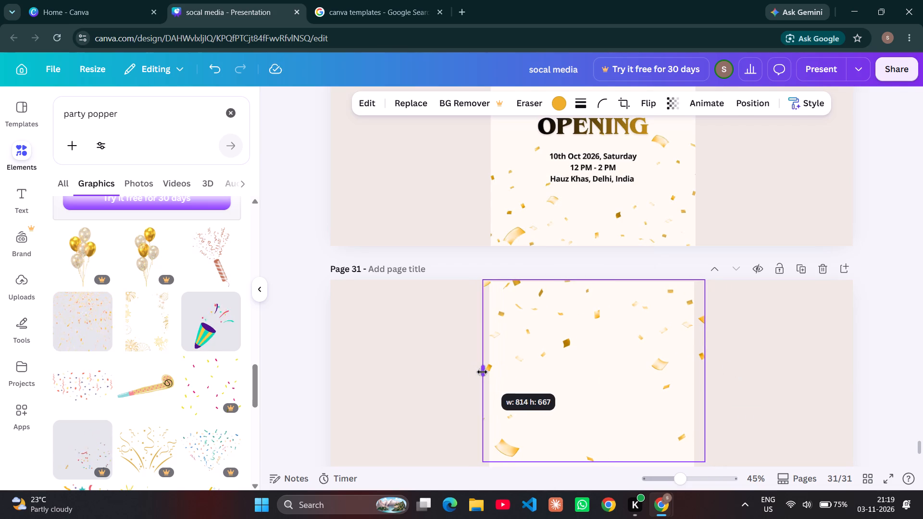
pyautogui.moveTo(482, 372); pyautogui.dragTo(486, 373)
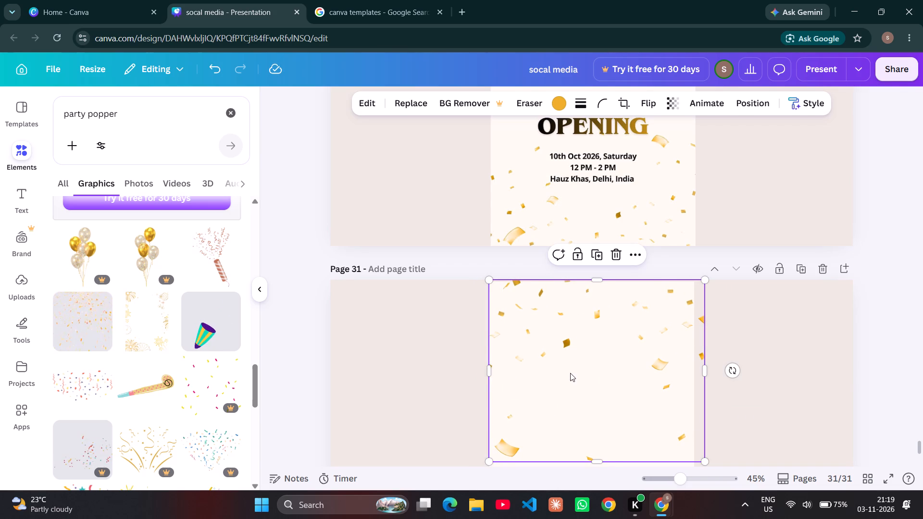
pyautogui.moveTo(570, 373); pyautogui.dragTo(569, 378)
pyautogui.scroll(-2, 721, 362)
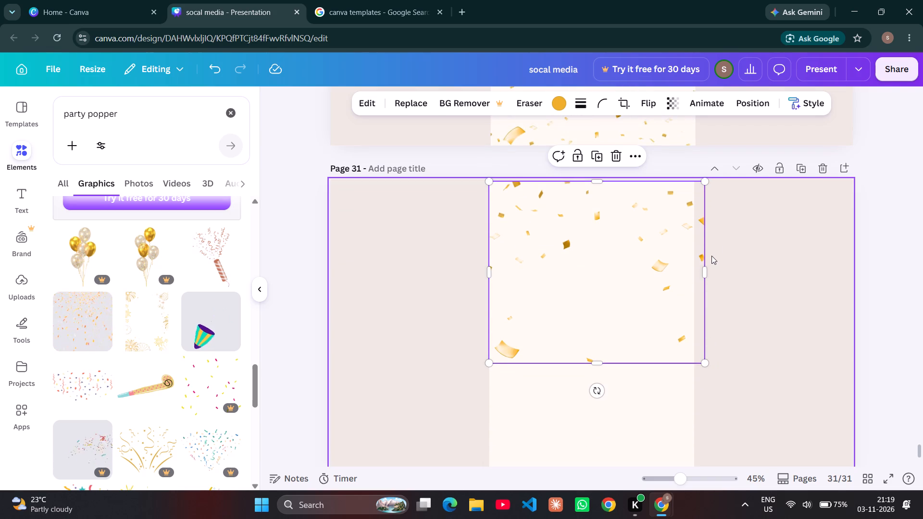
pyautogui.moveTo(703, 272); pyautogui.dragTo(701, 272)
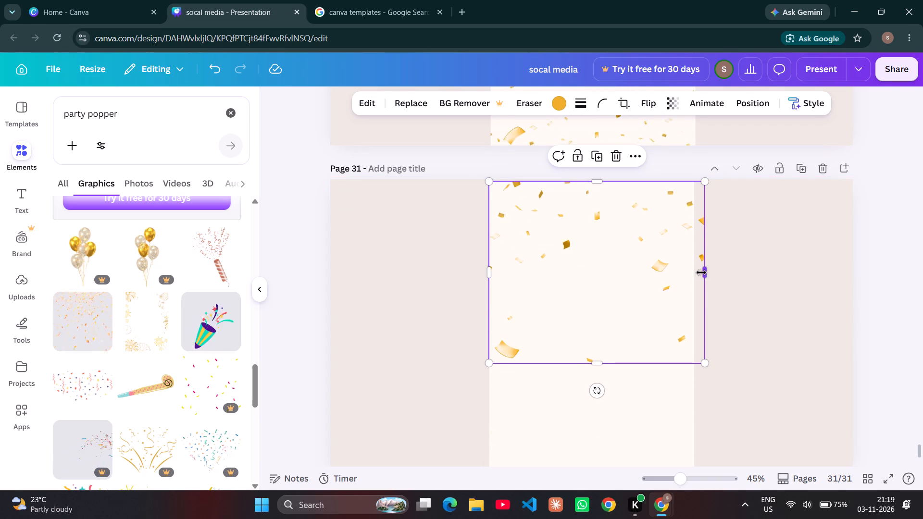
pyautogui.moveTo(701, 272); pyautogui.dragTo(691, 273)
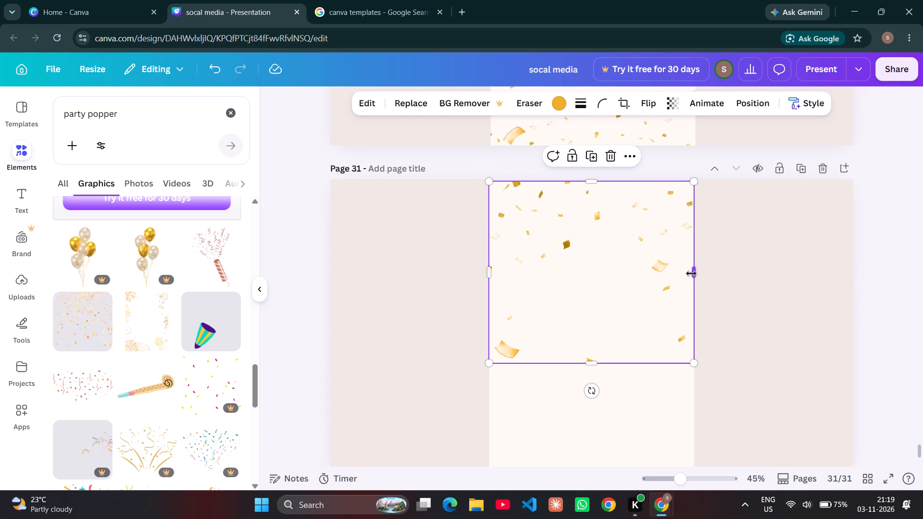
pyautogui.click(749, 306)
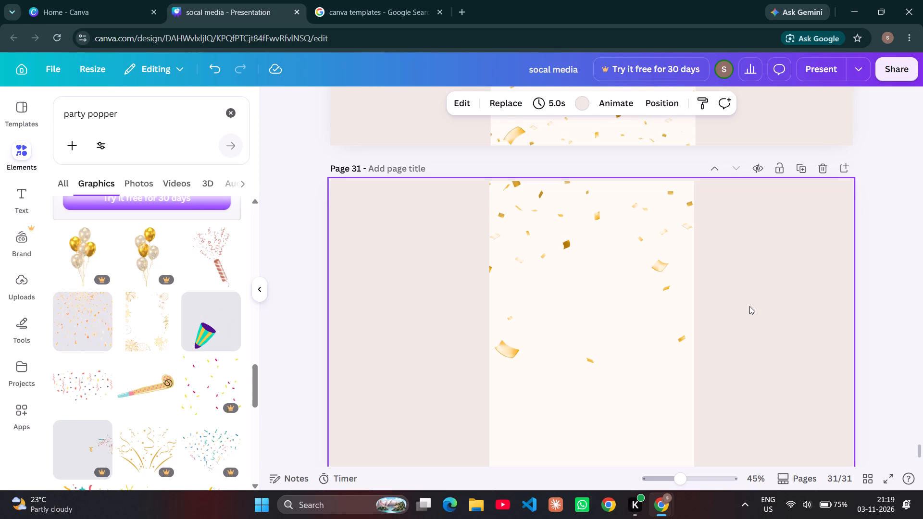
# Duplicate the falling confetti graphic on page 31 and place the copy lower on the cream rectangle, aligned with the original's sides.
pyautogui.scroll(4, 749, 306)
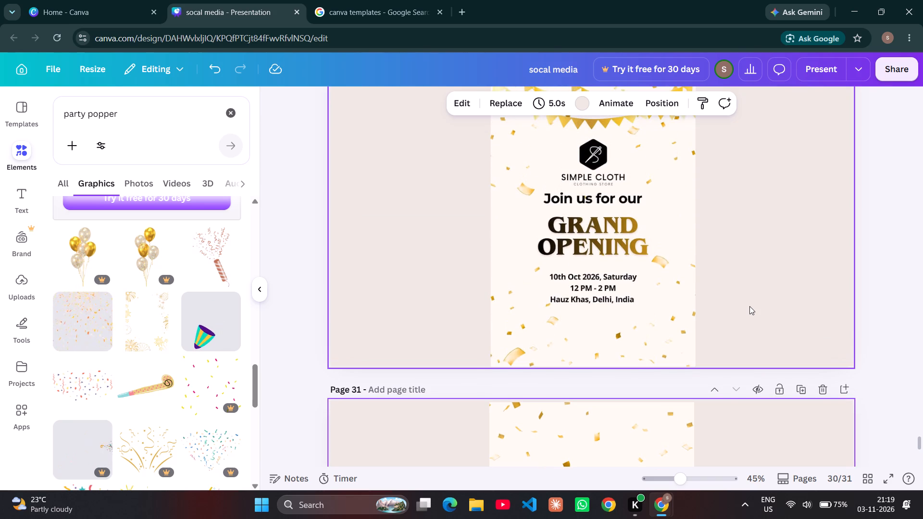
pyautogui.scroll(-1, 749, 306)
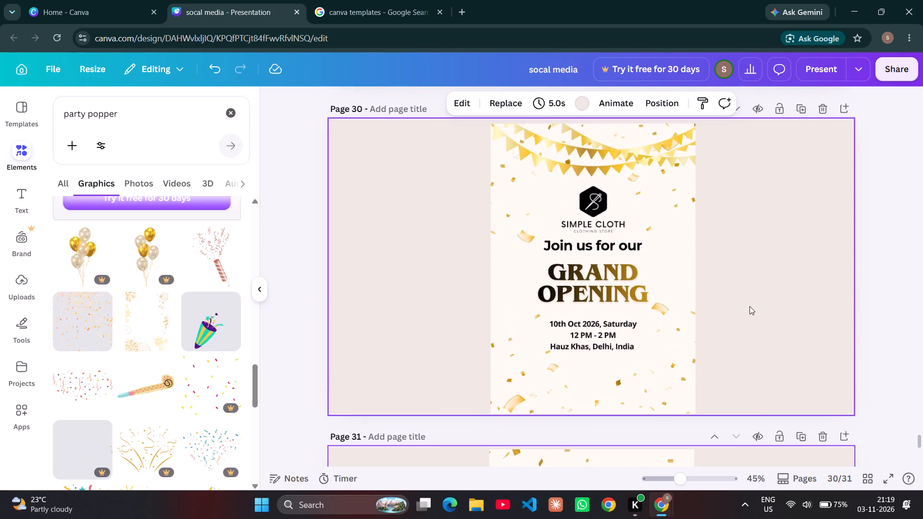
pyautogui.scroll(-2, 749, 306)
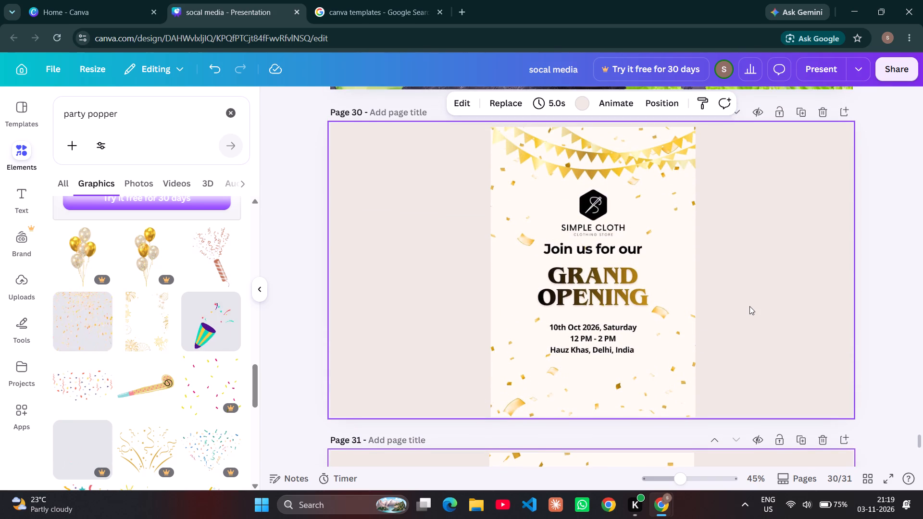
pyautogui.scroll(-2, 749, 306)
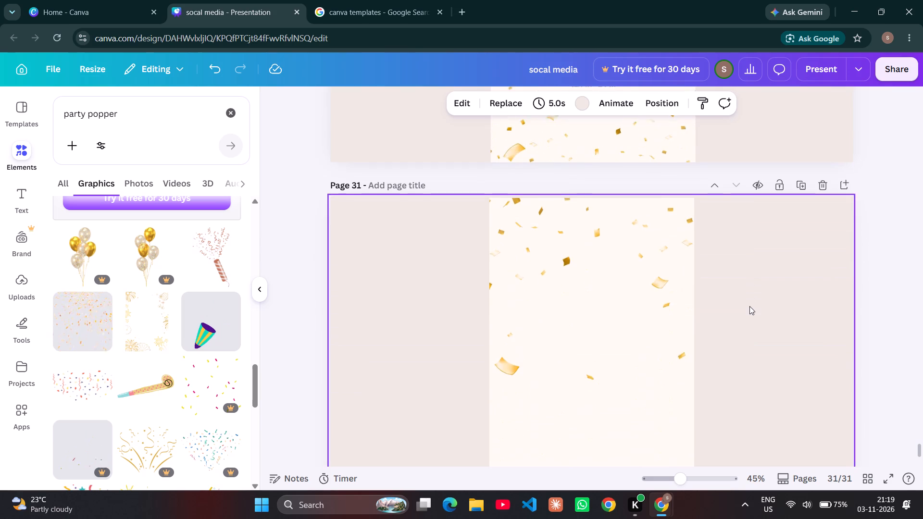
pyautogui.scroll(-1, 749, 306)
pyautogui.click(665, 249)
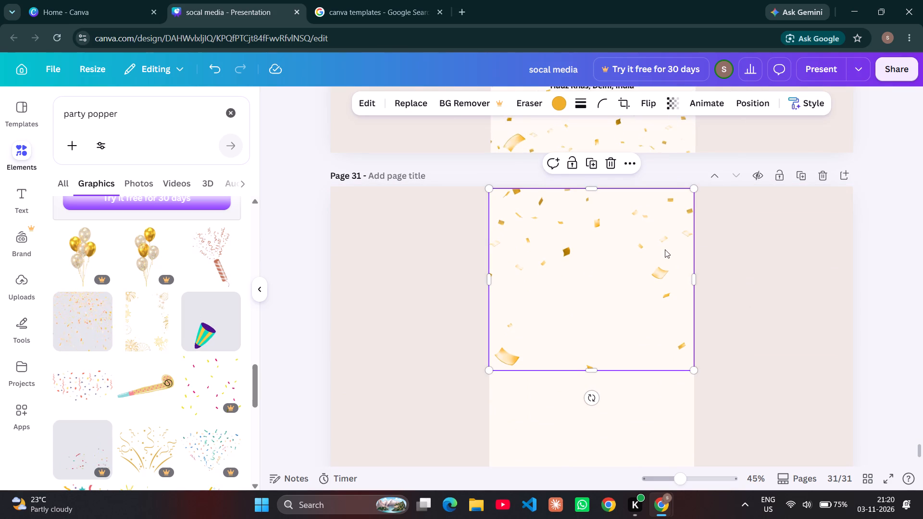
pyautogui.hotkey('ctrl', 'c')
pyautogui.hotkey('ctrl', 'v')
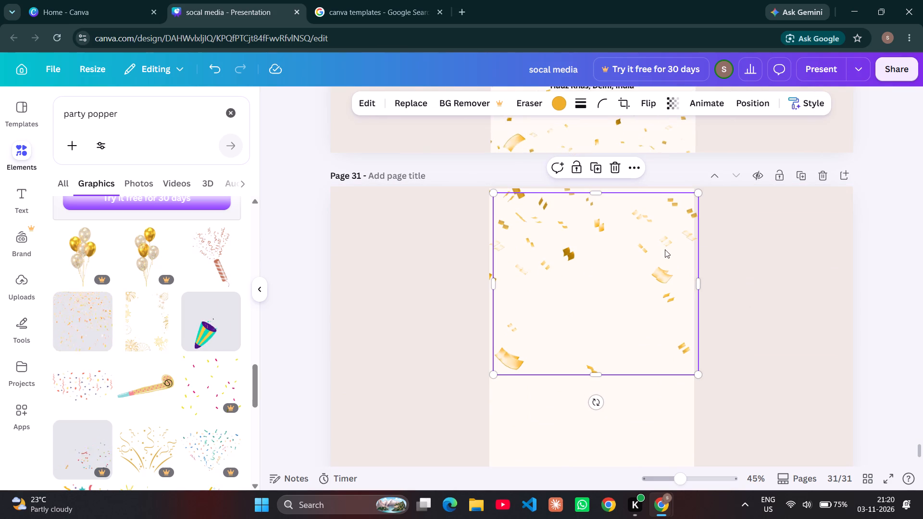
pyautogui.moveTo(667, 324); pyautogui.dragTo(665, 478)
# Flip the lower confetti copy vertically and raise it so its lower edge meets the cream rectangle's bottom edge.
pyautogui.scroll(-3, 665, 478)
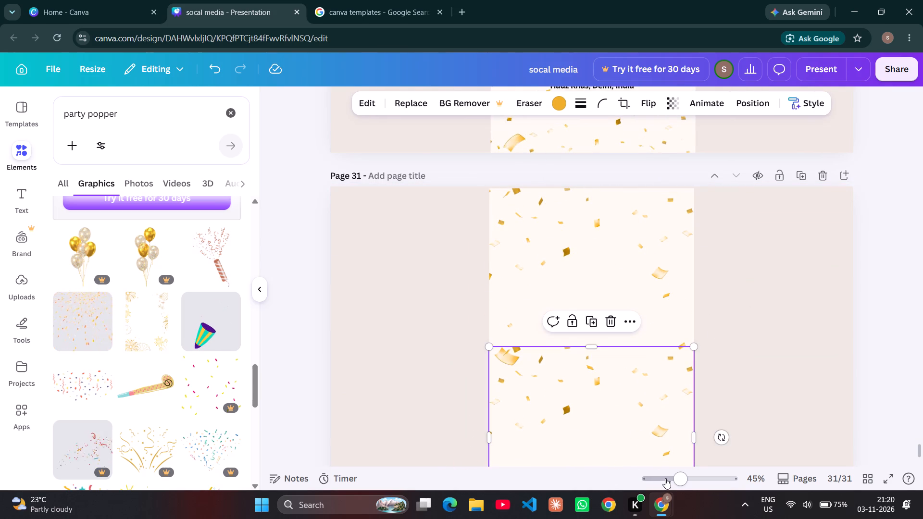
pyautogui.scroll(-2, 751, 436)
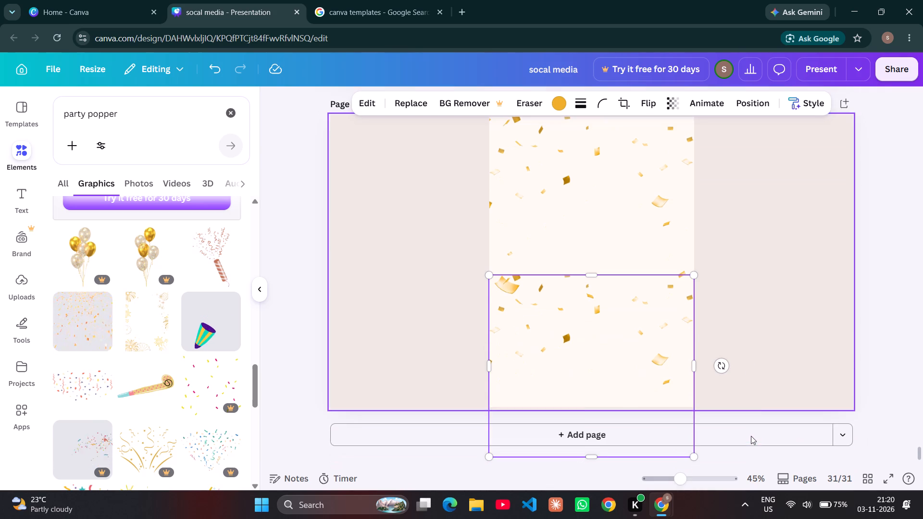
pyautogui.scroll(-1, 751, 436)
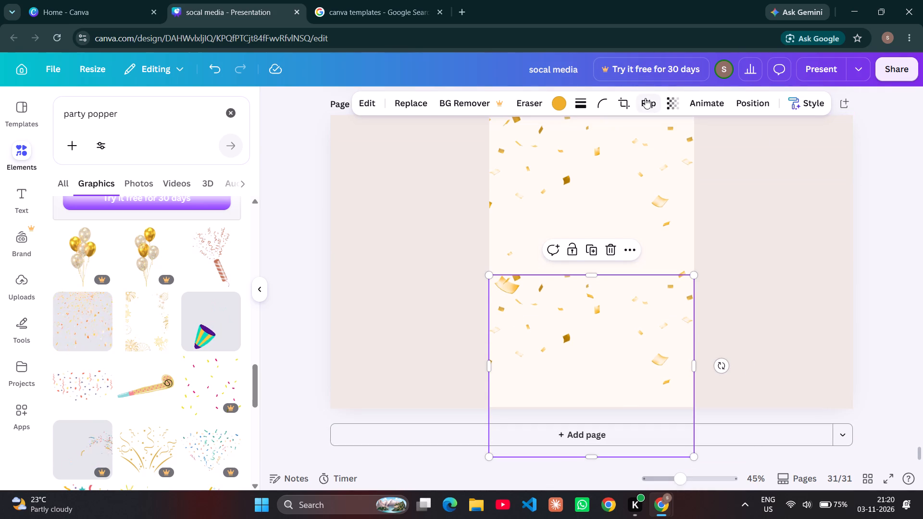
pyautogui.click(645, 98)
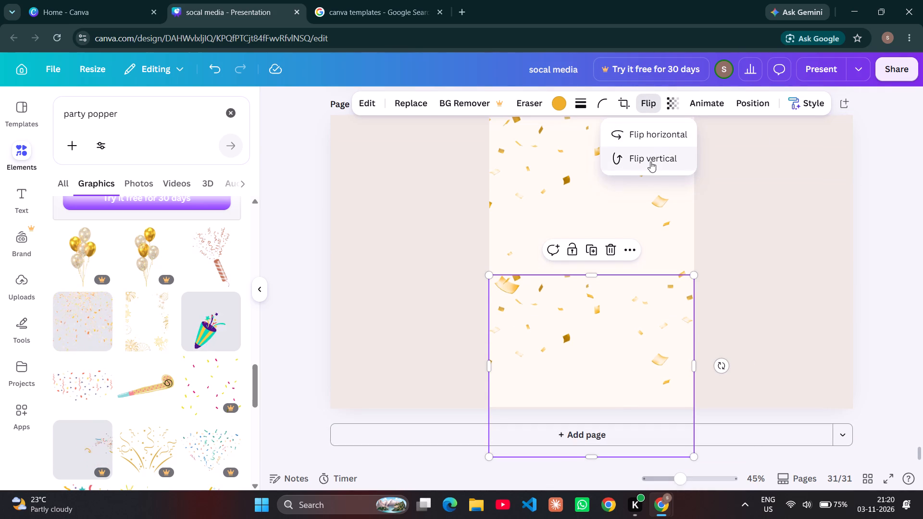
pyautogui.click(650, 161)
pyautogui.moveTo(603, 321); pyautogui.dragTo(601, 286)
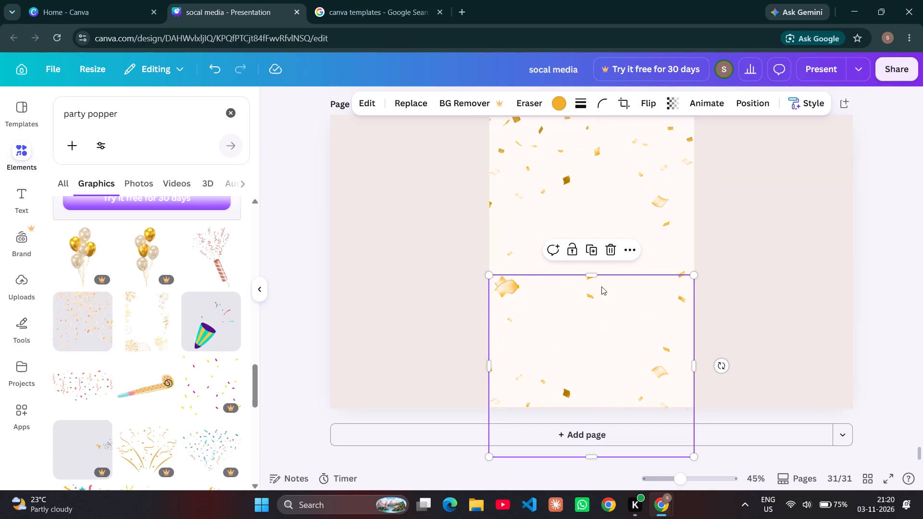
pyautogui.moveTo(601, 286); pyautogui.dragTo(602, 281)
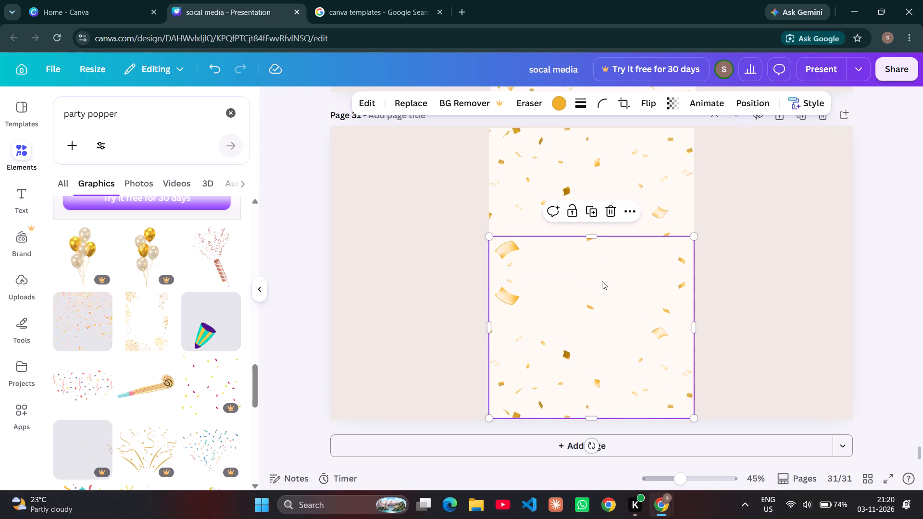
pyautogui.click(720, 310)
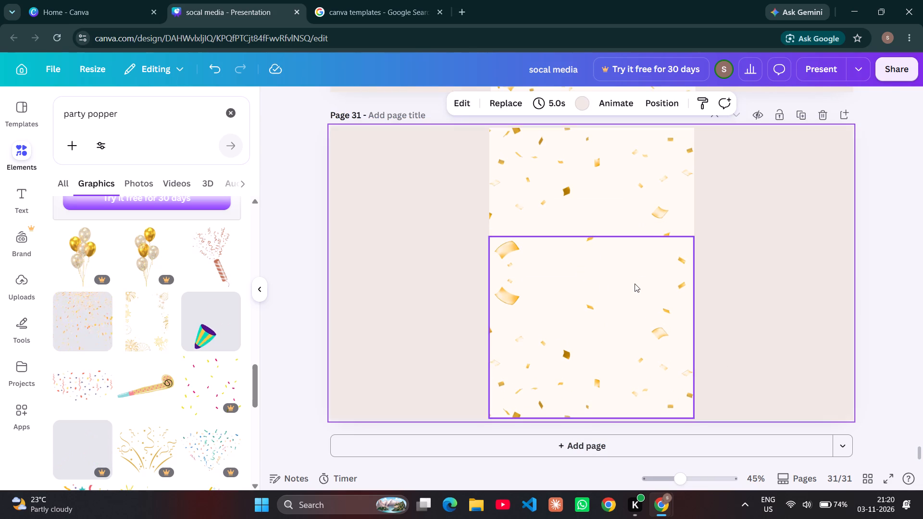
# Crop the top of the flipped confetti copy down to the lower edge of the upper confetti graphic.
pyautogui.click(635, 284)
pyautogui.moveTo(594, 237); pyautogui.dragTo(608, 306)
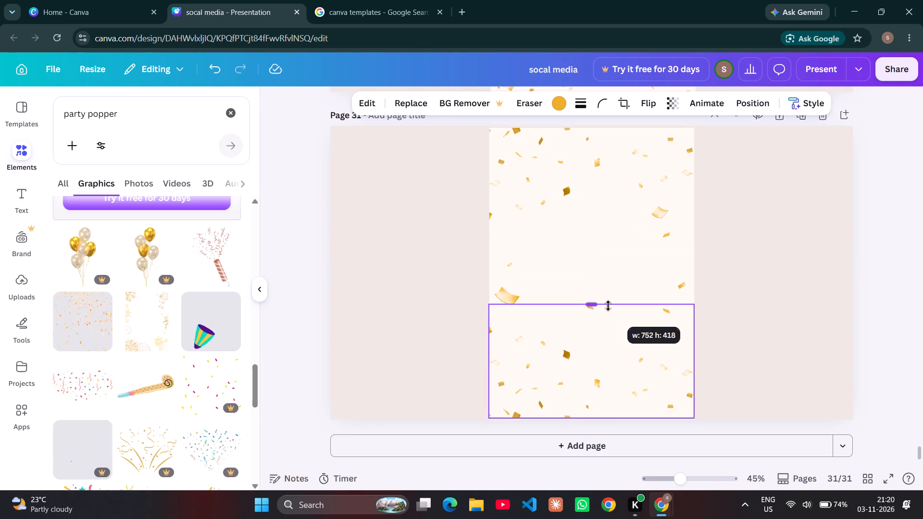
pyautogui.moveTo(608, 306); pyautogui.dragTo(611, 309)
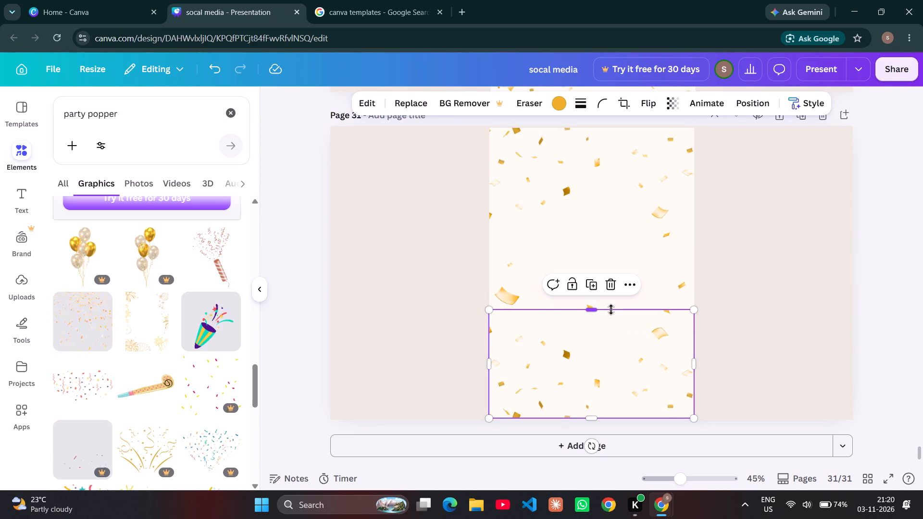
pyautogui.click(772, 277)
# Check the combined confetti coverage on page 31 against the invitation on page 30.
pyautogui.hscroll(1, 680, 261)
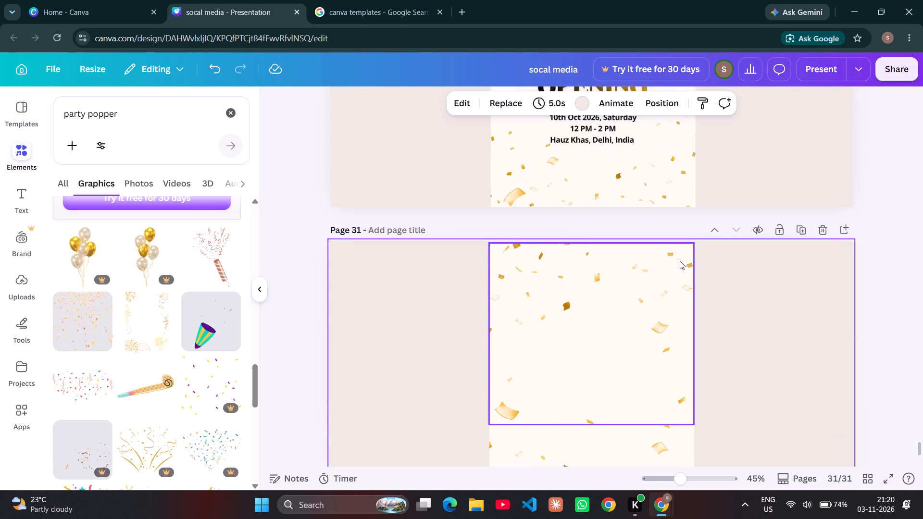
pyautogui.hscroll(1, 680, 261)
pyautogui.click(680, 261)
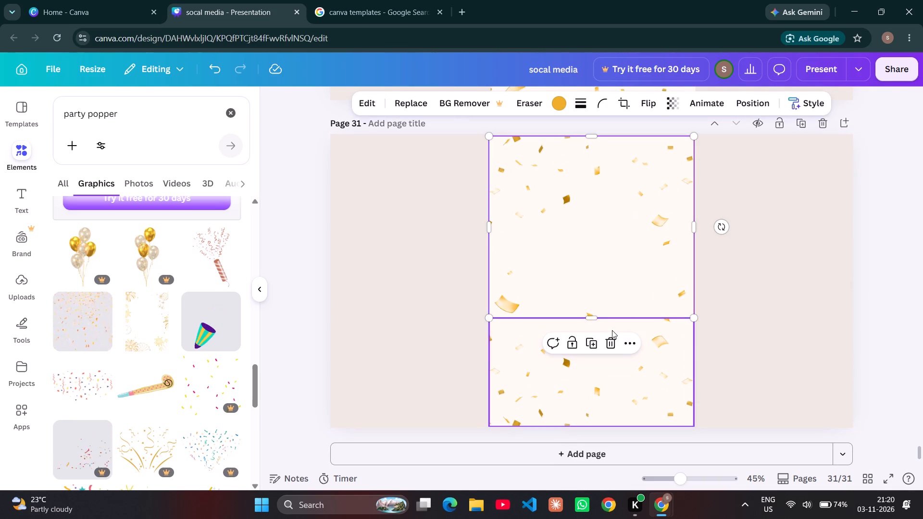
pyautogui.click(740, 355)
pyautogui.scroll(1, 740, 355)
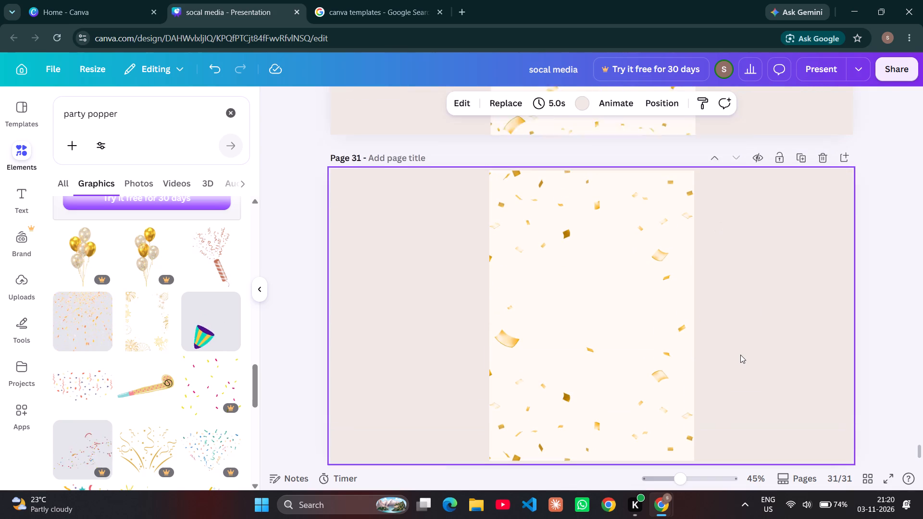
pyautogui.scroll(1, 740, 355)
pyautogui.scroll(-2, 740, 355)
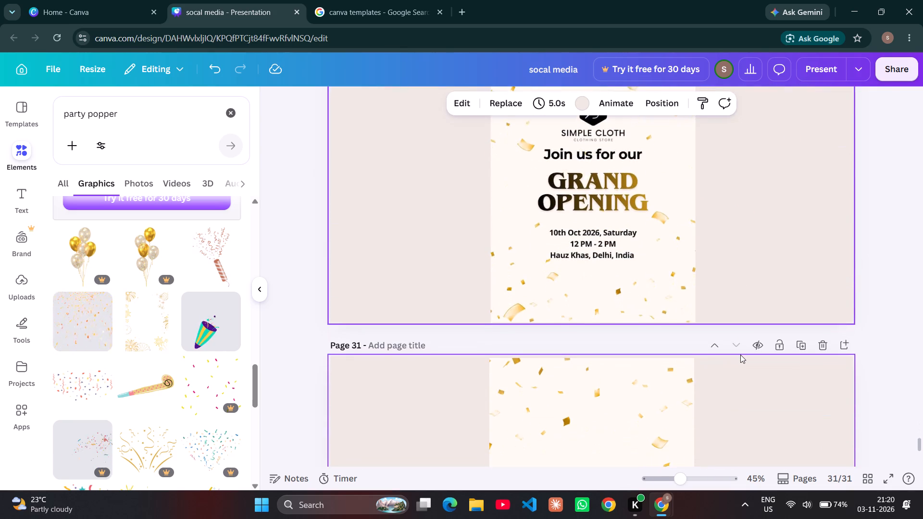
pyautogui.scroll(-4, 740, 355)
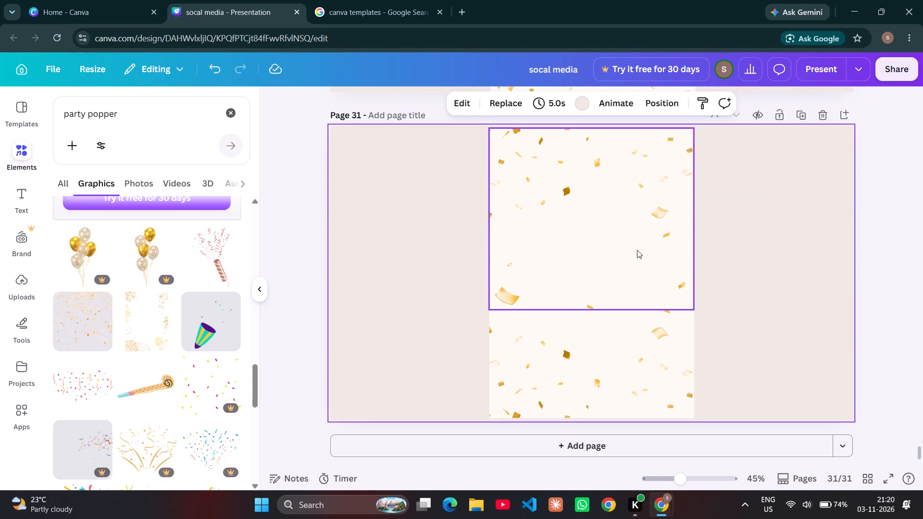
# Crop the top of the upper confetti graphic to about 590 high and raise it to the cream rectangle's top edge.
pyautogui.click(637, 250)
pyautogui.moveTo(590, 131); pyautogui.dragTo(595, 151)
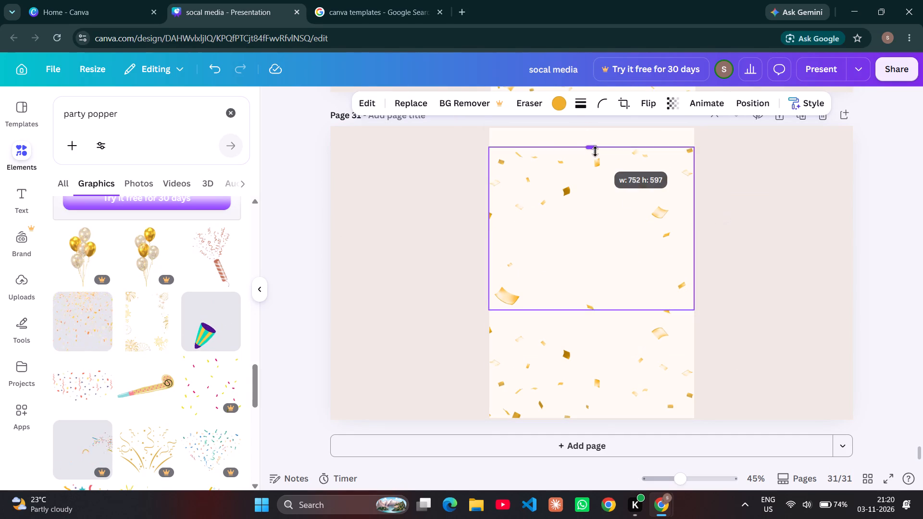
pyautogui.moveTo(595, 151); pyautogui.dragTo(595, 152)
pyautogui.moveTo(601, 207); pyautogui.dragTo(601, 176)
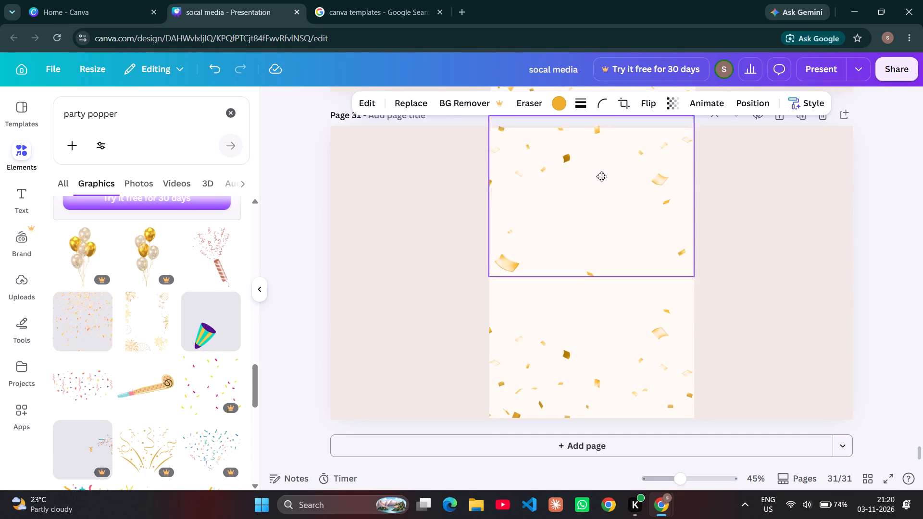
pyautogui.moveTo(601, 176); pyautogui.dragTo(603, 185)
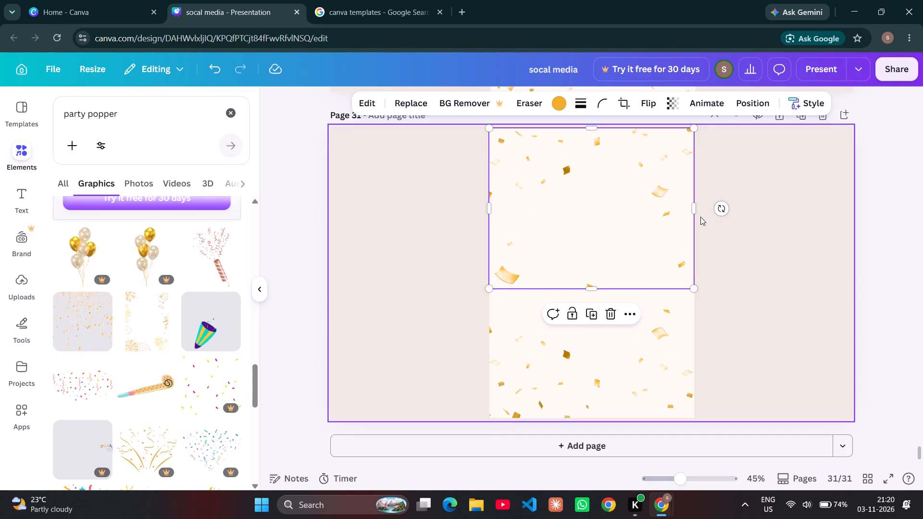
pyautogui.click(744, 246)
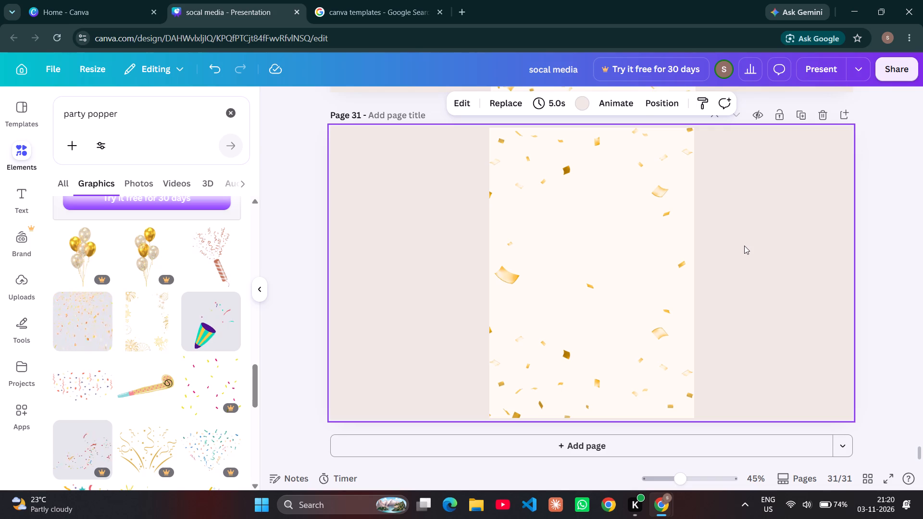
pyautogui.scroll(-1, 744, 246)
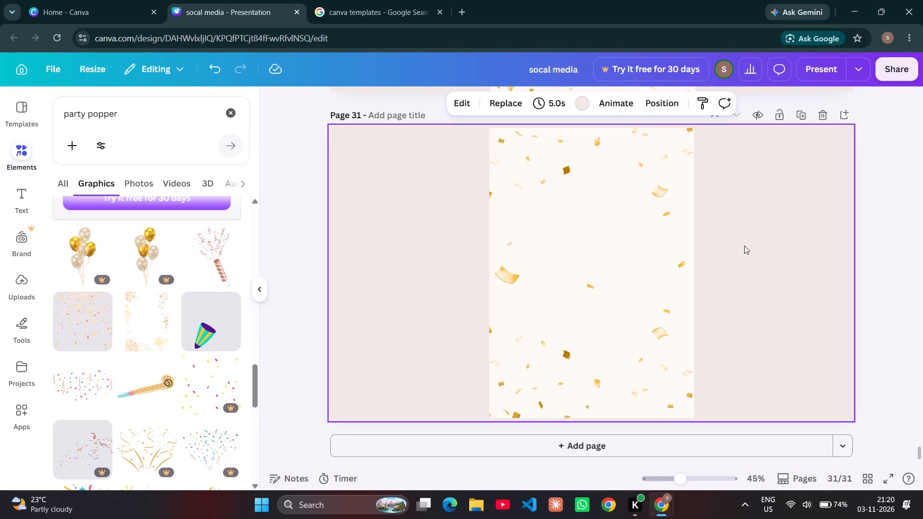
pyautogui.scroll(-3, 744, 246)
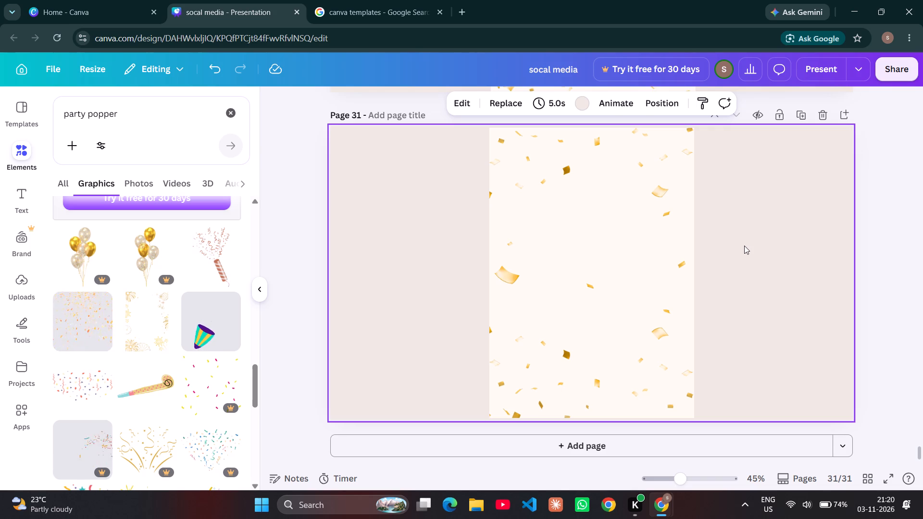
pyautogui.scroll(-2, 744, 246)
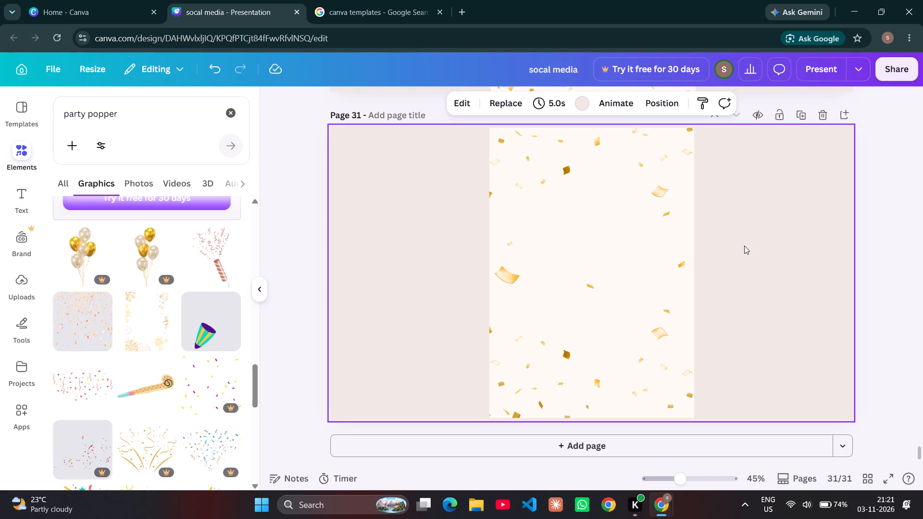
# Add the layered gold triangle-flag bunting graphic from the party popper results to page 31.
pyautogui.hscroll(-1, 744, 246)
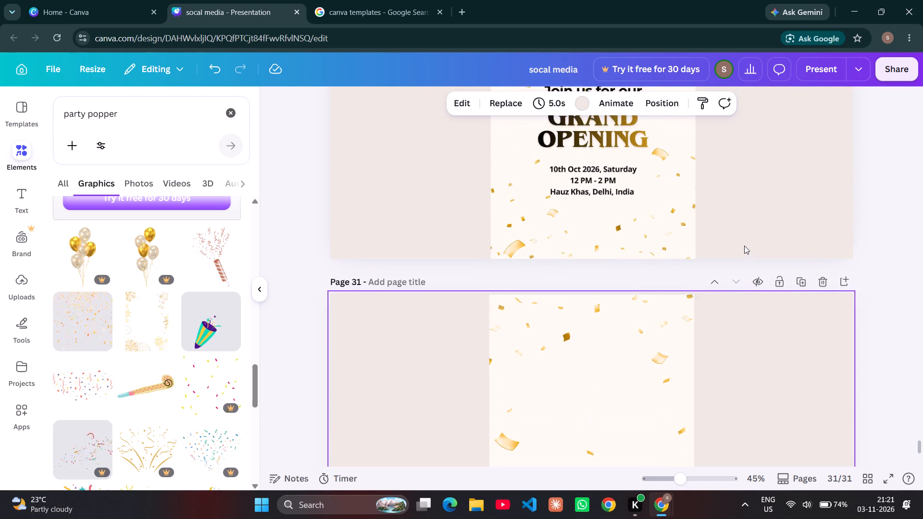
pyautogui.hscroll(-1, 744, 246)
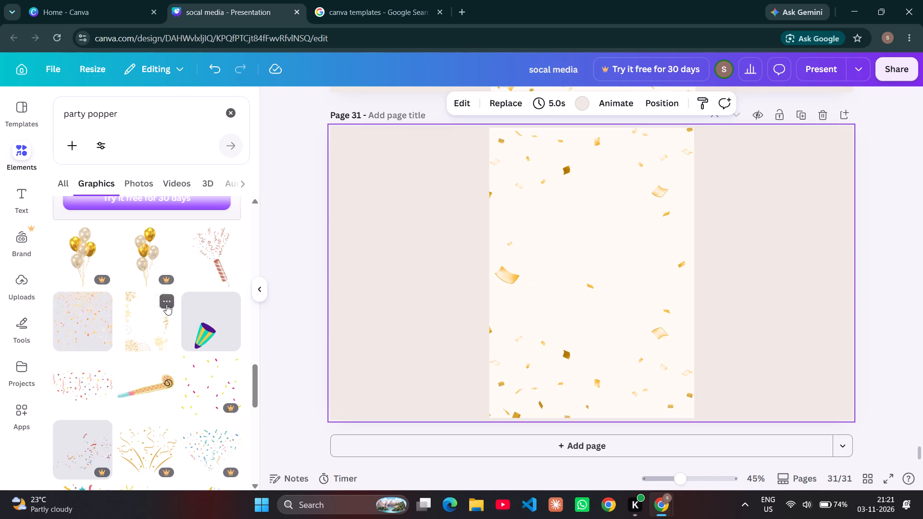
pyautogui.scroll(2, 377, 308)
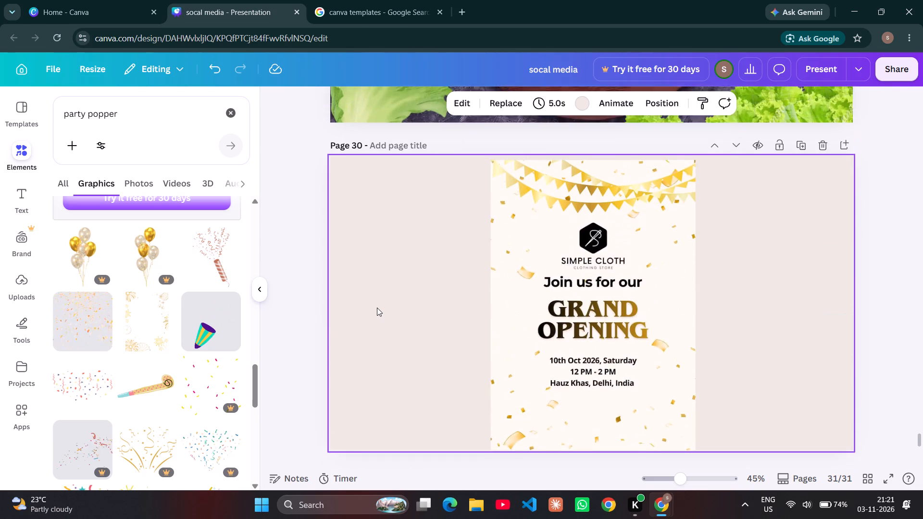
pyautogui.scroll(1, 377, 308)
pyautogui.scroll(2, 125, 434)
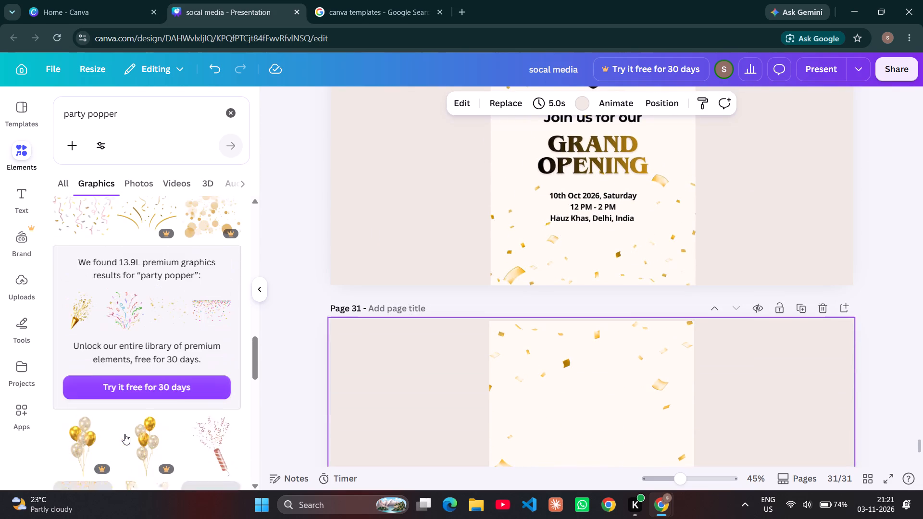
pyautogui.scroll(12, 125, 434)
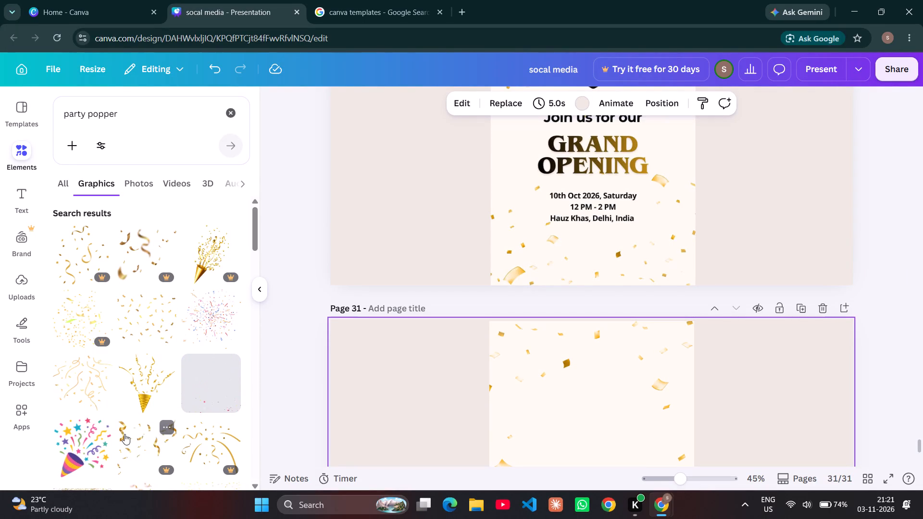
pyautogui.scroll(2, 125, 434)
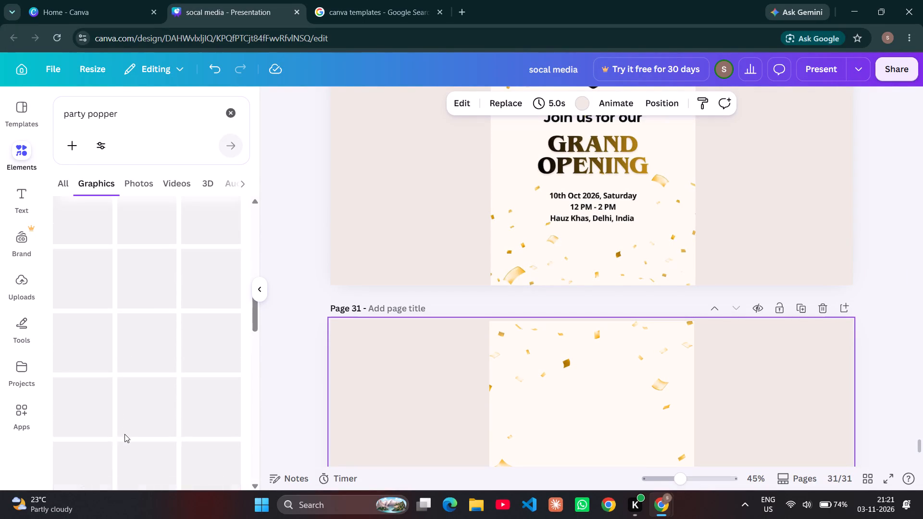
pyautogui.scroll(2, 125, 434)
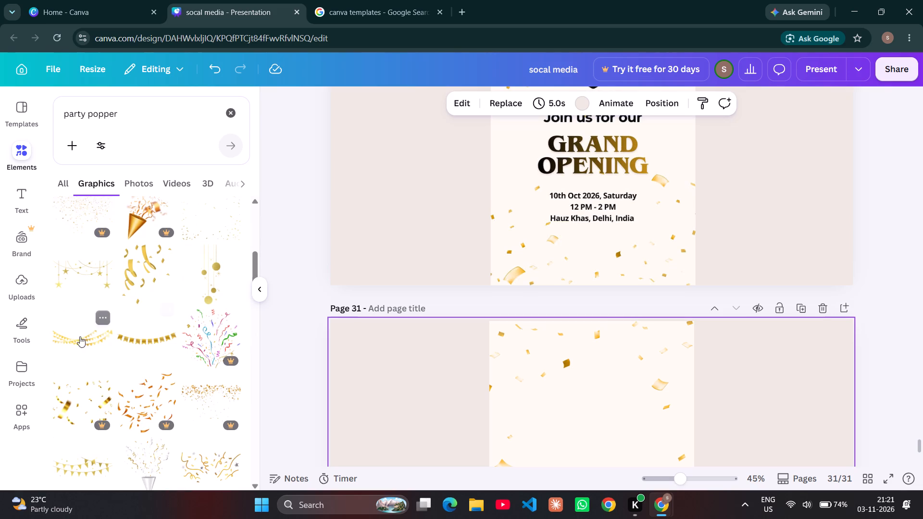
pyautogui.click(77, 338)
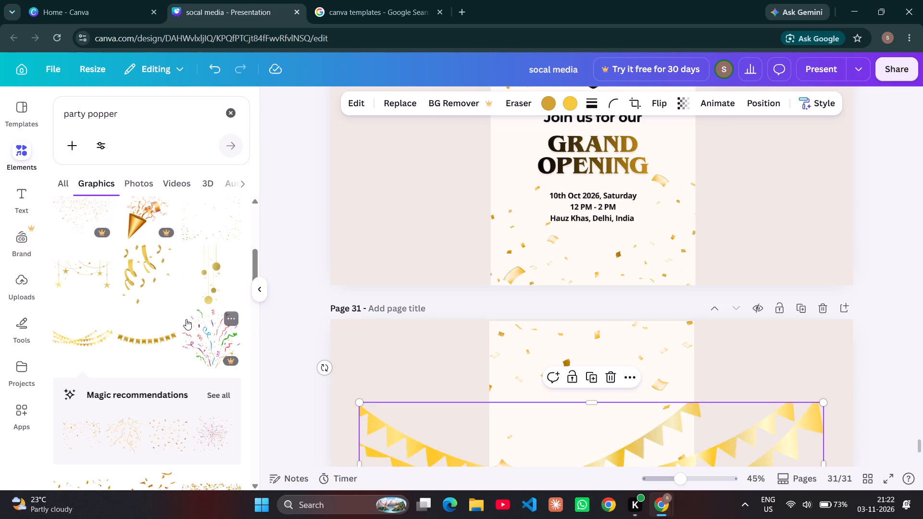
# Examine the bunting's size and placement on page 30's invitation against the new graphic on page 31.
pyautogui.scroll(-4, 186, 319)
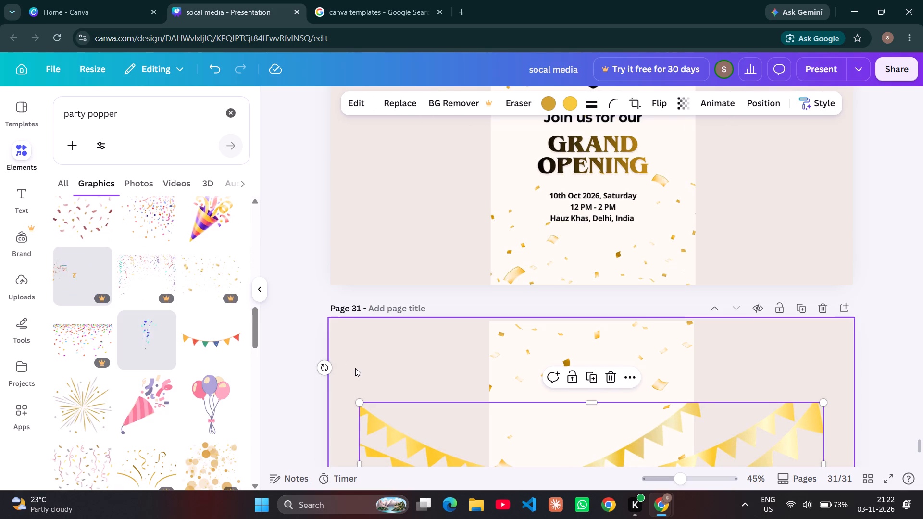
pyautogui.scroll(-3, 355, 368)
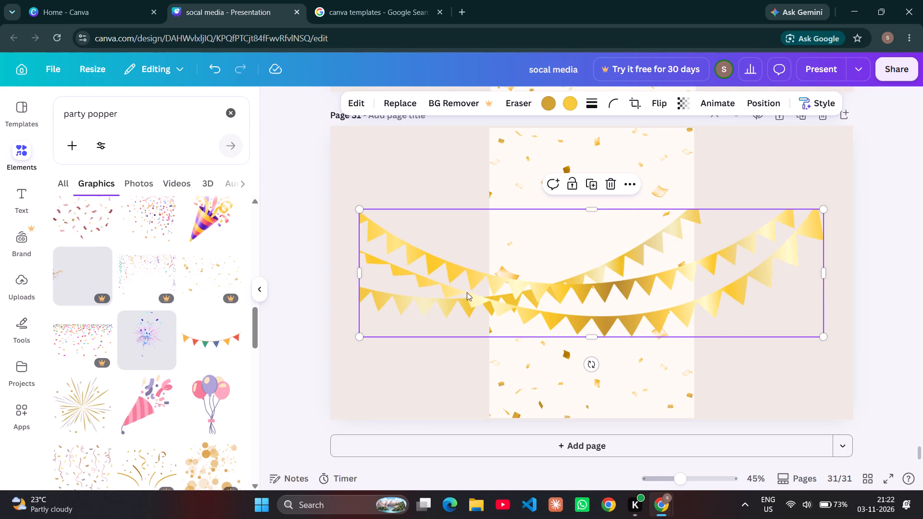
pyautogui.scroll(4, 349, 306)
pyautogui.scroll(-3, 349, 306)
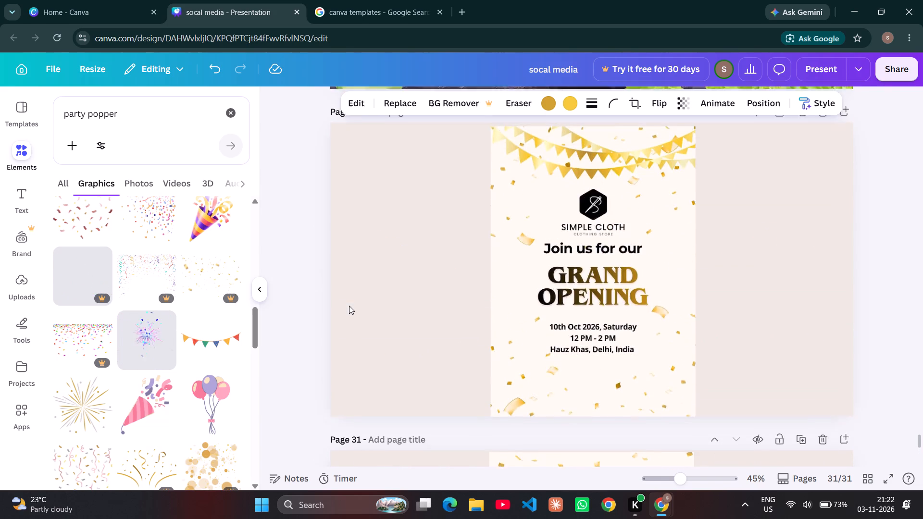
pyautogui.scroll(-6, 349, 306)
pyautogui.scroll(2, 349, 306)
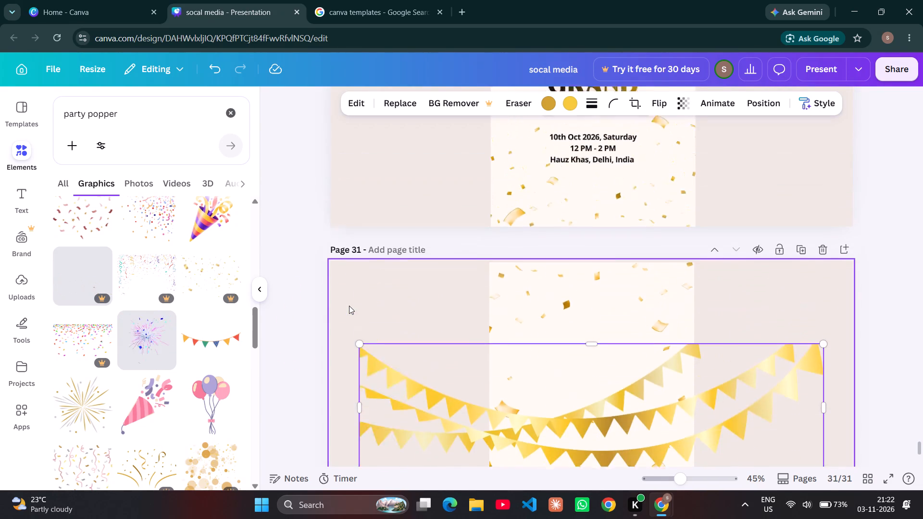
pyautogui.scroll(4, 349, 306)
pyautogui.scroll(-5, 349, 306)
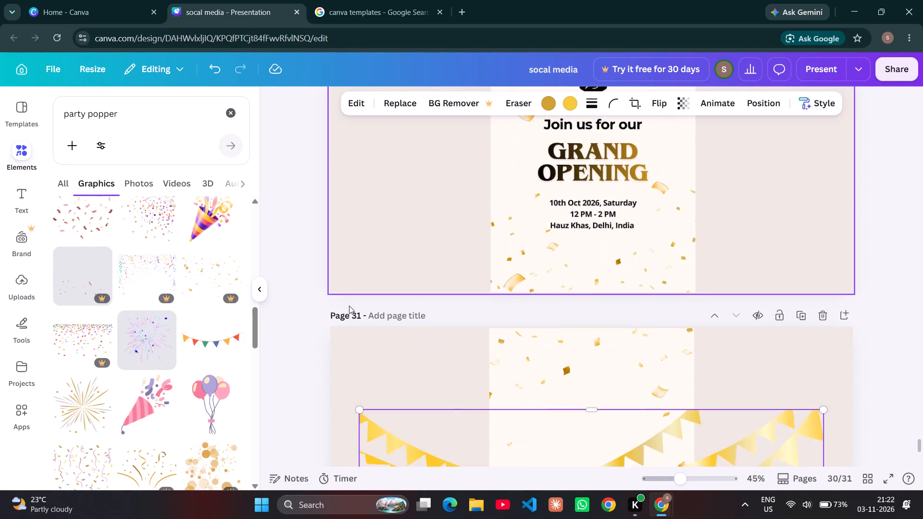
pyautogui.scroll(-2, 349, 306)
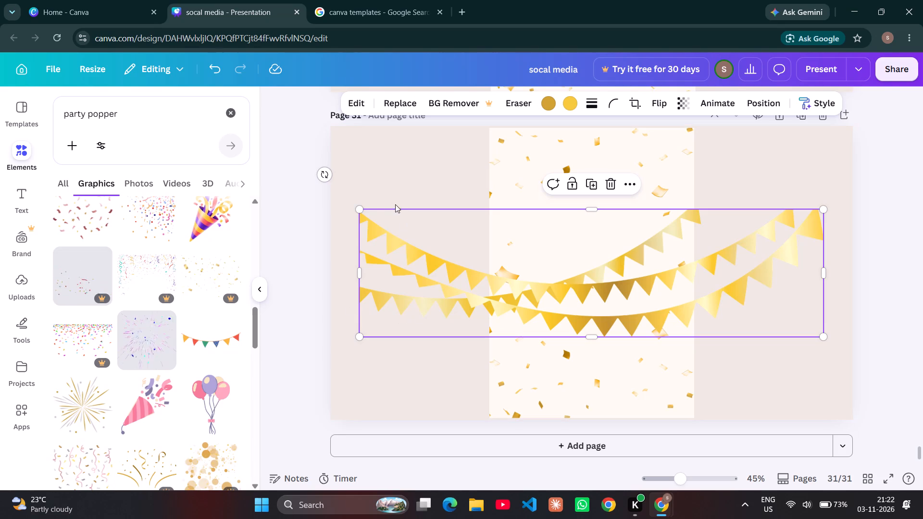
# Scale the bunting down to the cream rectangle's width and align it with the rectangle's top edge.
pyautogui.moveTo(362, 210); pyautogui.dragTo(431, 233)
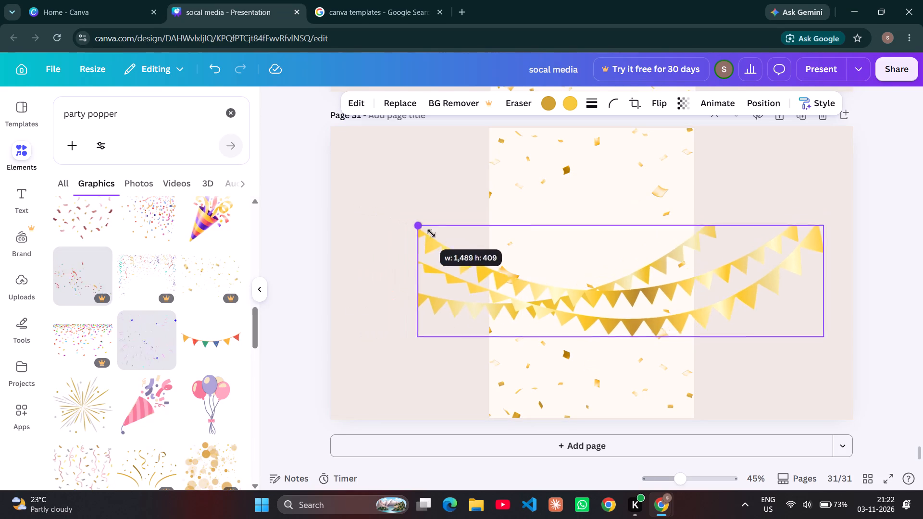
pyautogui.moveTo(431, 233); pyautogui.dragTo(563, 297)
pyautogui.moveTo(686, 300); pyautogui.dragTo(610, 289)
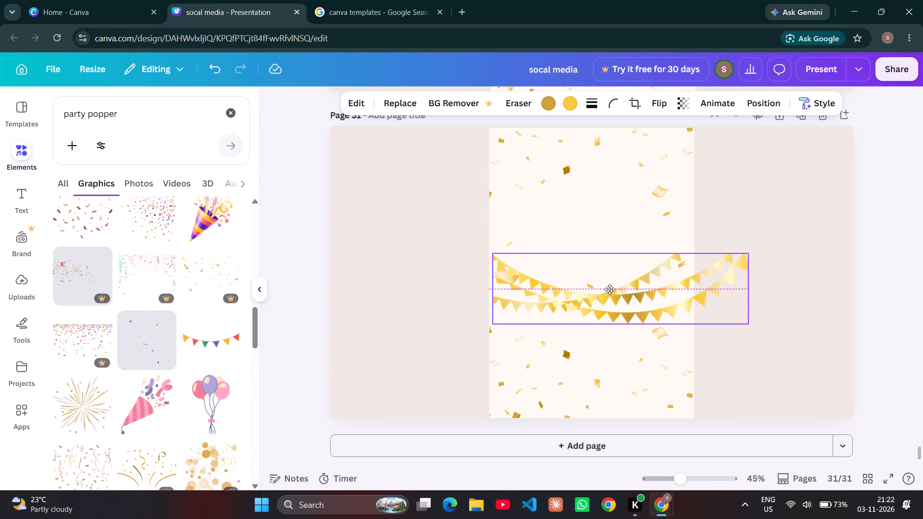
pyautogui.moveTo(610, 289); pyautogui.dragTo(607, 289)
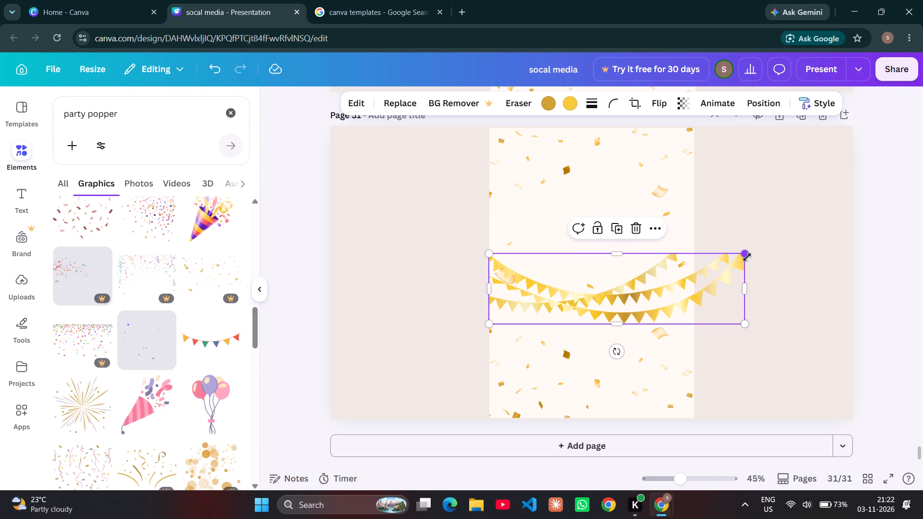
pyautogui.moveTo(747, 257); pyautogui.dragTo(695, 268)
pyautogui.moveTo(650, 296); pyautogui.dragTo(650, 200)
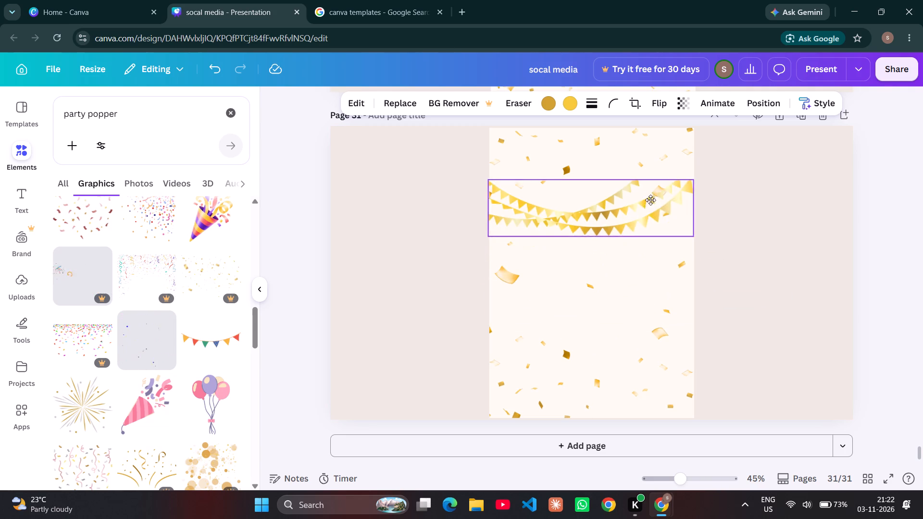
pyautogui.moveTo(650, 200); pyautogui.dragTo(651, 157)
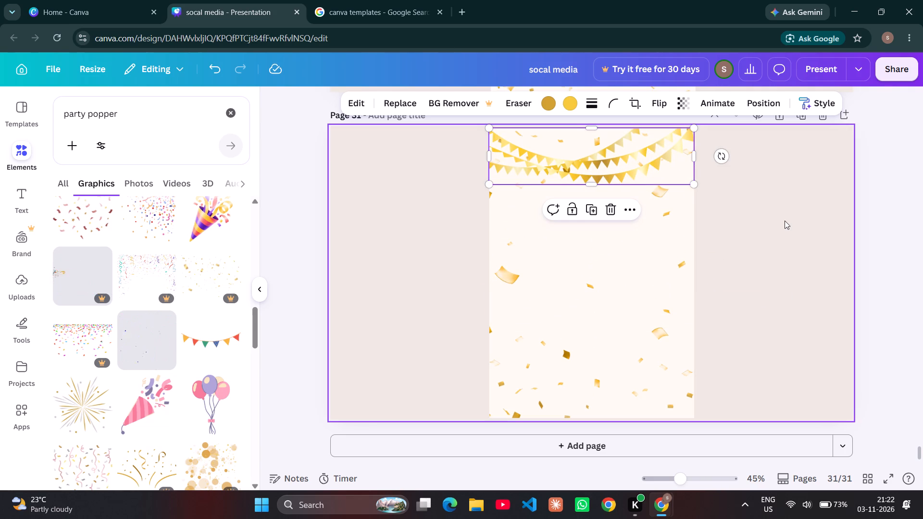
pyautogui.click(785, 221)
# Check page 30's invitation for the next element and search the graphics for "logo".
pyautogui.scroll(4, 785, 221)
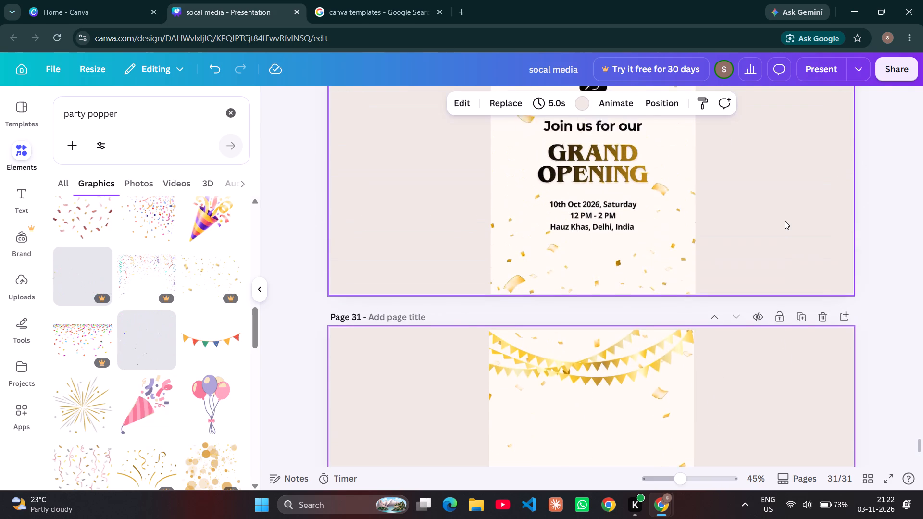
pyautogui.scroll(1, 785, 221)
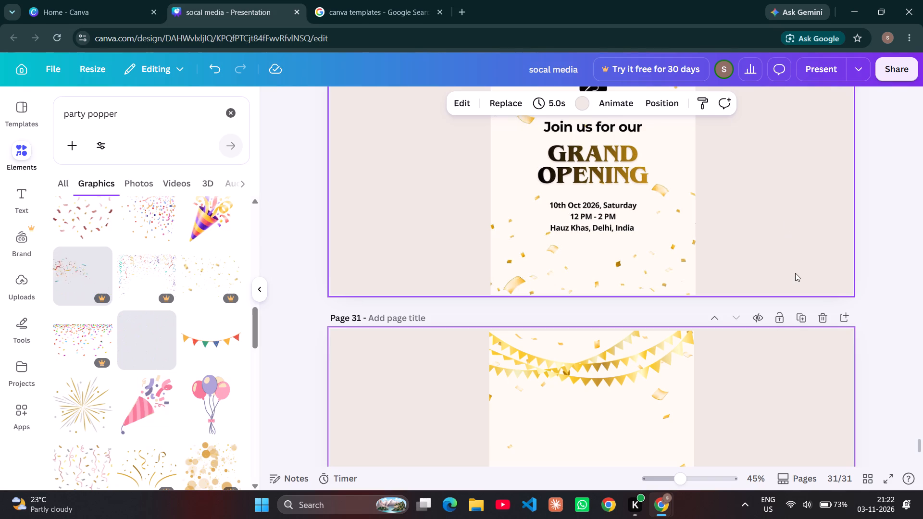
pyautogui.scroll(2, 795, 273)
pyautogui.scroll(-1, 795, 273)
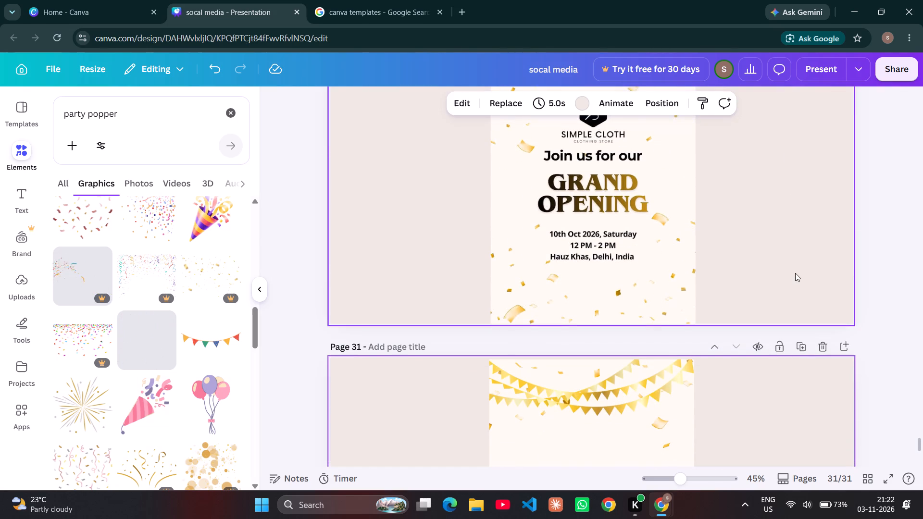
pyautogui.scroll(-1, 795, 273)
pyautogui.click(137, 125)
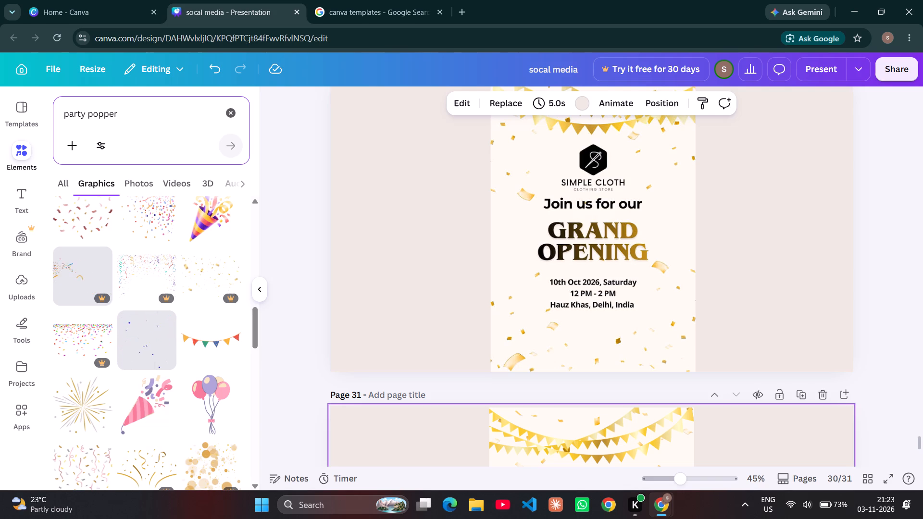
pyautogui.click(137, 116)
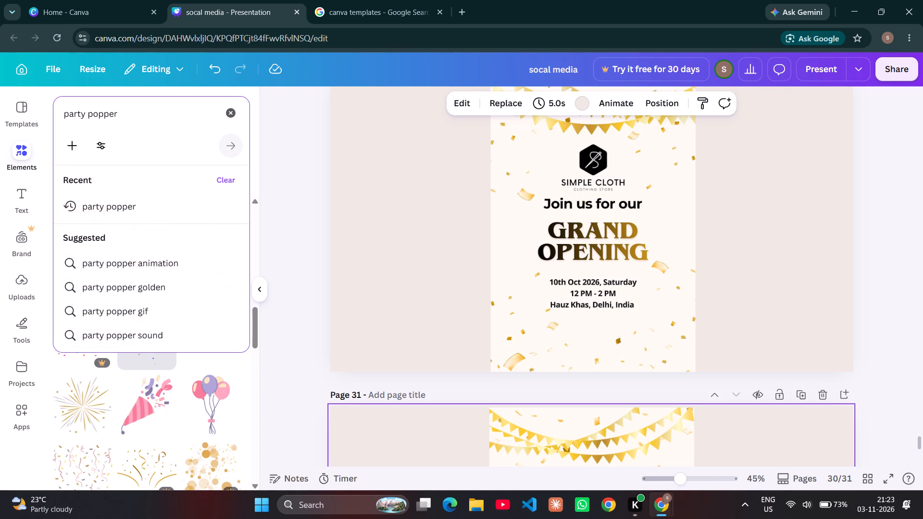
pyautogui.press('BackSpace')
pyautogui.press('BackSpace')
pyautogui.press('BackSpace')
pyautogui.press('BackSpace')
pyautogui.press('BackSpace')
pyautogui.press('BackSpace')
pyautogui.press('BackSpace')
pyautogui.press('BackSpace')
pyautogui.press('BackSpace')
pyautogui.press('BackSpace')
pyautogui.press('BackSpace')
pyautogui.press('BackSpace')
pyautogui.press('BackSpace')
pyautogui.press('BackSpace')
pyautogui.press('BackSpace')
pyautogui.press('BackSpace')
pyautogui.press('BackSpace')
pyautogui.press('BackSpace')
pyautogui.press('BackSpace')
pyautogui.press('BackSpace')
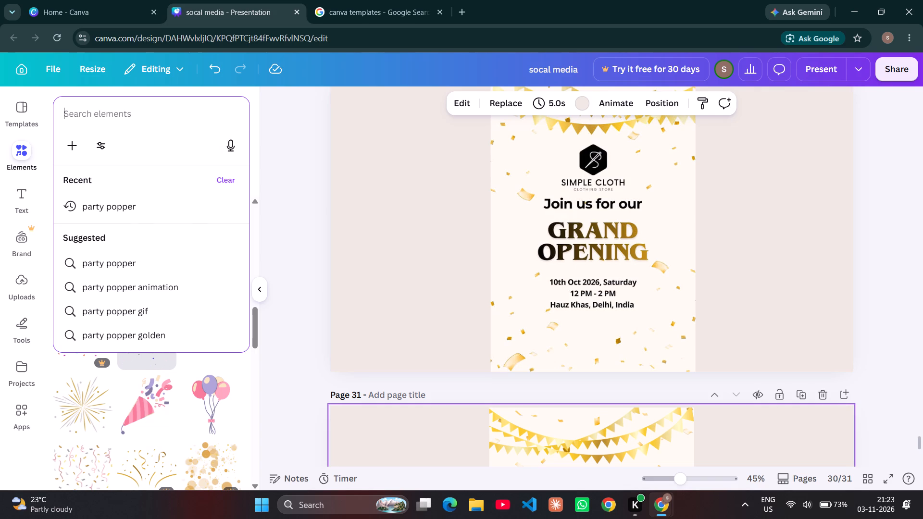
pyautogui.write('lo')
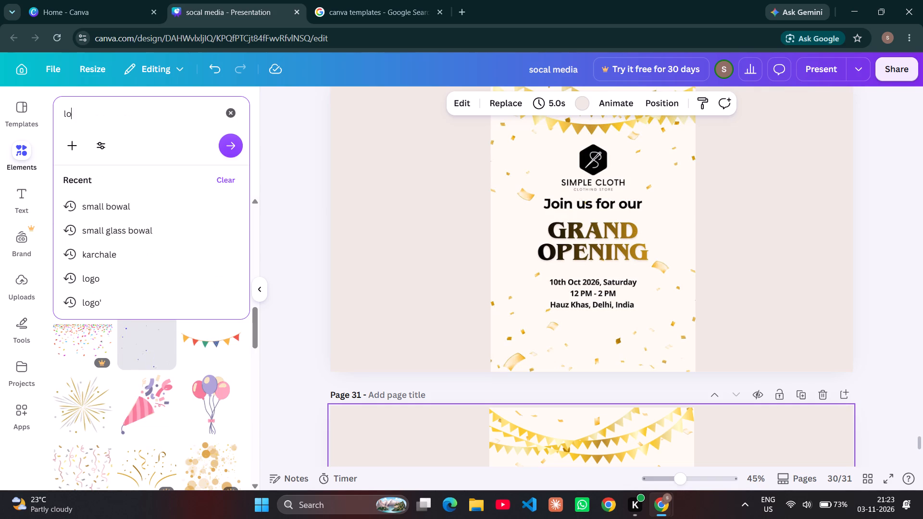
pyautogui.press('h')
pyautogui.press('BackSpace')
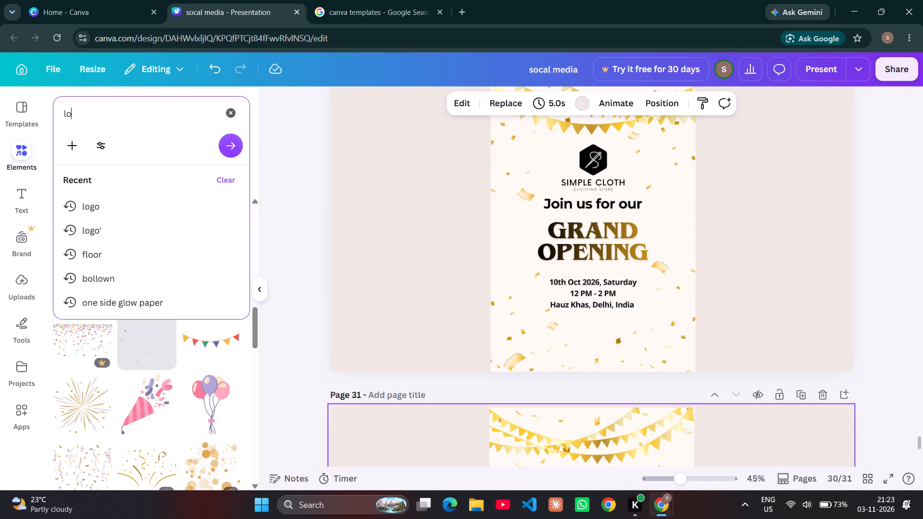
pyautogui.write('go')
pyautogui.press('Return')
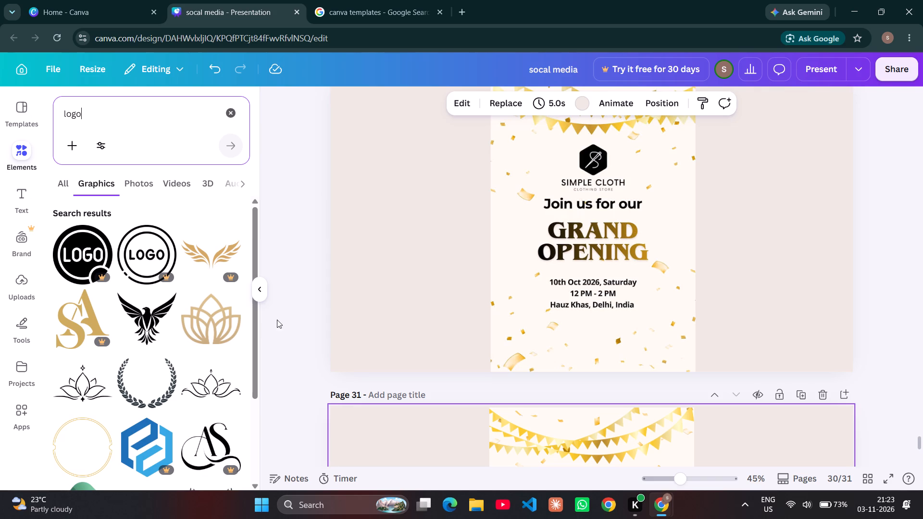
# Place the gold lotus outline graphic from the logo results on page 31's cream rectangle, below the bunting.
pyautogui.scroll(-2, 330, 346)
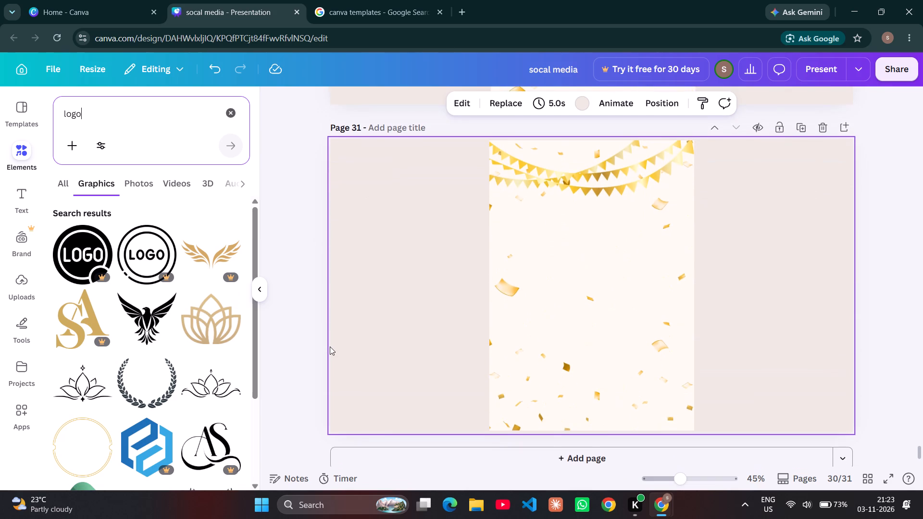
pyautogui.scroll(-1, 330, 346)
pyautogui.moveTo(208, 314); pyautogui.dragTo(521, 234)
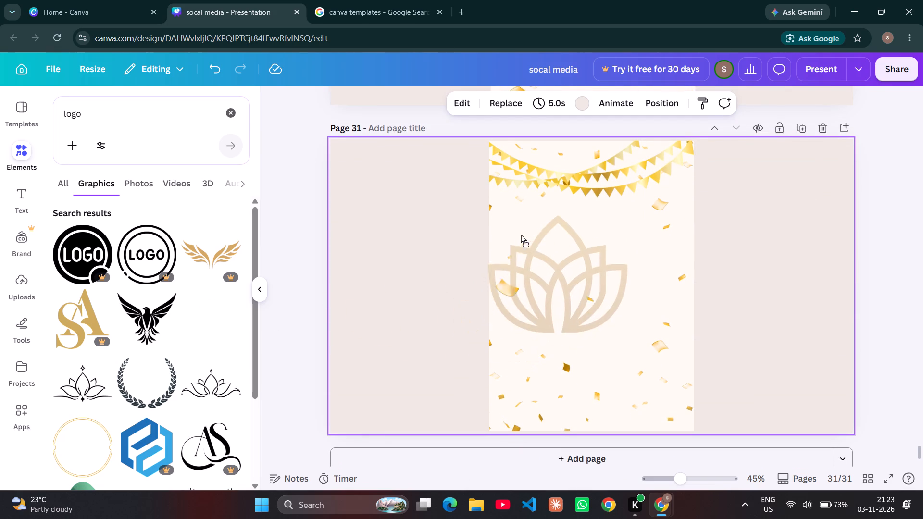
pyautogui.moveTo(521, 234); pyautogui.dragTo(547, 226)
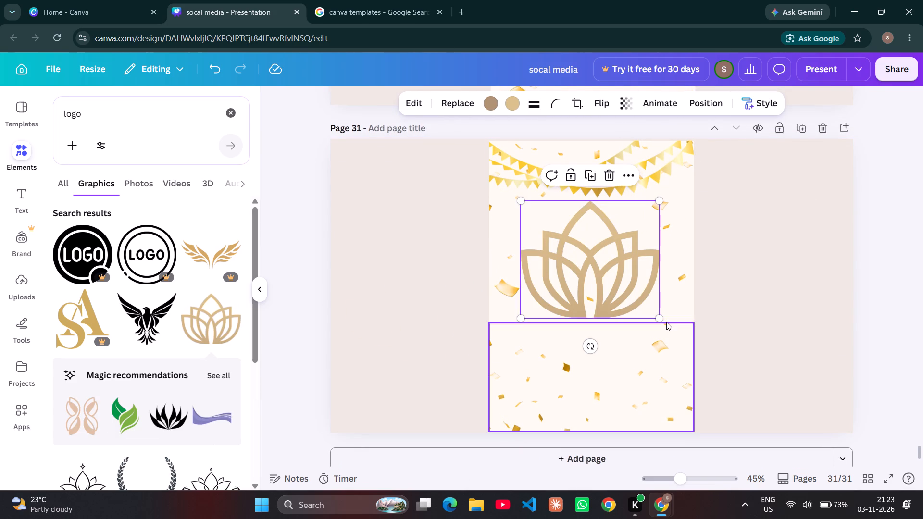
# Enlarge the lotus graphic to nearly the cream rectangle's width and centre it below the bunting on page 31.
pyautogui.moveTo(658, 317); pyautogui.dragTo(674, 386, button='right')
pyautogui.moveTo(674, 386); pyautogui.dragTo(674, 410, button='right')
pyautogui.click(893, 418)
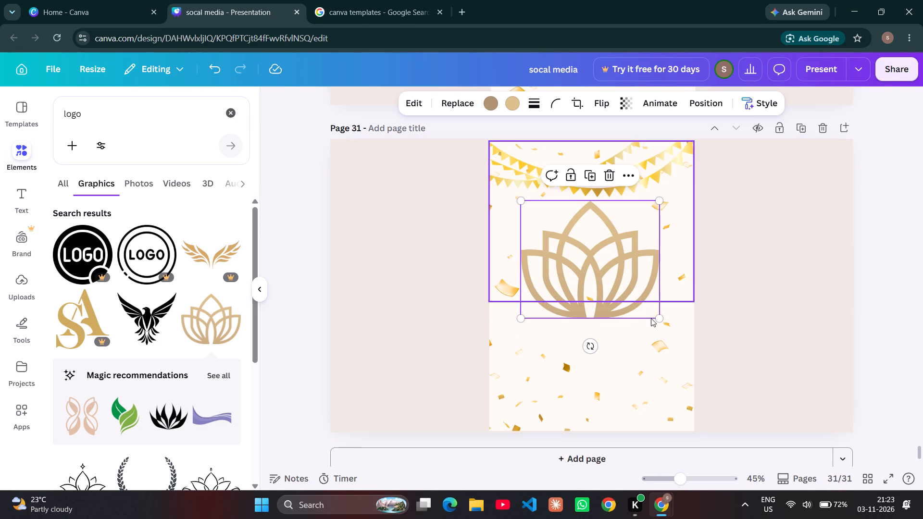
pyautogui.moveTo(656, 319); pyautogui.dragTo(668, 403)
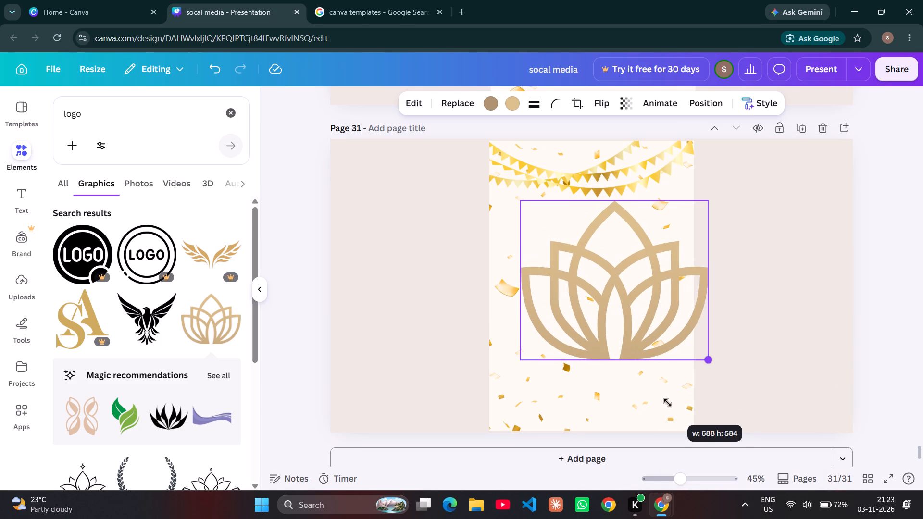
pyautogui.moveTo(668, 403); pyautogui.dragTo(664, 402)
pyautogui.moveTo(647, 232); pyautogui.dragTo(617, 237)
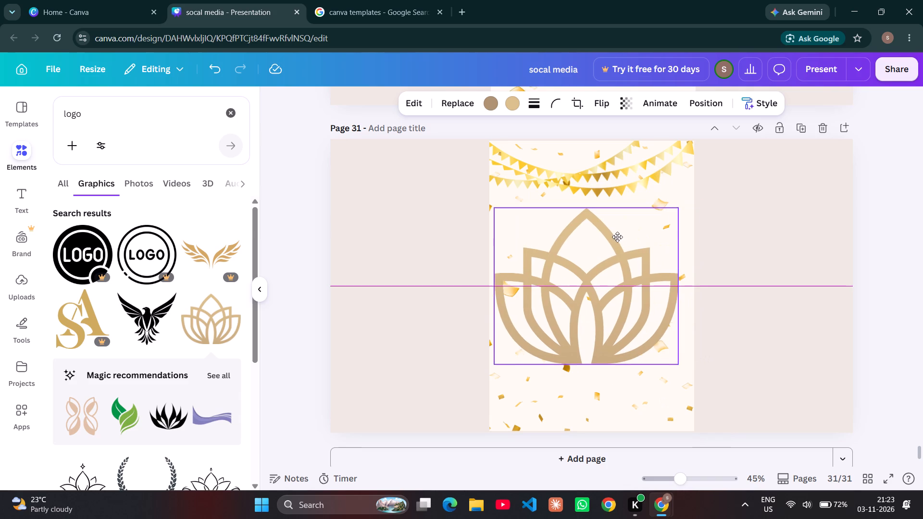
pyautogui.moveTo(617, 237); pyautogui.dragTo(624, 238)
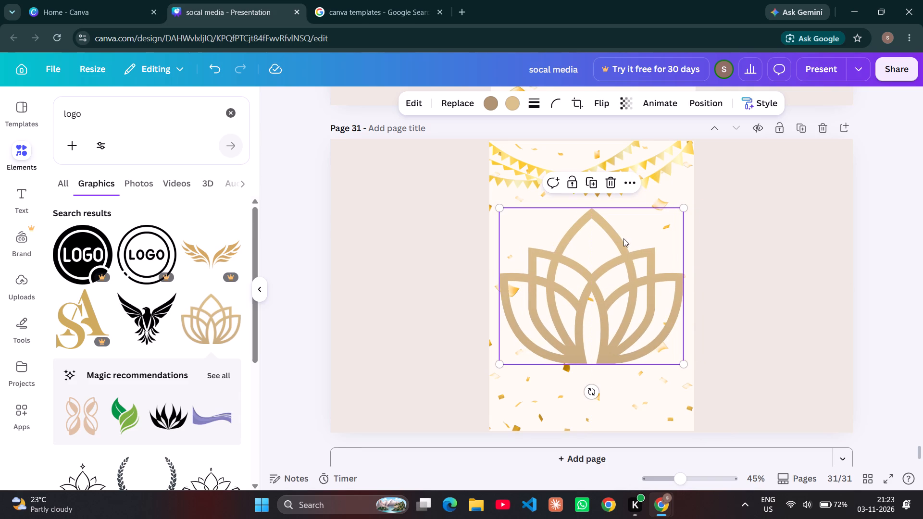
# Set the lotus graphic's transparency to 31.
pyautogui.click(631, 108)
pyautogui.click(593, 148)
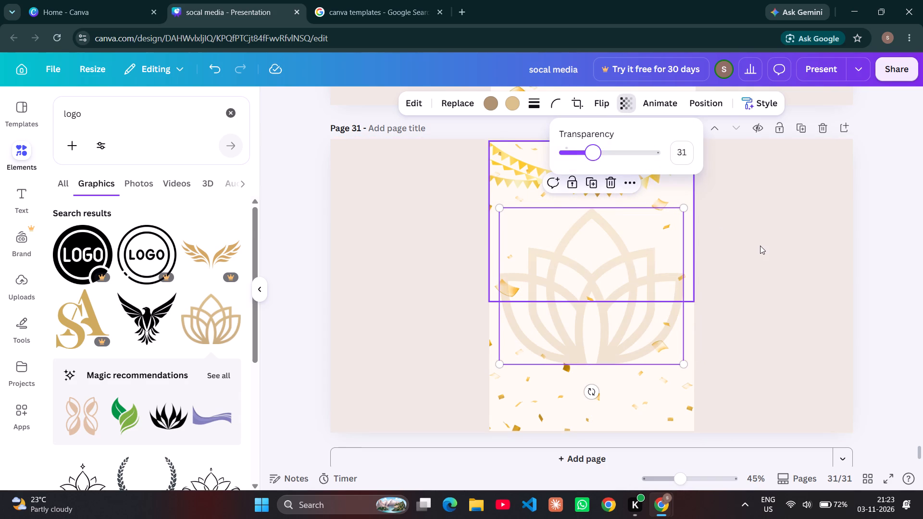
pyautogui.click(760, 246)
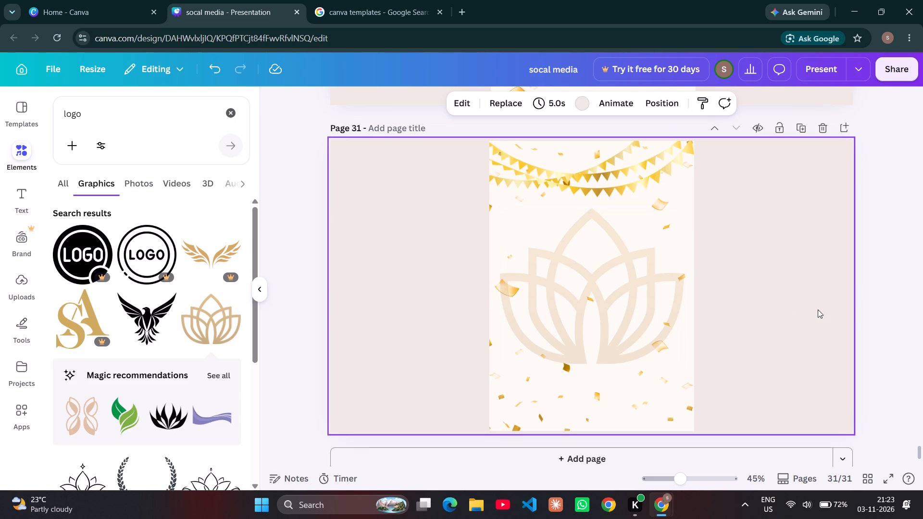
# Send the lotus backward behind the confetti, keeping it in front of the cream rectangle.
pyautogui.click(603, 305)
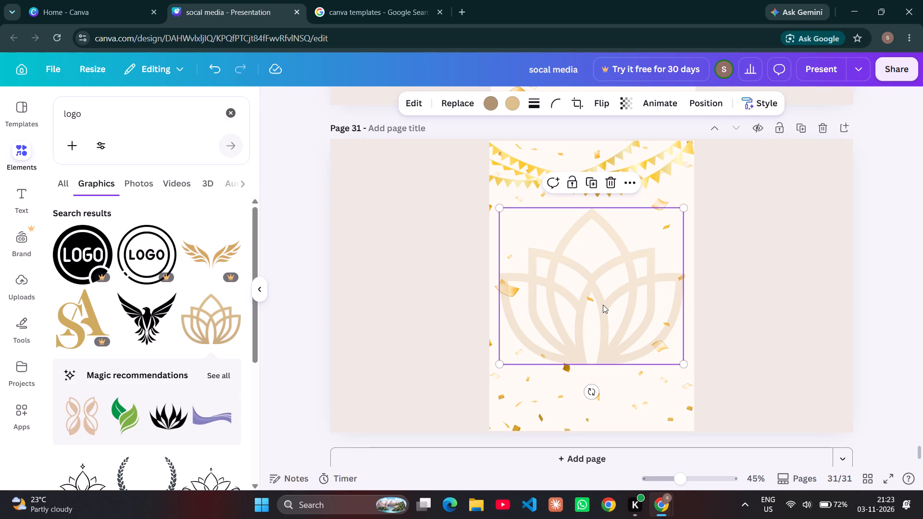
pyautogui.hotkey('ctrl', '[')
pyautogui.hotkey('ctrl', '[')
pyautogui.hotkey('ctrl', '[')
pyautogui.hotkey('ctrl', 'BackSpace')
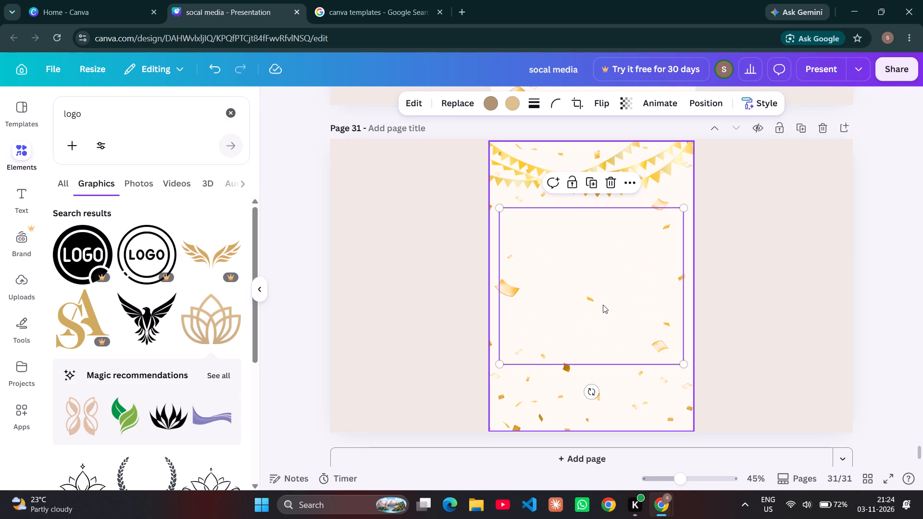
pyautogui.hotkey('ctrl', ']')
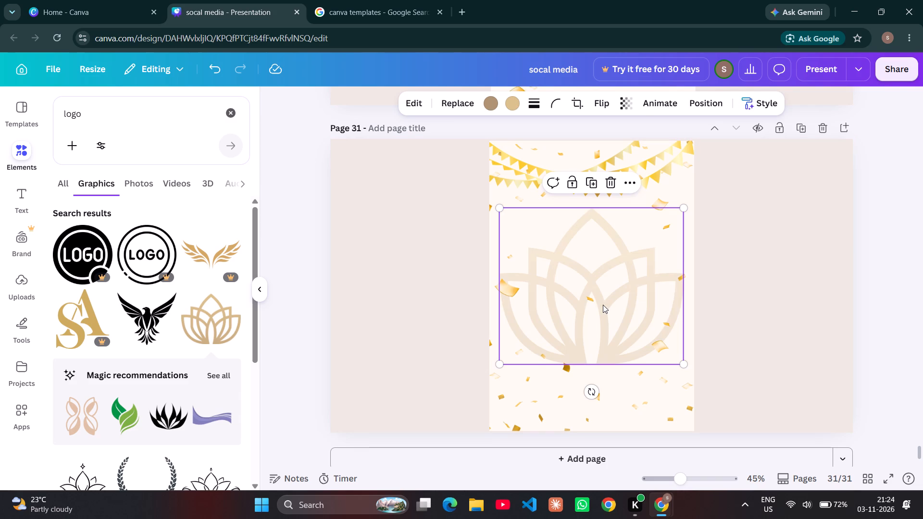
pyautogui.click(776, 263)
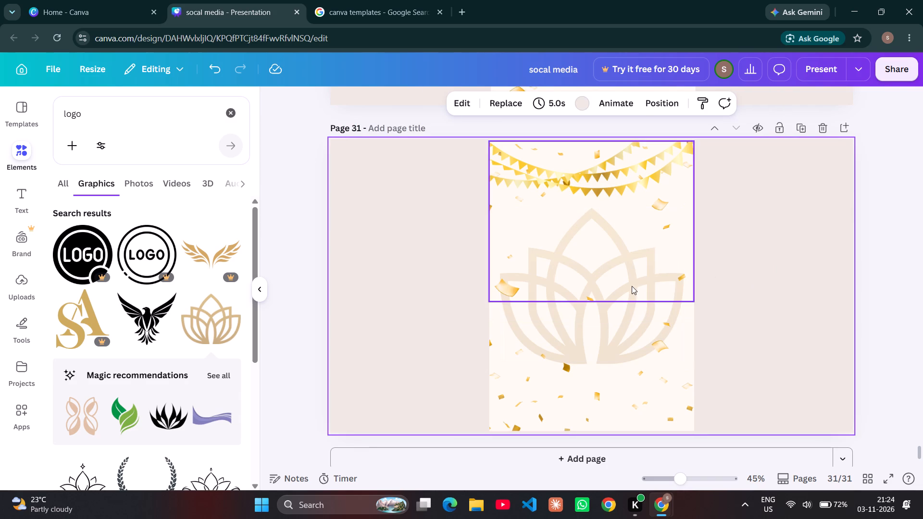
# Recolour the lotus graphic, changing its light gold to terracotta orange and its brown to dark red from the design's colours.
pyautogui.click(628, 315)
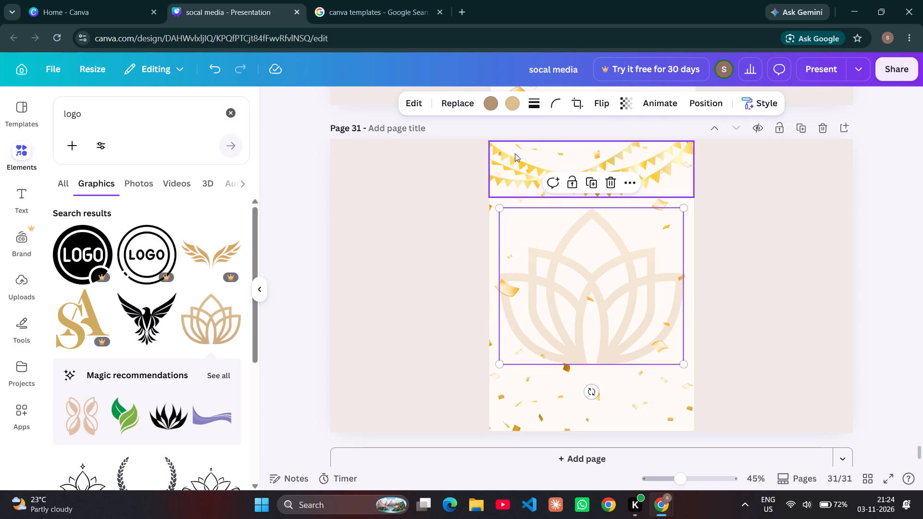
pyautogui.click(517, 102)
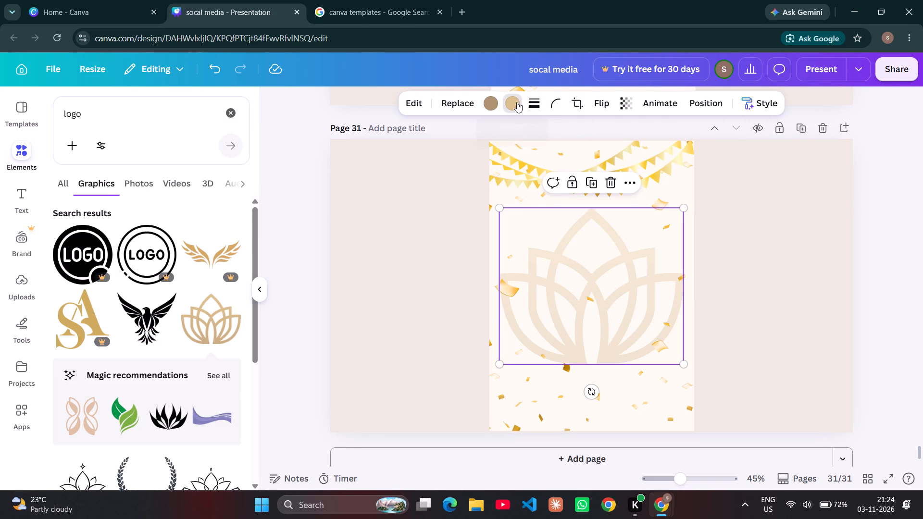
pyautogui.click(142, 401)
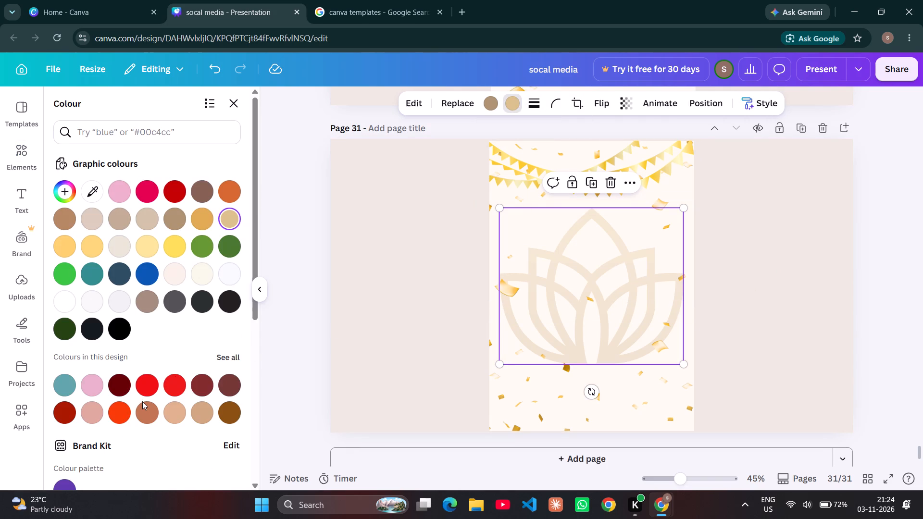
pyautogui.click(148, 411)
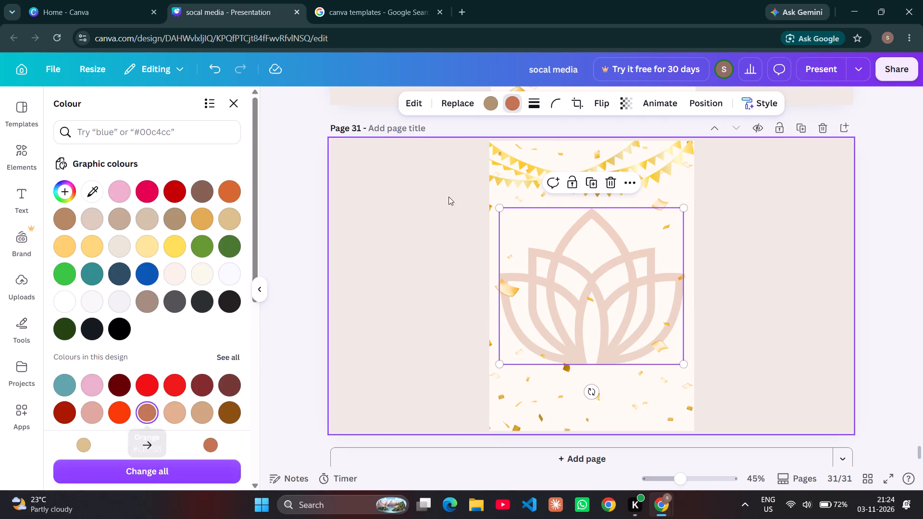
pyautogui.click(495, 101)
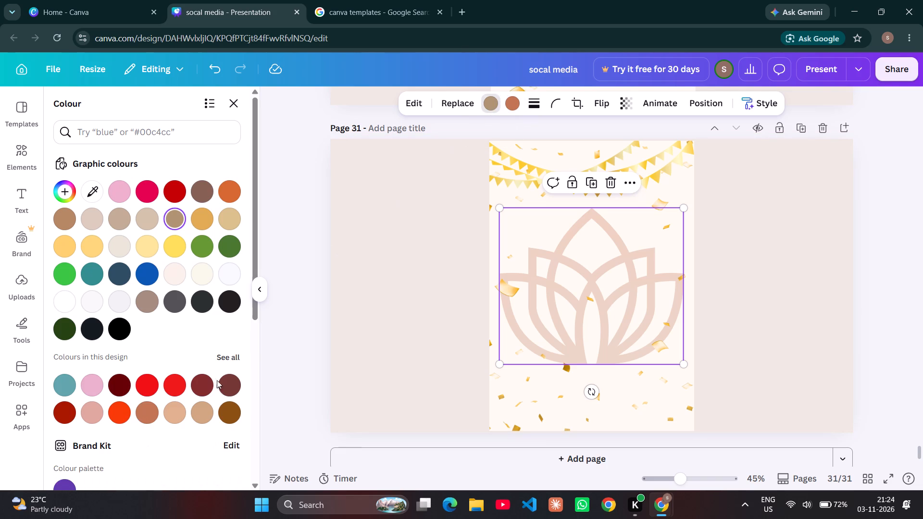
pyautogui.click(212, 386)
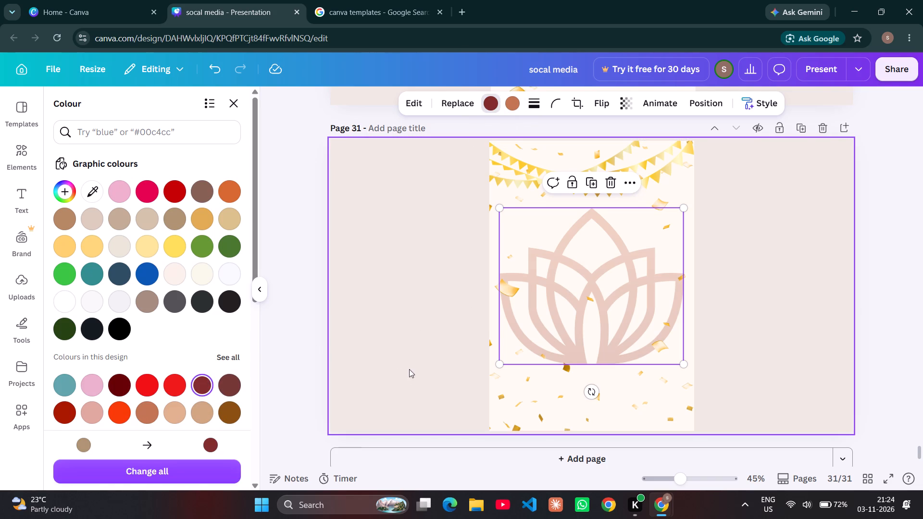
# Lower the lotus graphic's transparency value so it forms a very faint watermark behind the confetti.
pyautogui.click(623, 108)
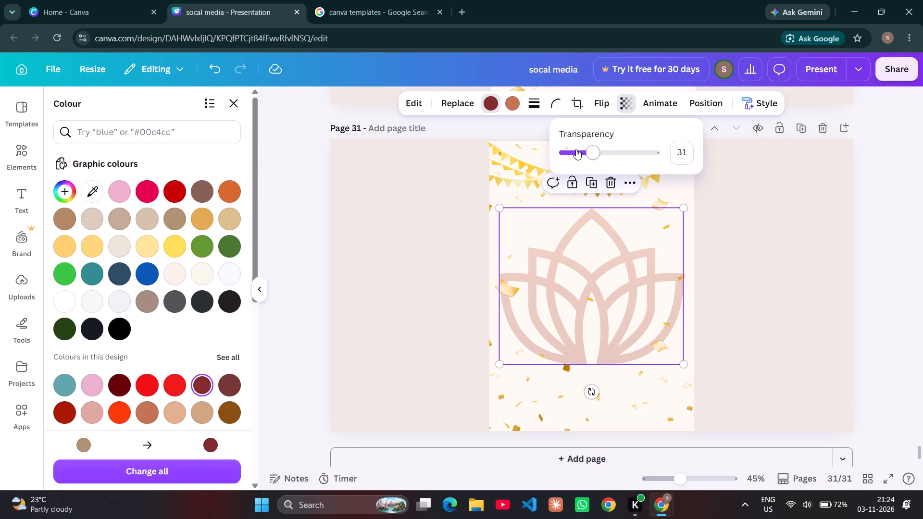
pyautogui.click(574, 148)
pyautogui.click(733, 230)
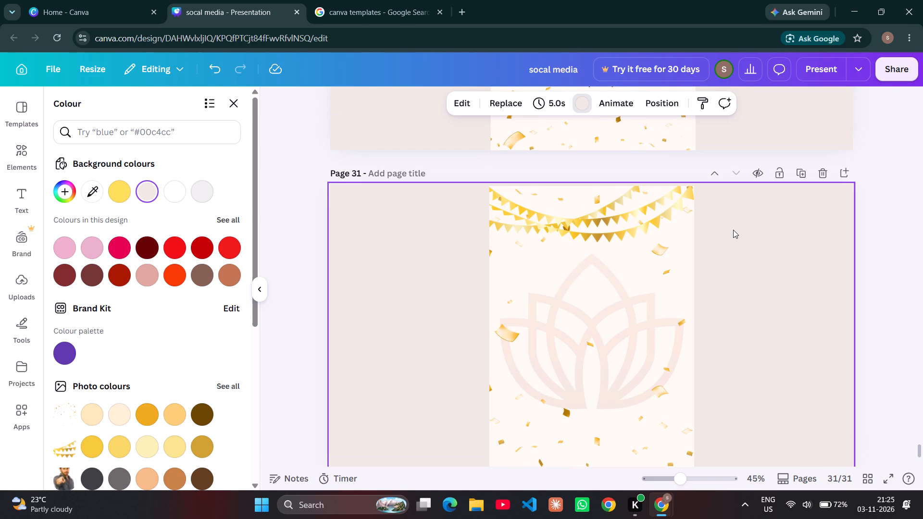
# Check page 30's invitation for the next element to recreate on page 31.
pyautogui.scroll(1, 733, 230)
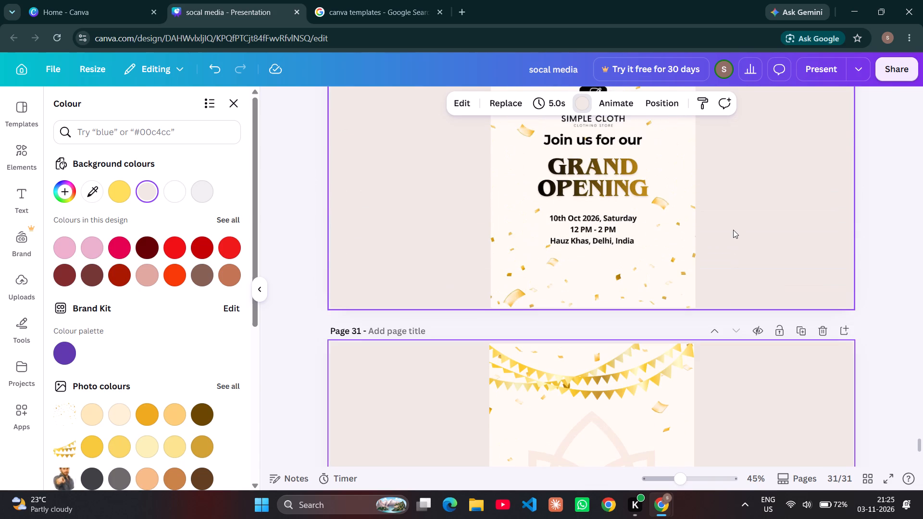
pyautogui.scroll(1, 733, 230)
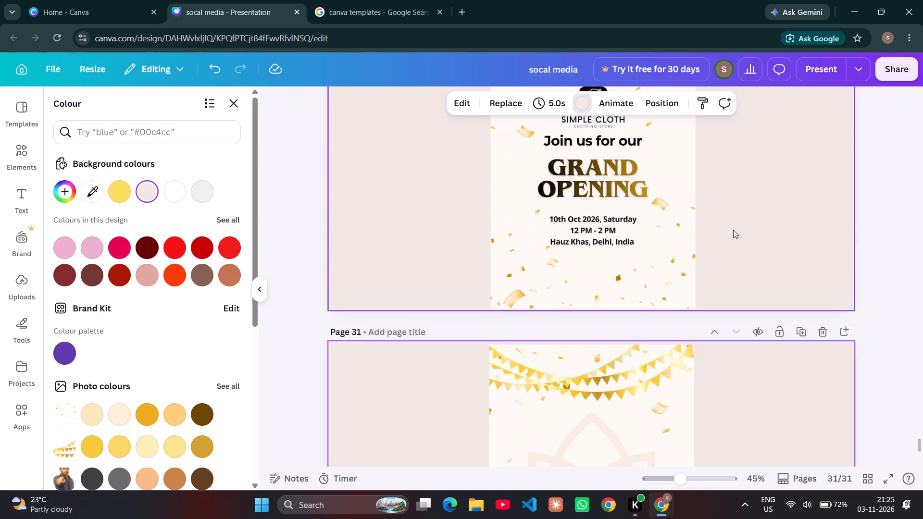
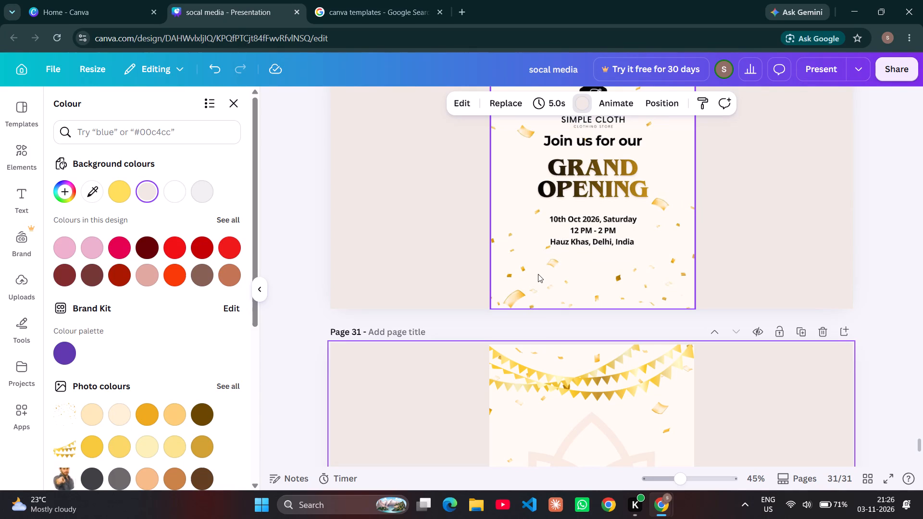
# Add another gold lotus graphic from the logo search results to page 31.
pyautogui.scroll(-1, 538, 274)
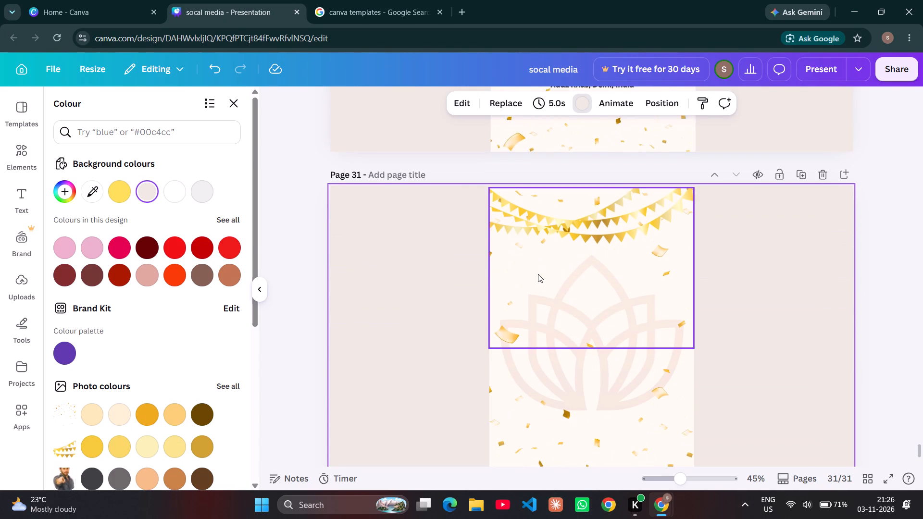
pyautogui.scroll(-3, 538, 274)
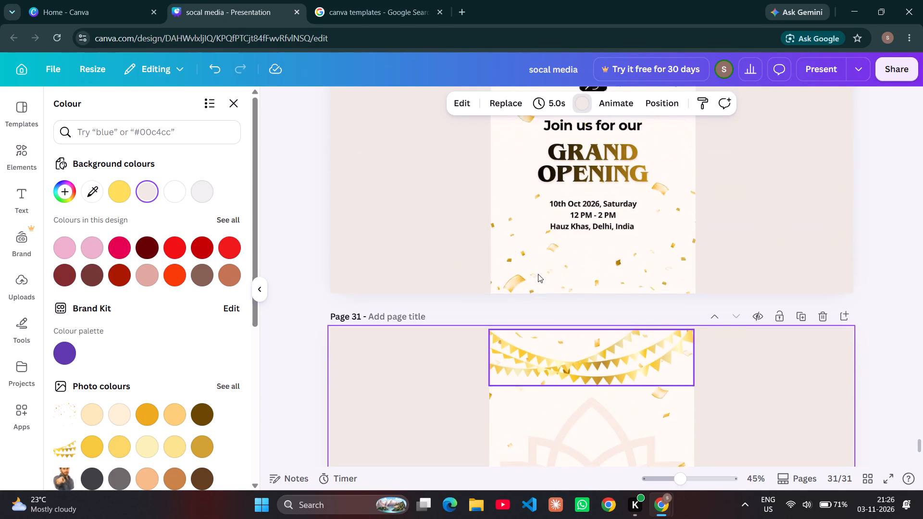
pyautogui.scroll(-1, 538, 274)
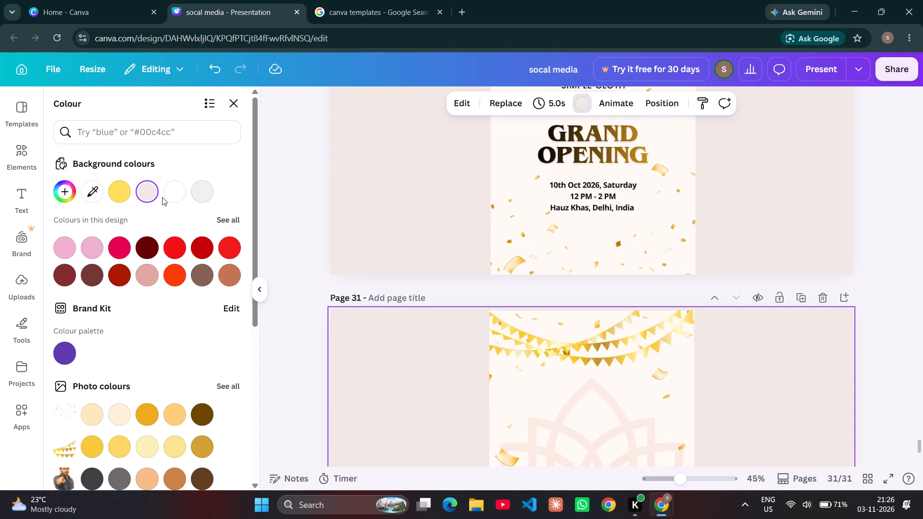
pyautogui.click(17, 154)
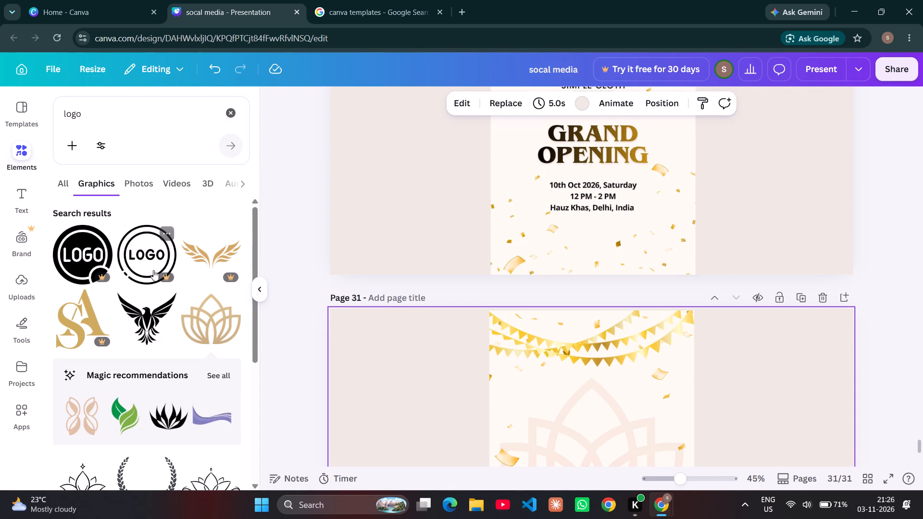
pyautogui.click(197, 317)
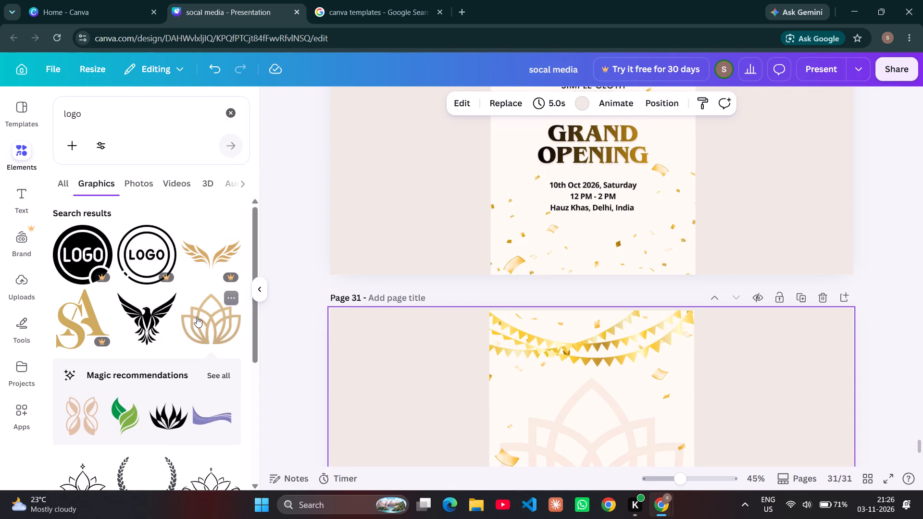
# Shrink the new gold lotus to a small logo and centre it just below the bunting, over the watermark's top petal.
pyautogui.scroll(-3, 399, 297)
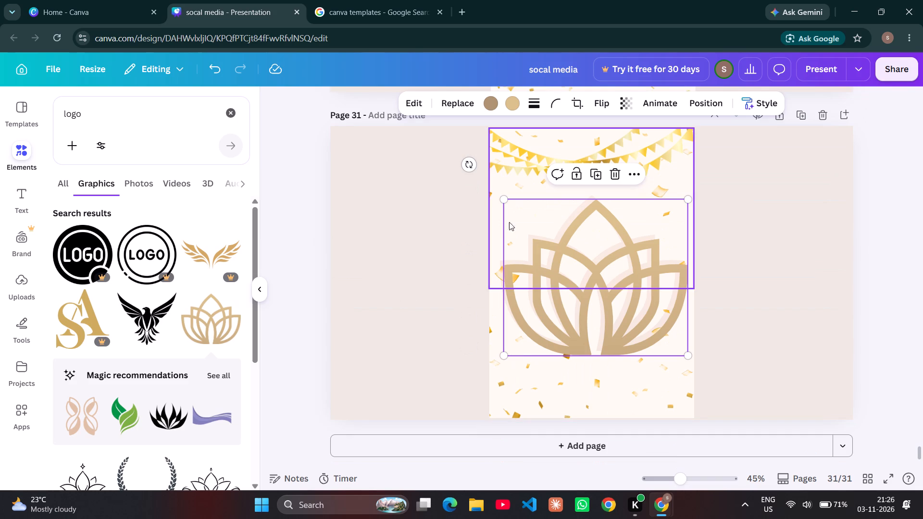
pyautogui.moveTo(686, 357); pyautogui.dragTo(681, 353, button='right')
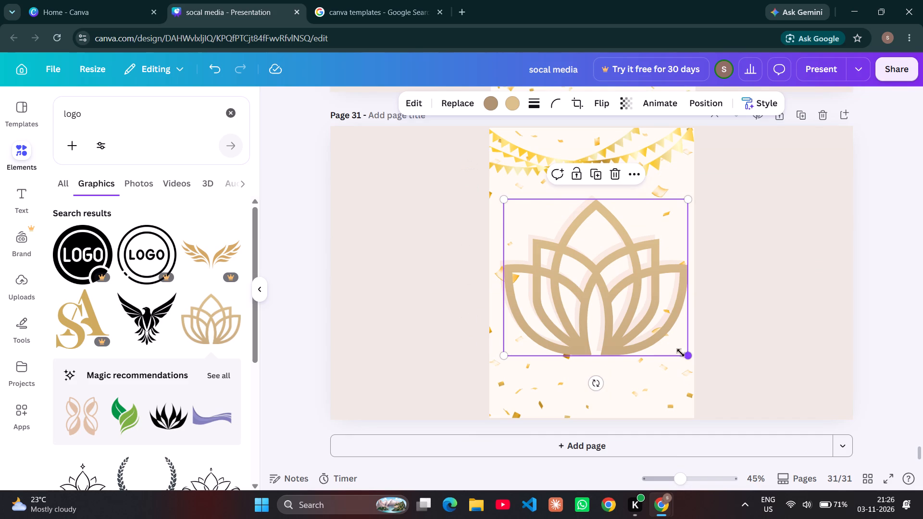
pyautogui.moveTo(681, 353); pyautogui.dragTo(610, 282, button='right')
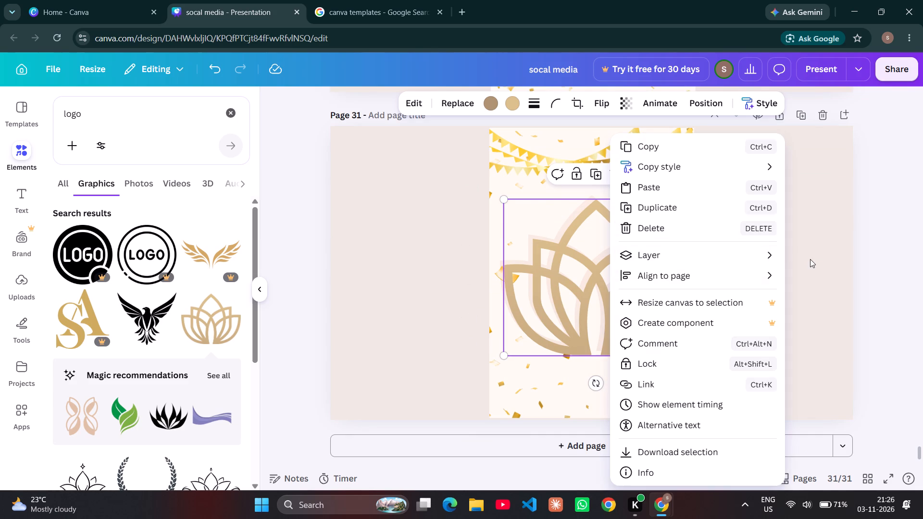
pyautogui.click(810, 259)
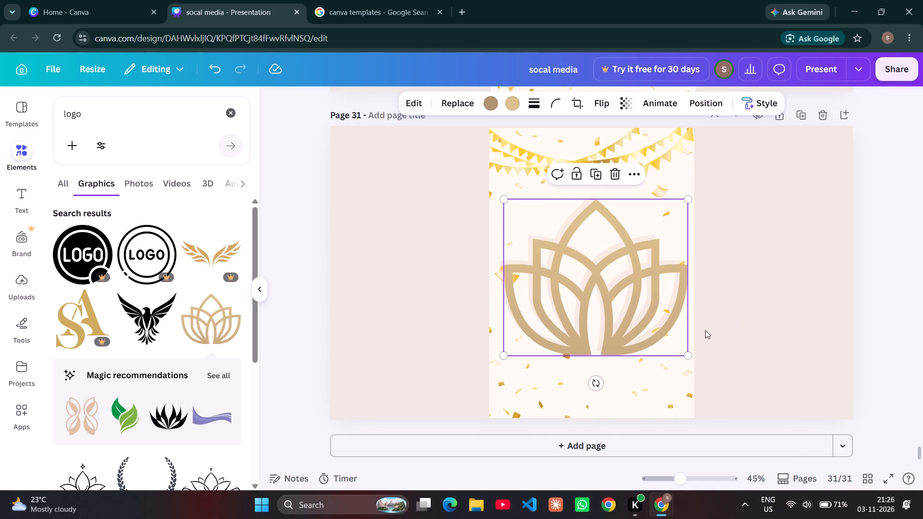
pyautogui.moveTo(688, 354); pyautogui.dragTo(616, 256)
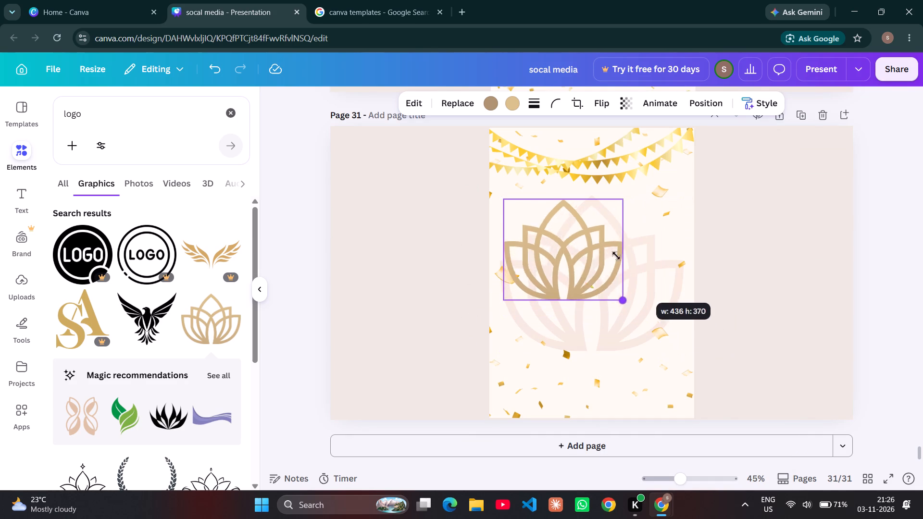
pyautogui.moveTo(616, 256); pyautogui.dragTo(570, 207)
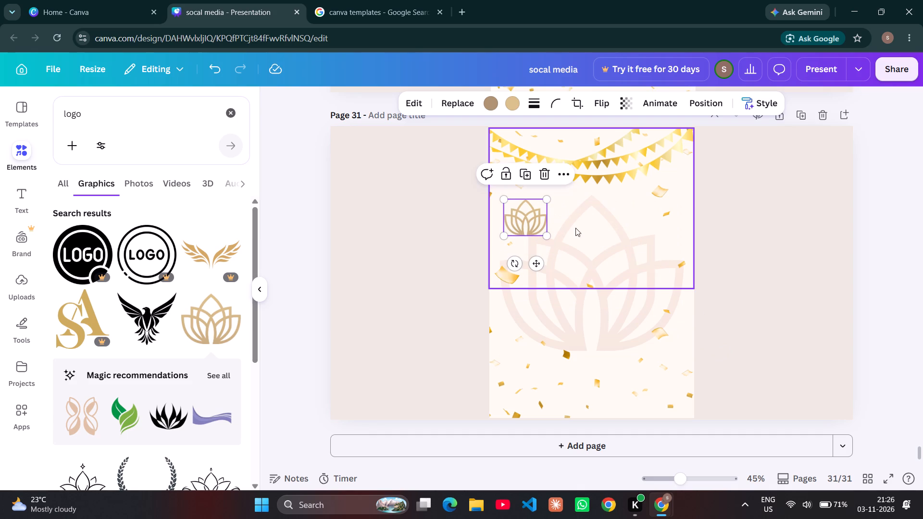
pyautogui.moveTo(536, 267); pyautogui.dragTo(600, 257)
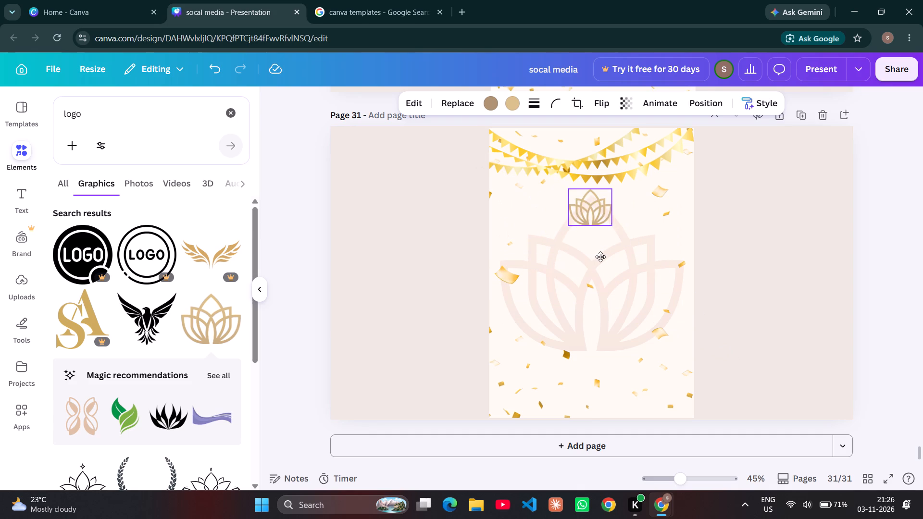
pyautogui.moveTo(600, 257); pyautogui.dragTo(598, 261)
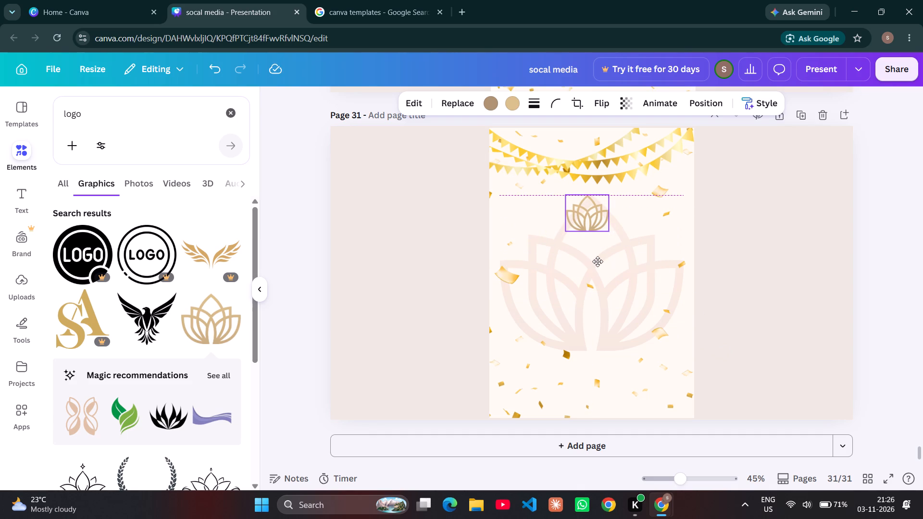
pyautogui.moveTo(598, 261); pyautogui.dragTo(600, 257)
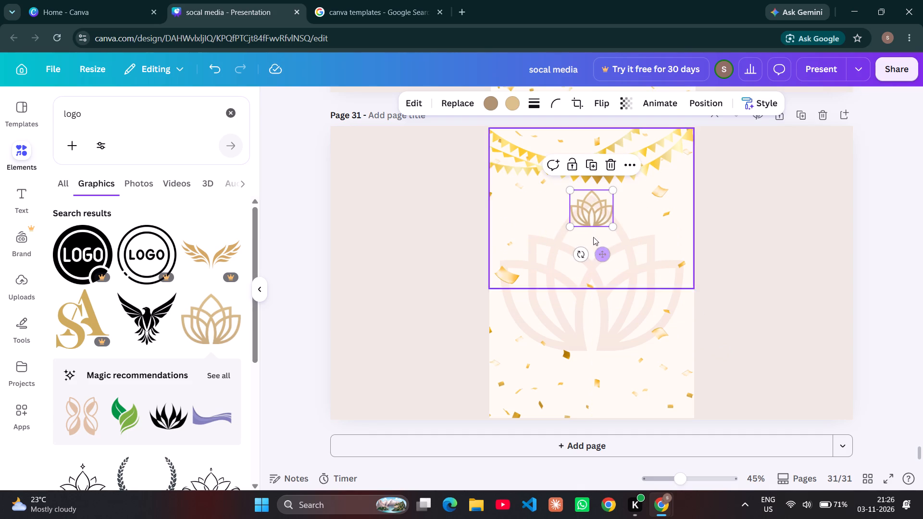
# Shrink the small gold lotus further to match the size of the hexagonal logo icon on page 30's invitation.
pyautogui.scroll(4, 620, 217)
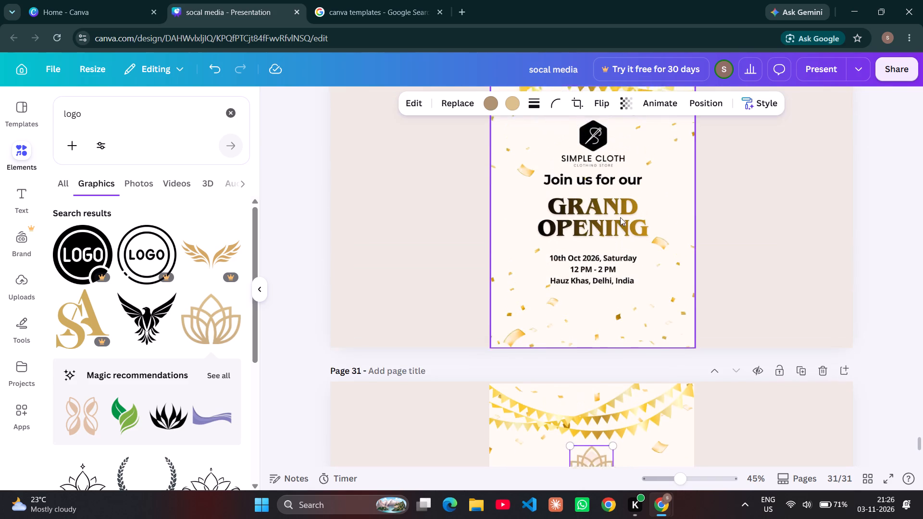
pyautogui.scroll(1, 620, 217)
pyautogui.scroll(-5, 620, 217)
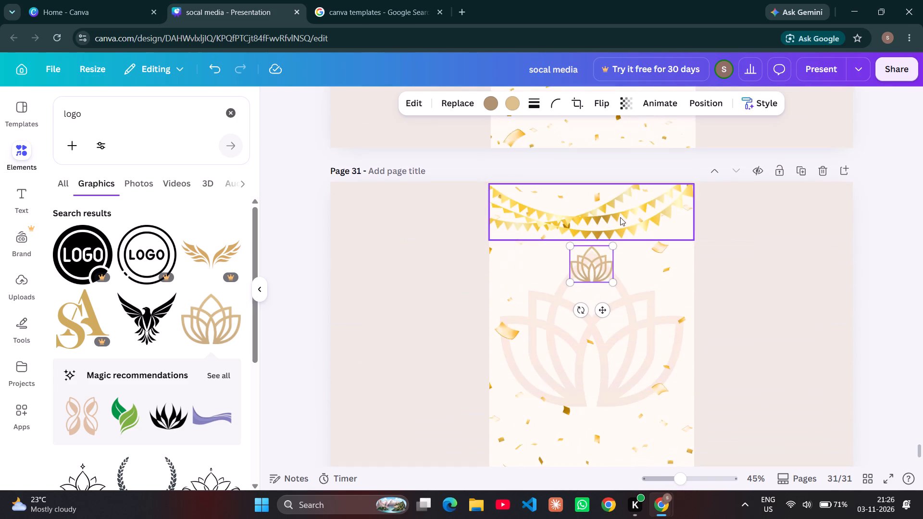
pyautogui.scroll(5, 620, 217)
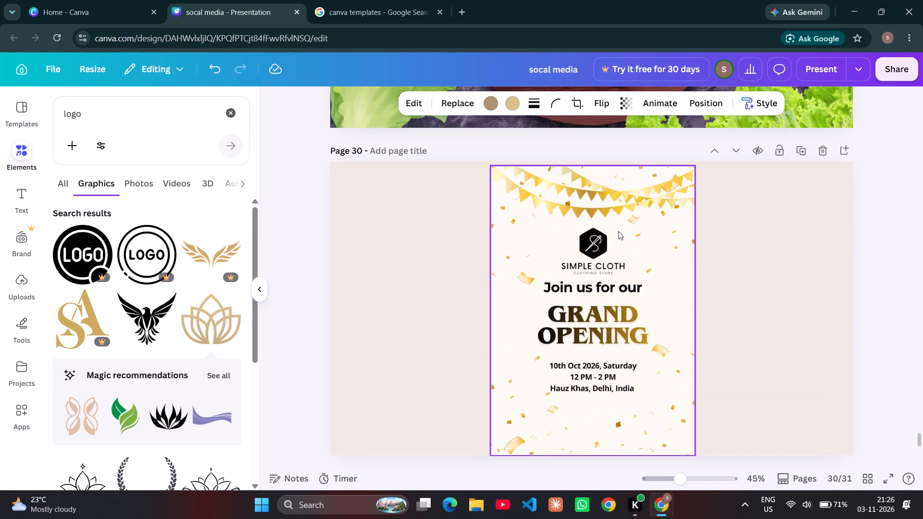
pyautogui.scroll(-4, 618, 231)
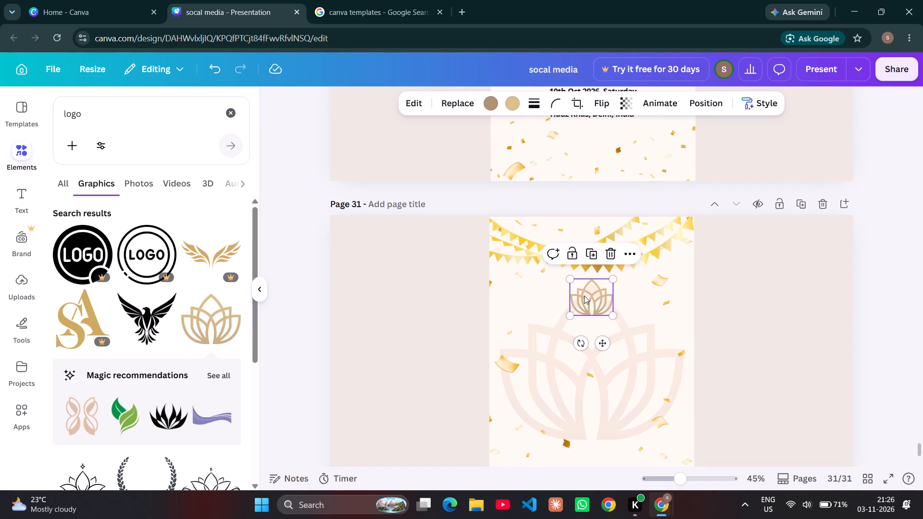
pyautogui.scroll(2, 584, 296)
pyautogui.scroll(-1, 584, 296)
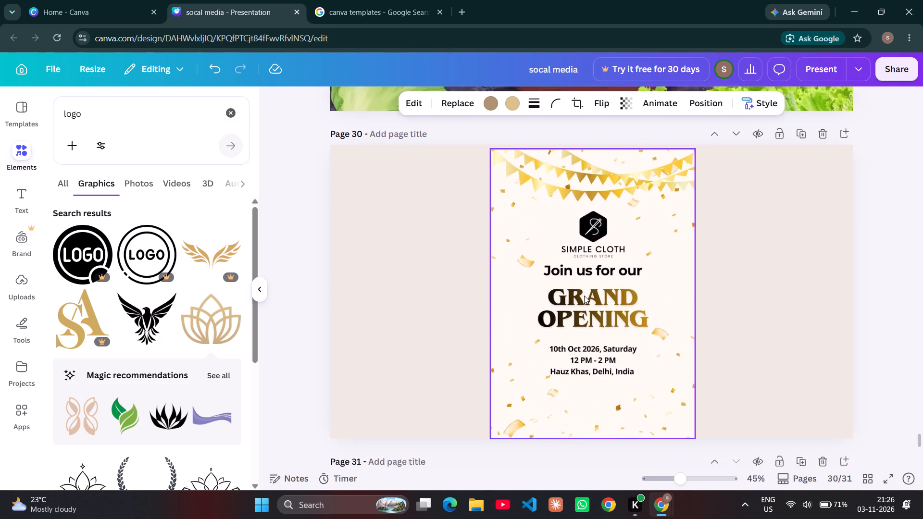
pyautogui.scroll(-1, 584, 296)
pyautogui.scroll(1, 584, 296)
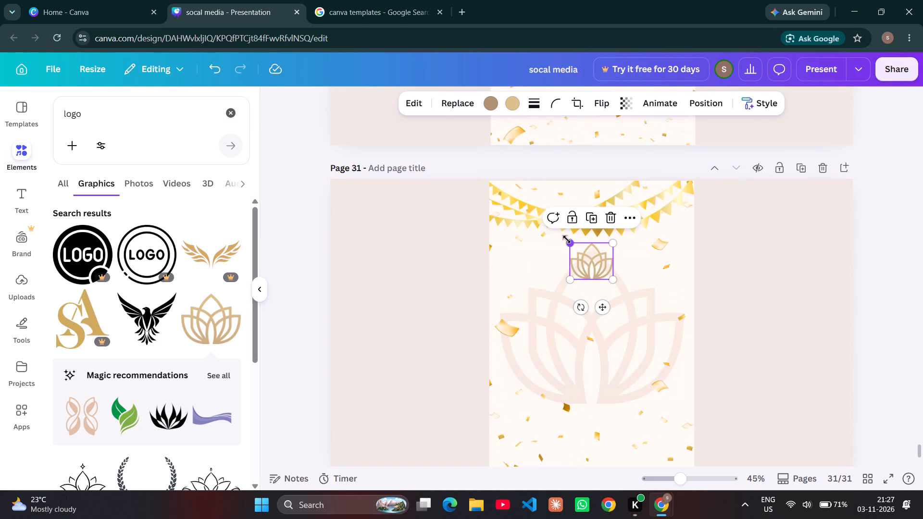
pyautogui.moveTo(567, 239); pyautogui.dragTo(583, 253)
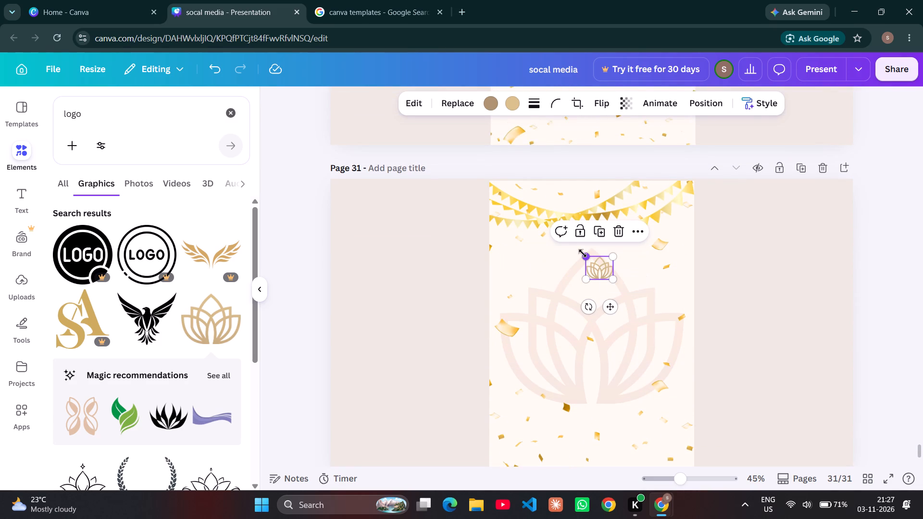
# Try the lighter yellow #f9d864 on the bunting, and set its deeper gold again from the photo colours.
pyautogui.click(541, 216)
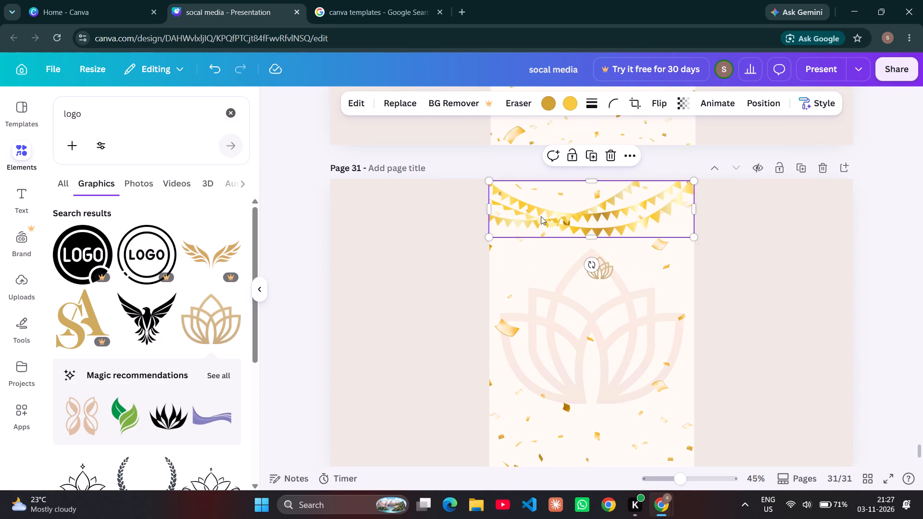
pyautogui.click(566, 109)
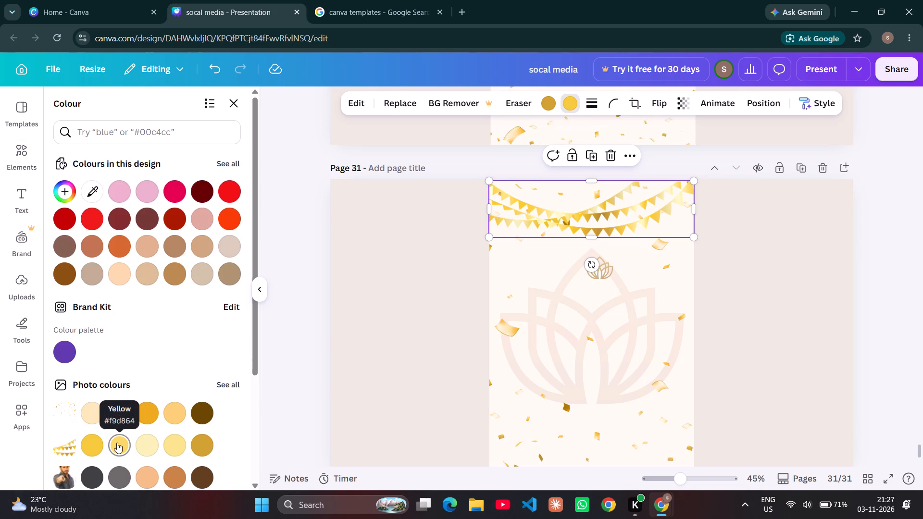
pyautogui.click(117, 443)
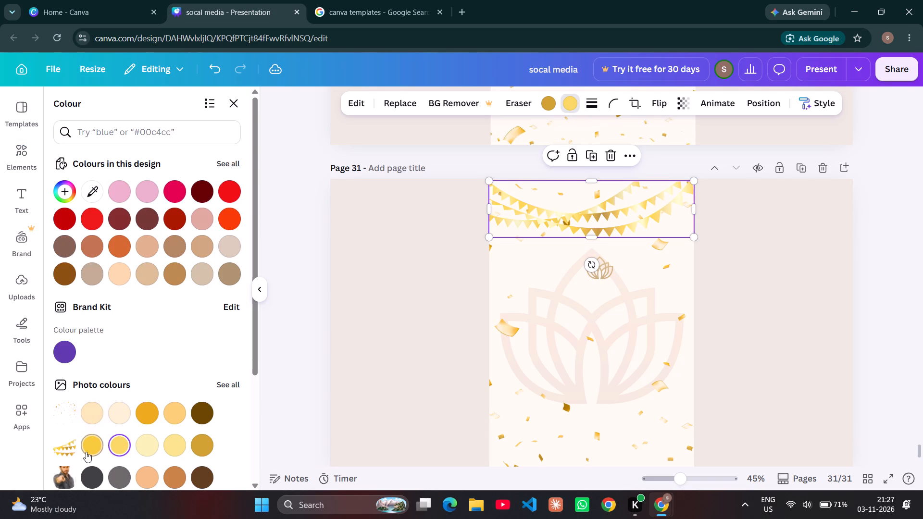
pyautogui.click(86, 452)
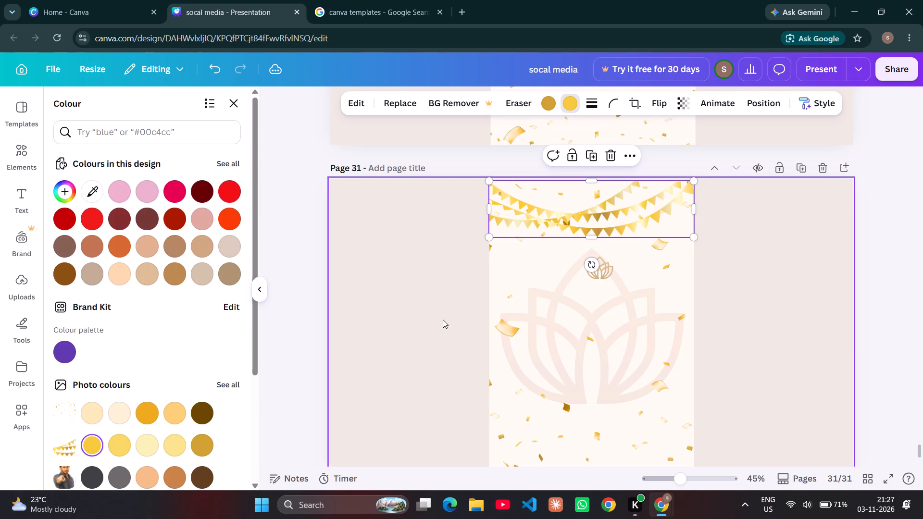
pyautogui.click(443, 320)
# Enlarge the bunting to about 332 high and place it across the invitation's top edge, overhanging both sides.
pyautogui.moveTo(636, 197); pyautogui.dragTo(616, 222)
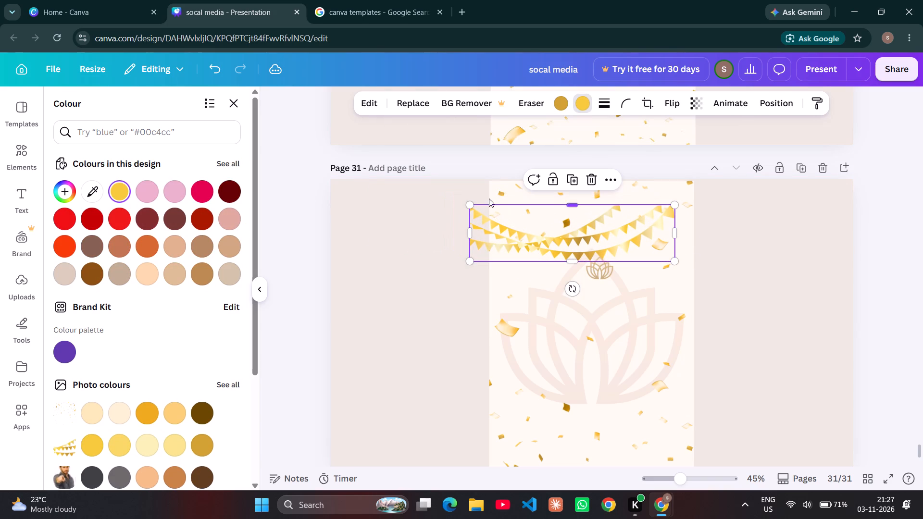
pyautogui.moveTo(472, 202); pyautogui.dragTo(322, 164)
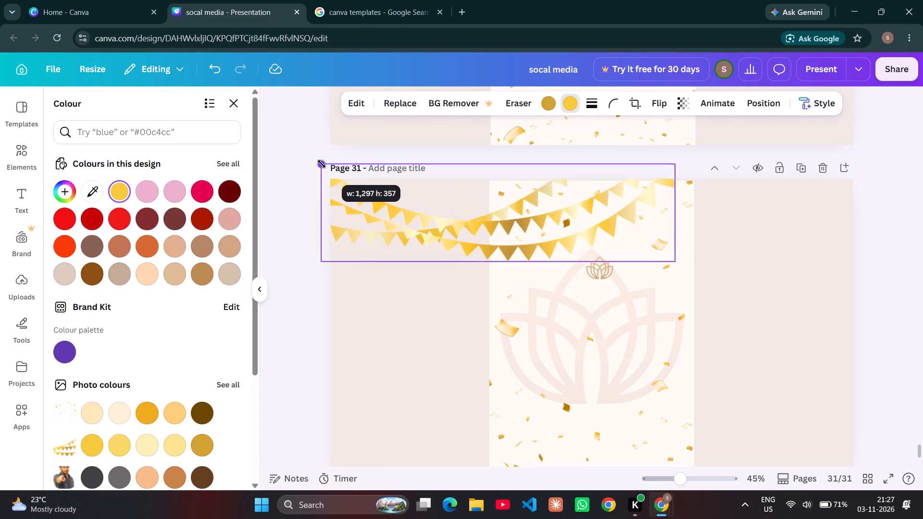
pyautogui.moveTo(322, 164); pyautogui.dragTo(347, 175)
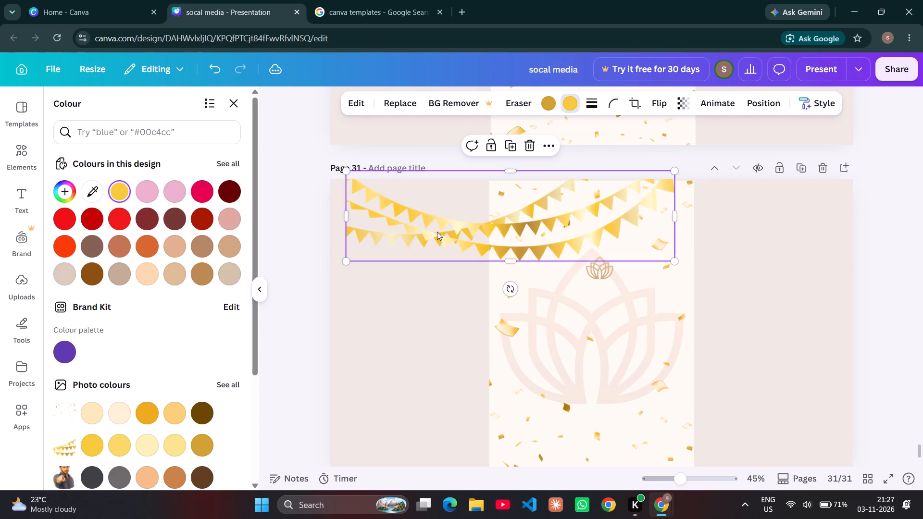
pyautogui.moveTo(444, 229); pyautogui.dragTo(544, 213)
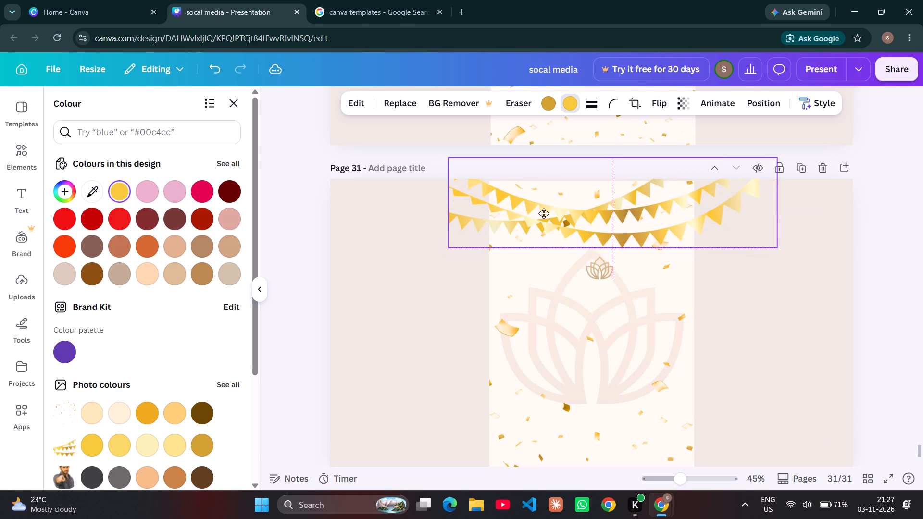
pyautogui.moveTo(544, 213); pyautogui.dragTo(547, 212)
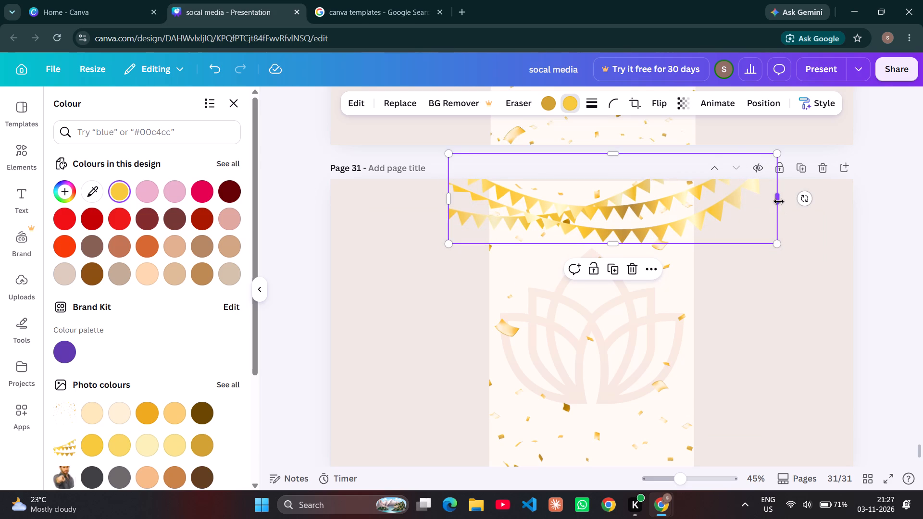
# Crop the bunting's right end to about 1,100 wide and centre it across the invitation's top edge, slightly lower.
pyautogui.moveTo(779, 201); pyautogui.dragTo(701, 222)
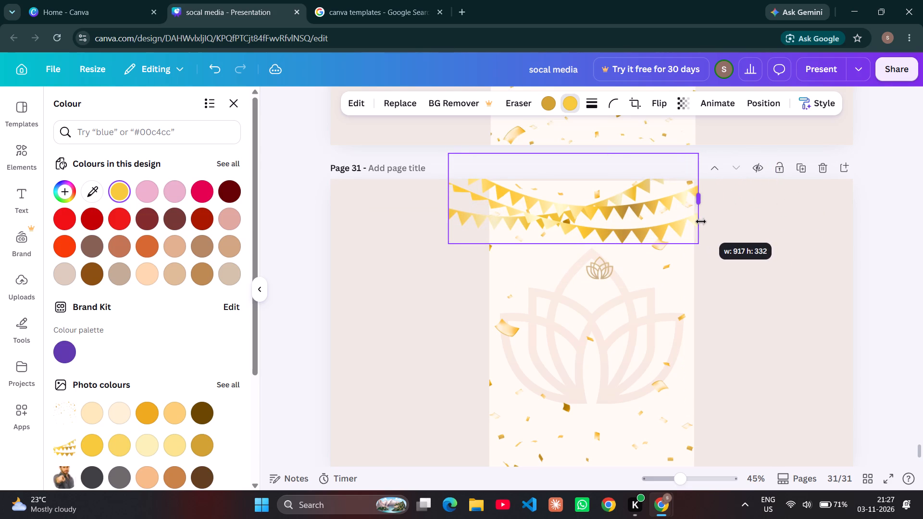
pyautogui.moveTo(701, 222); pyautogui.dragTo(748, 214)
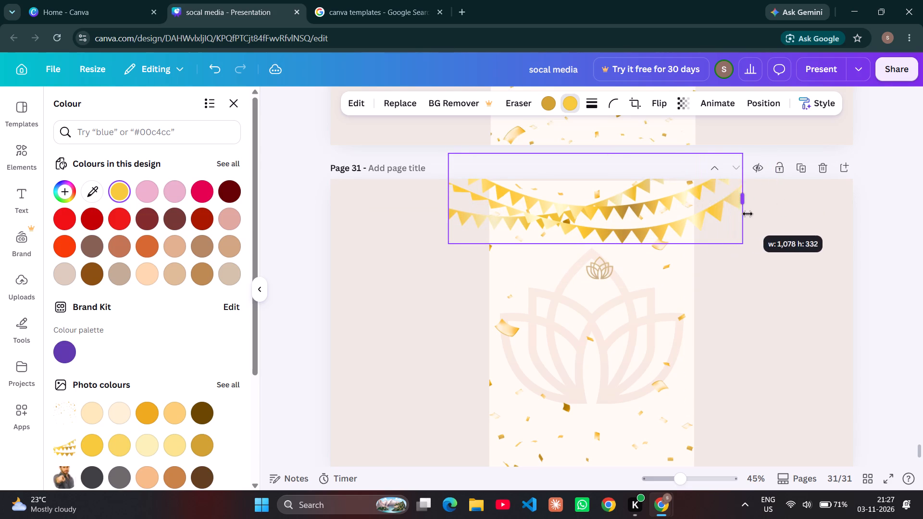
pyautogui.moveTo(748, 214); pyautogui.dragTo(749, 214)
pyautogui.moveTo(642, 182); pyautogui.dragTo(598, 189)
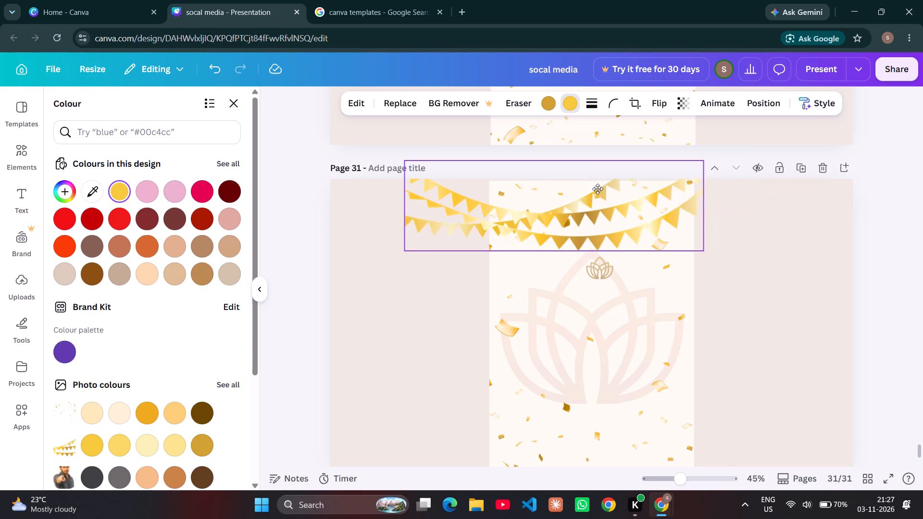
pyautogui.moveTo(598, 189); pyautogui.dragTo(611, 194)
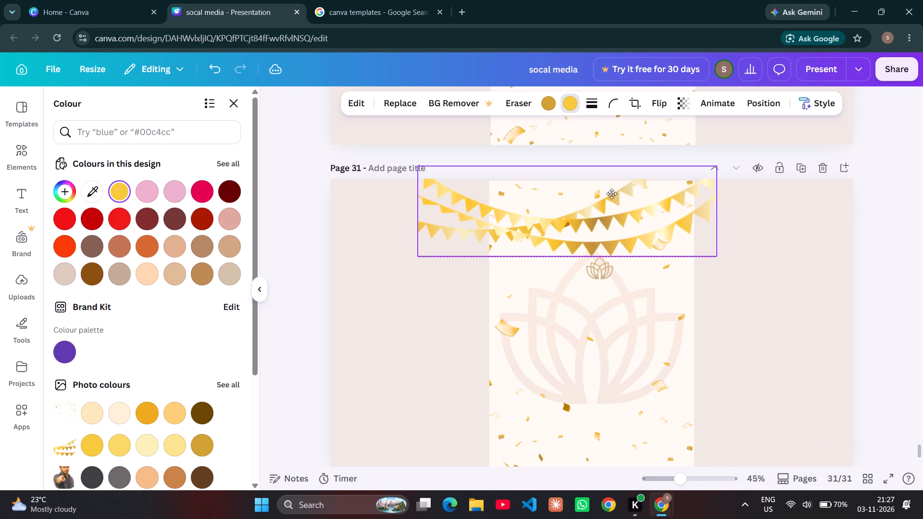
pyautogui.moveTo(611, 194); pyautogui.dragTo(616, 197)
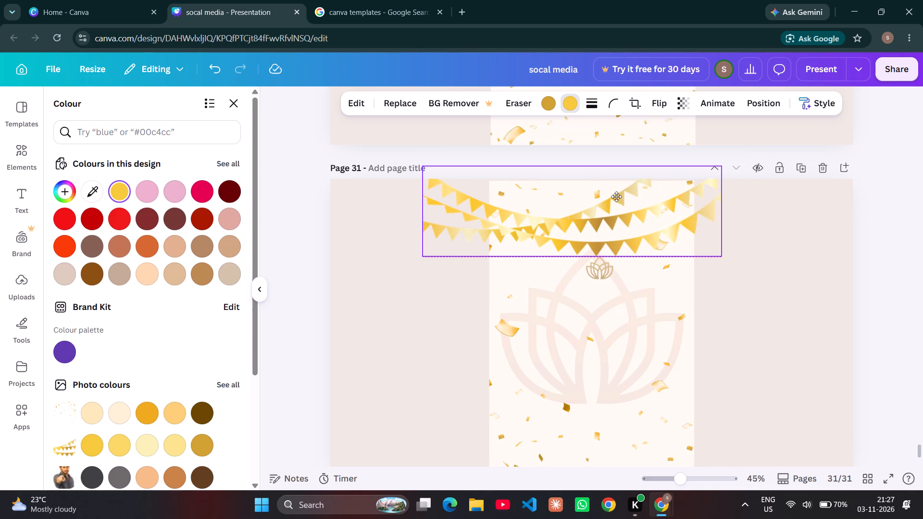
pyautogui.moveTo(616, 197); pyautogui.dragTo(636, 203)
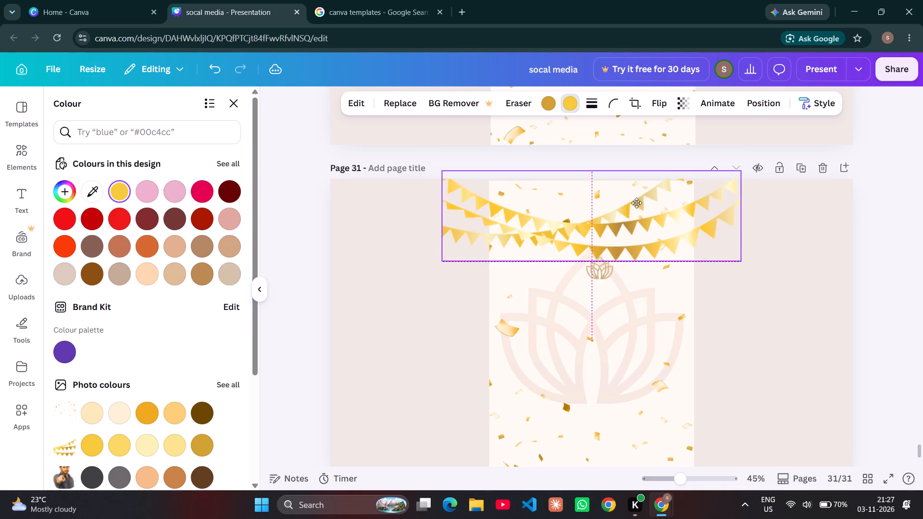
pyautogui.moveTo(636, 203); pyautogui.dragTo(637, 207)
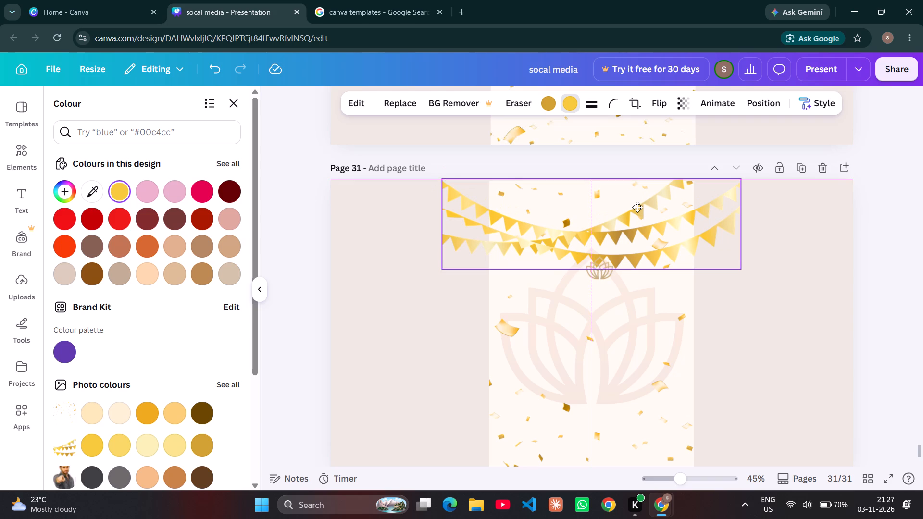
pyautogui.moveTo(637, 207); pyautogui.dragTo(636, 193)
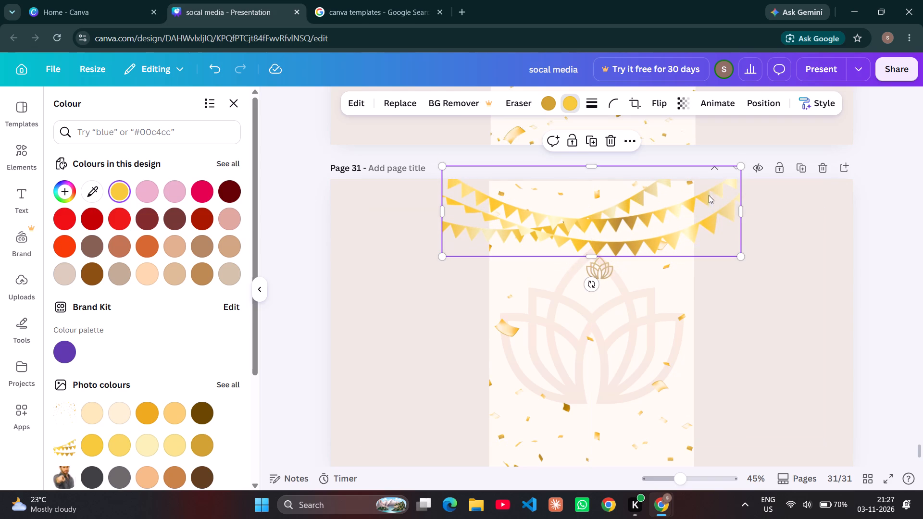
# Shrink the bunting proportionally from its lower-left corner to about 990 wide by 300 high.
pyautogui.moveTo(660, 230); pyautogui.dragTo(658, 222, button='right')
pyautogui.moveTo(444, 297); pyautogui.dragTo(441, 258)
pyautogui.moveTo(441, 258); pyautogui.dragTo(482, 246, button='right')
pyautogui.moveTo(482, 246); pyautogui.dragTo(478, 246, button='right')
pyautogui.click(440, 288)
pyautogui.moveTo(444, 259); pyautogui.dragTo(468, 242)
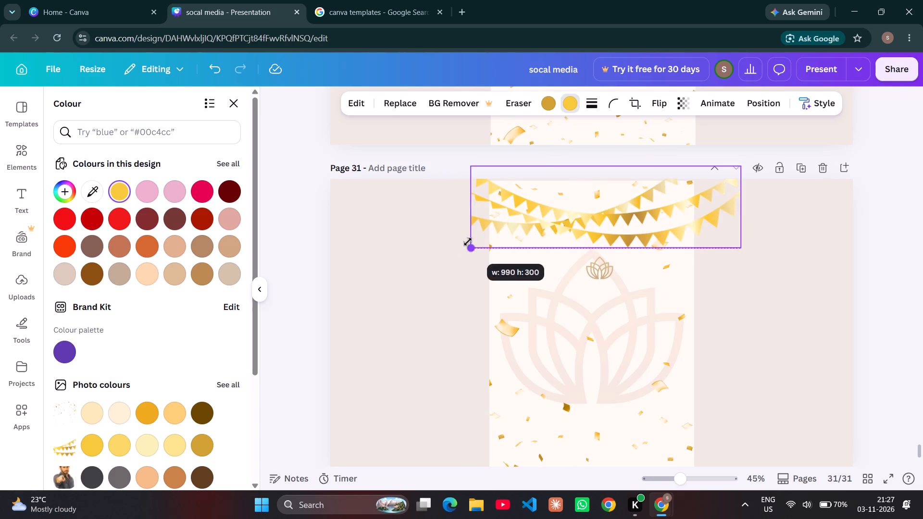
pyautogui.click(439, 292)
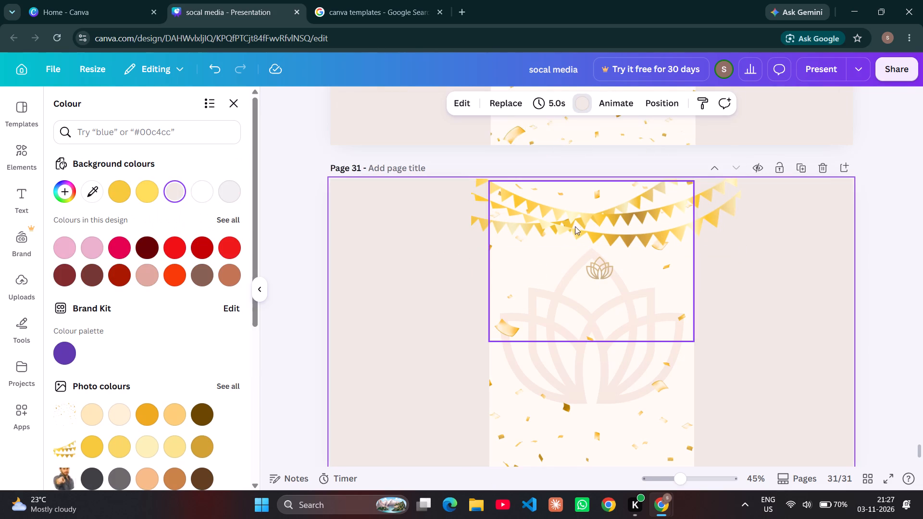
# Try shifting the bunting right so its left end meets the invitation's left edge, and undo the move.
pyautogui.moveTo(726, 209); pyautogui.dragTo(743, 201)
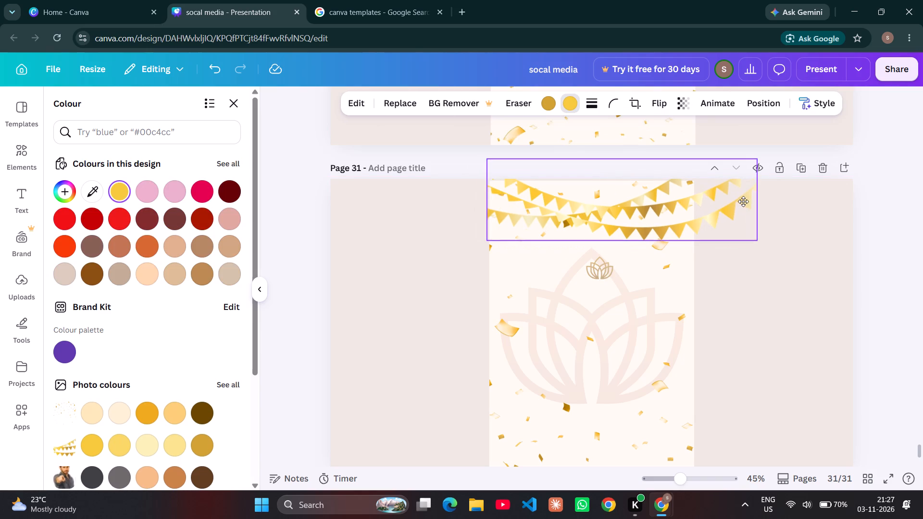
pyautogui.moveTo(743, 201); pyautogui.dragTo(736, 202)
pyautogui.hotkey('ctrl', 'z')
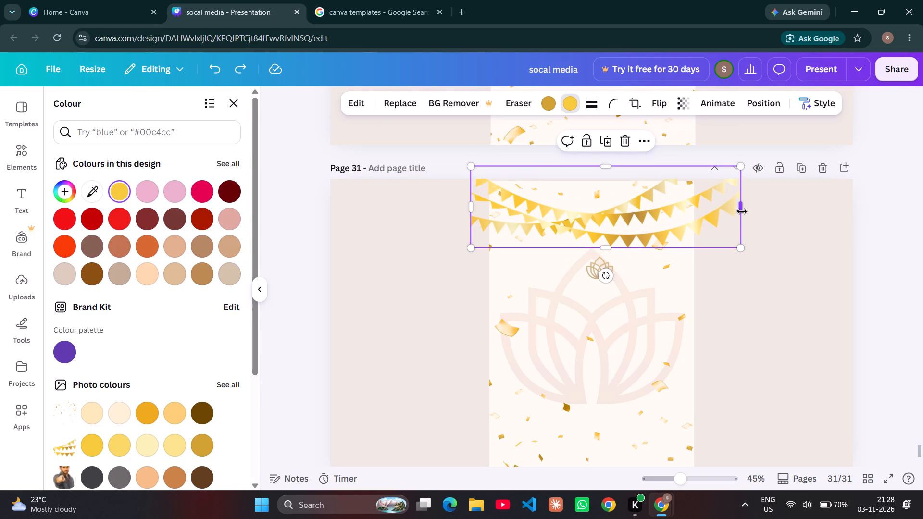
# Crop both ends of the bunting flush with the invitation's left and right edges.
pyautogui.moveTo(742, 211); pyautogui.dragTo(696, 219)
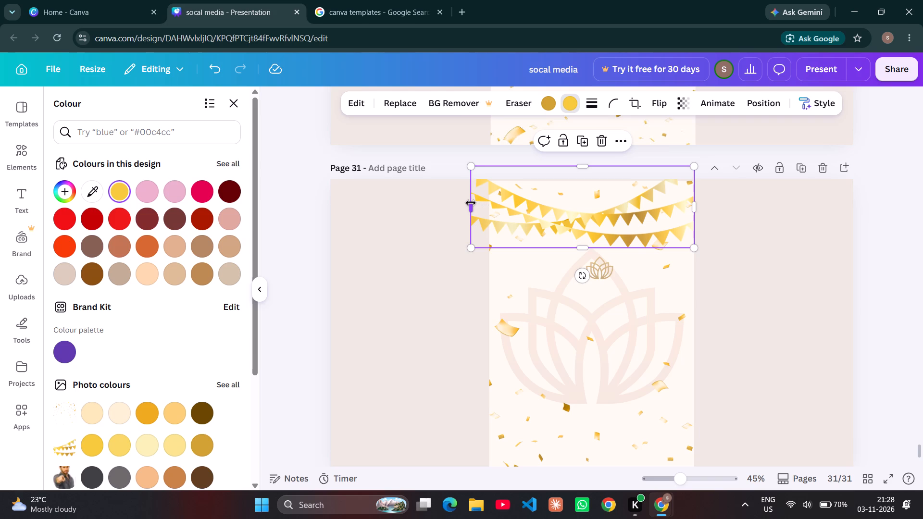
pyautogui.moveTo(471, 203); pyautogui.dragTo(490, 204)
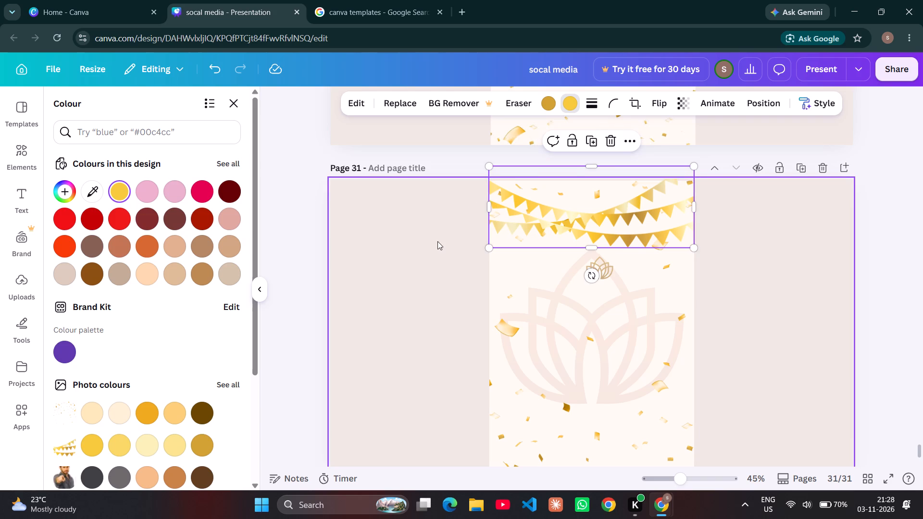
pyautogui.click(437, 241)
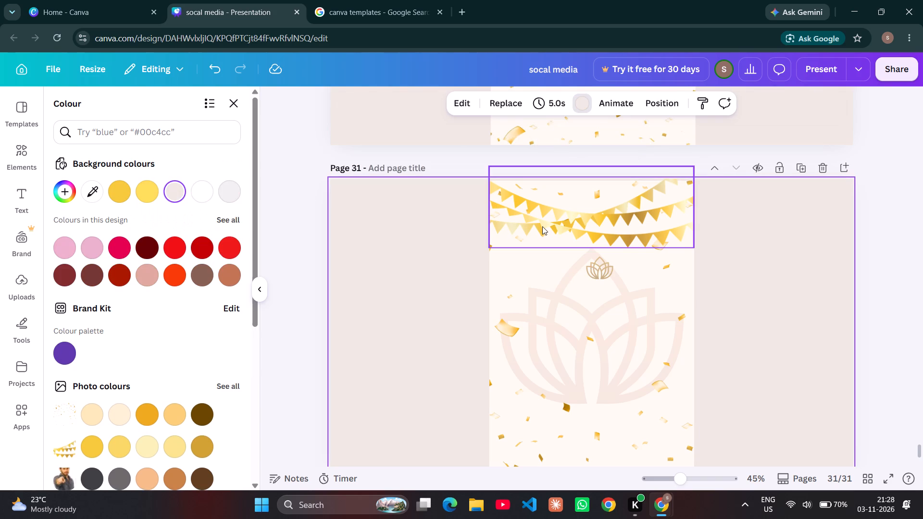
# Shift the cropped bunting slightly left, extend its right end to the invitation's edge, and trim the left overhang flush.
pyautogui.click(542, 226)
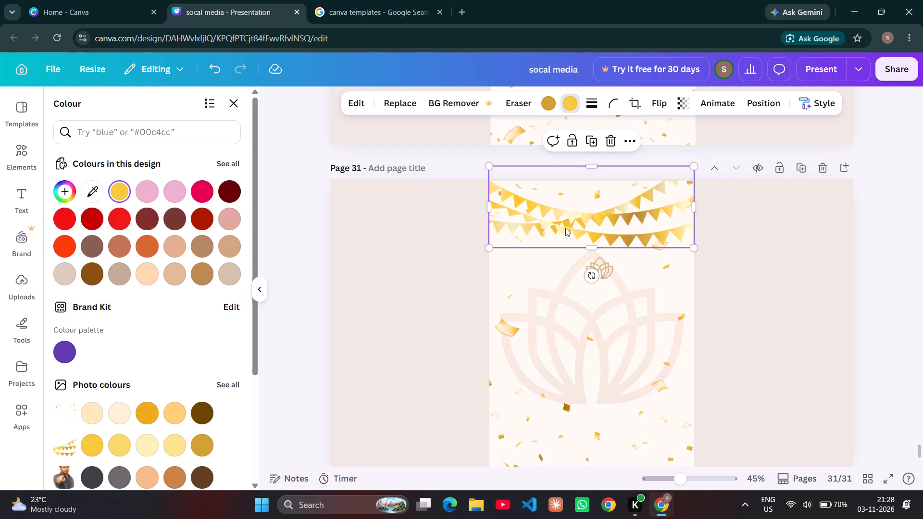
pyautogui.moveTo(565, 228); pyautogui.dragTo(545, 229)
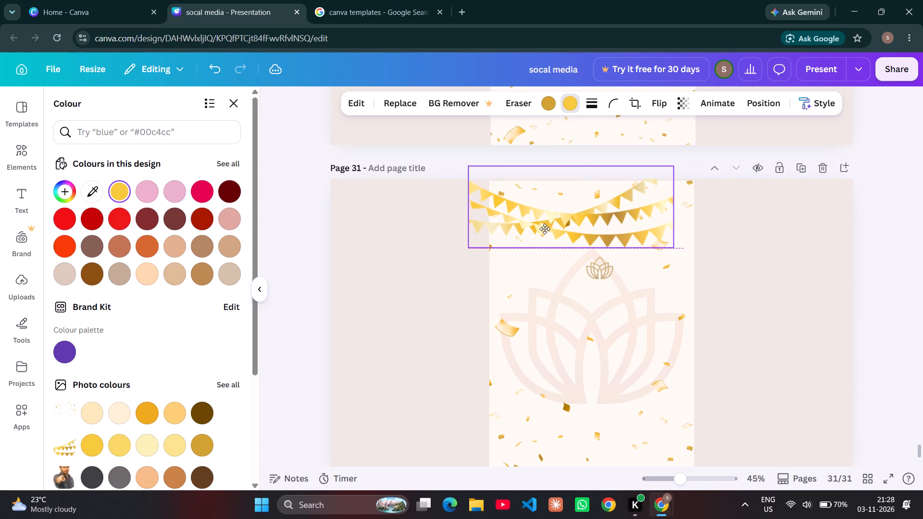
pyautogui.moveTo(545, 229); pyautogui.dragTo(544, 229)
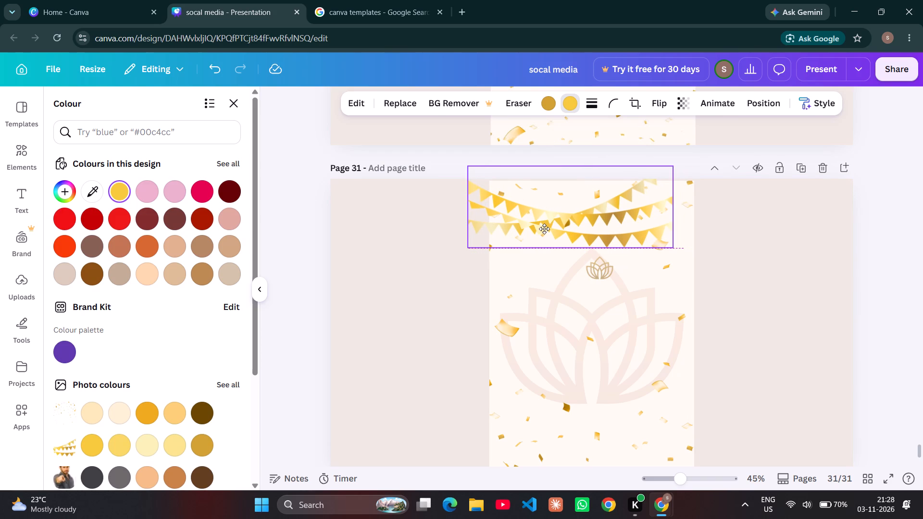
pyautogui.moveTo(544, 229); pyautogui.dragTo(547, 236)
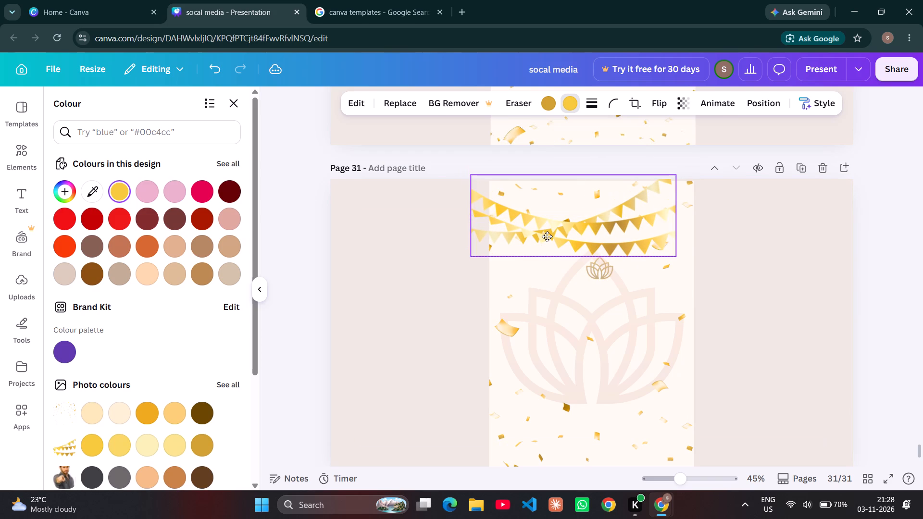
pyautogui.moveTo(547, 236); pyautogui.dragTo(546, 230)
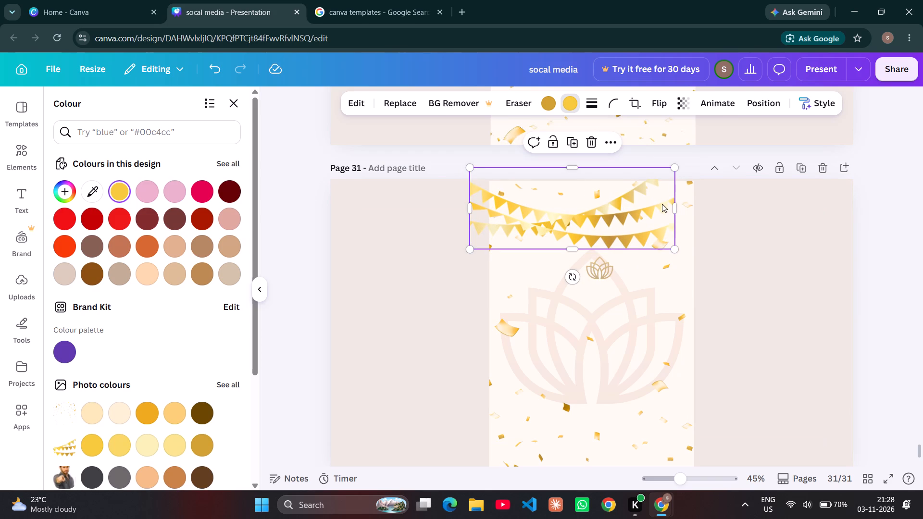
pyautogui.moveTo(674, 207); pyautogui.dragTo(694, 206)
pyautogui.click(758, 246)
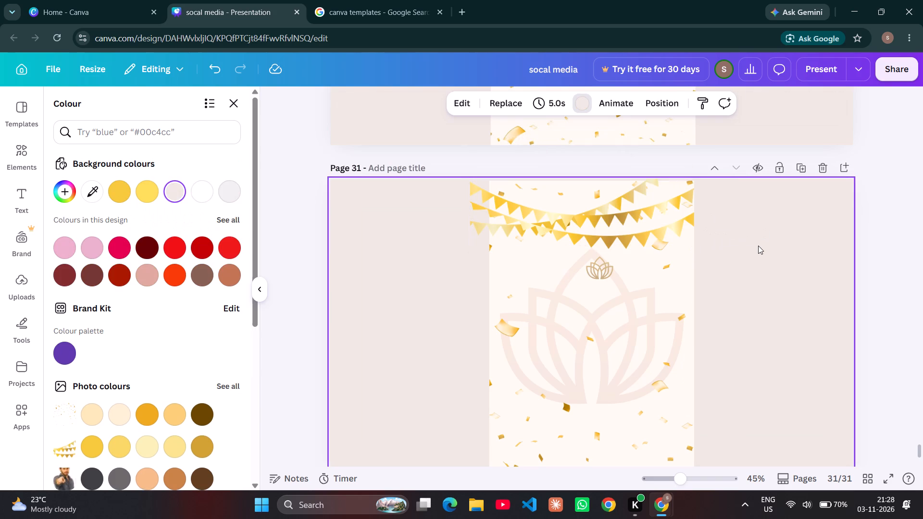
pyautogui.click(527, 228)
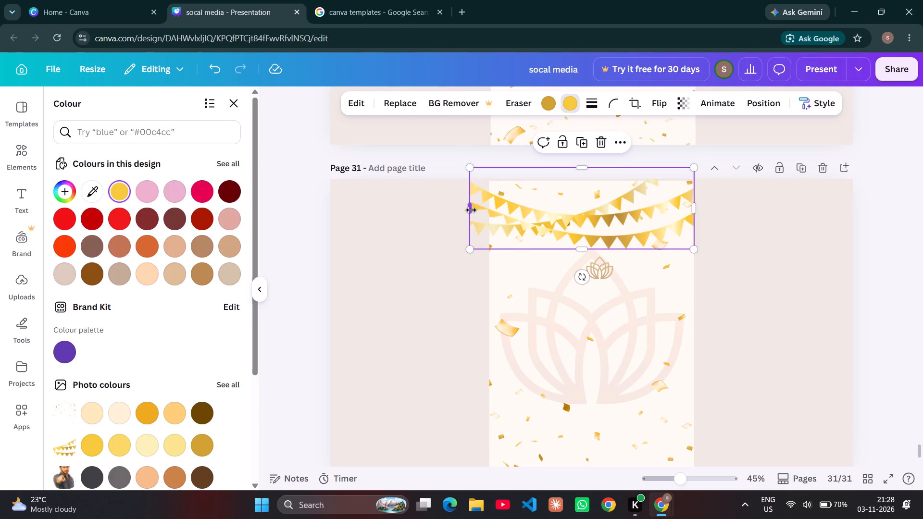
pyautogui.moveTo(470, 209); pyautogui.dragTo(492, 209)
pyautogui.click(431, 255)
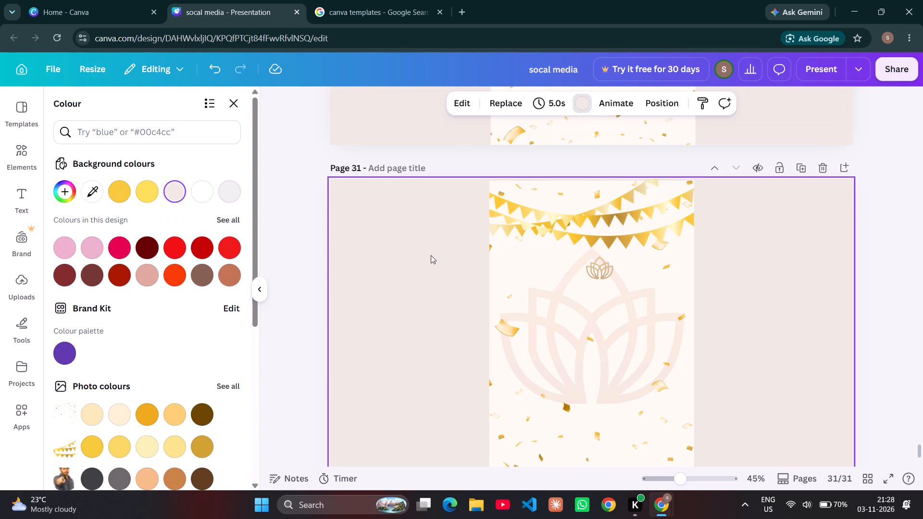
# Open the text options for page 31's invitation.
pyautogui.hotkey('ctrl', '+')
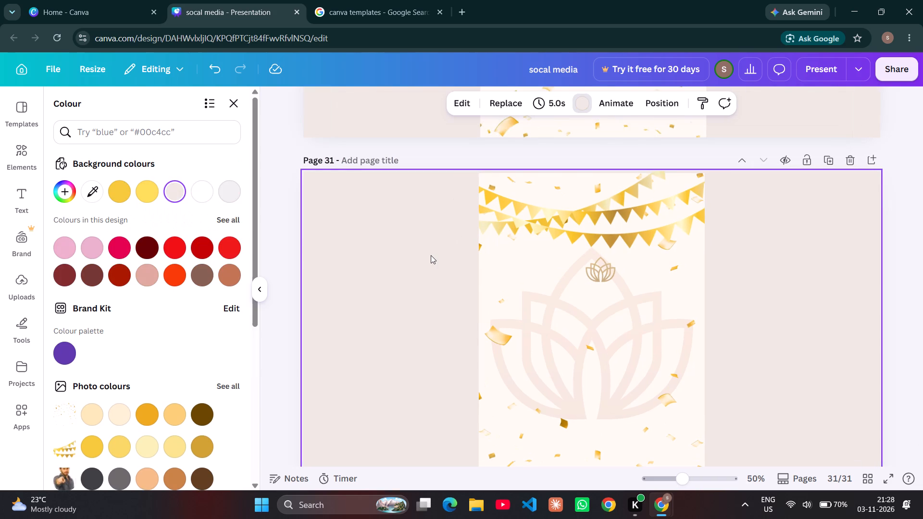
pyautogui.scroll(3, 431, 255)
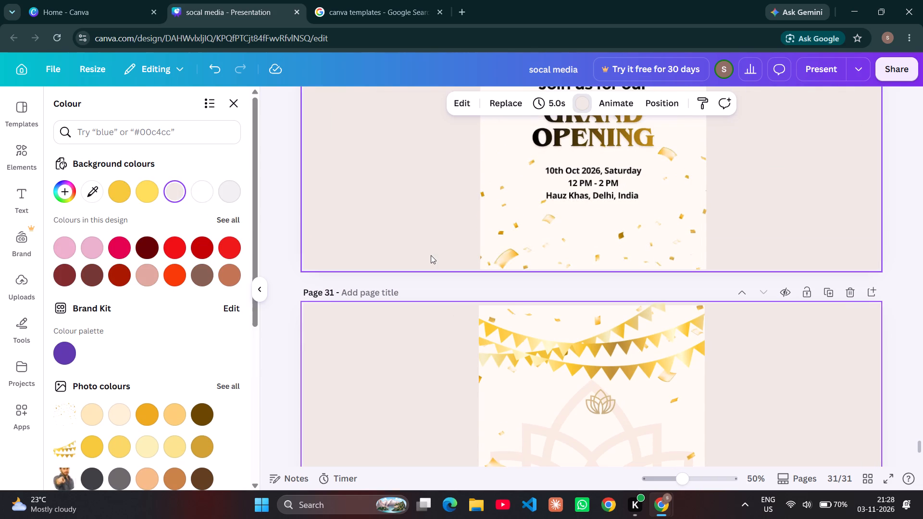
pyautogui.click(131, 137)
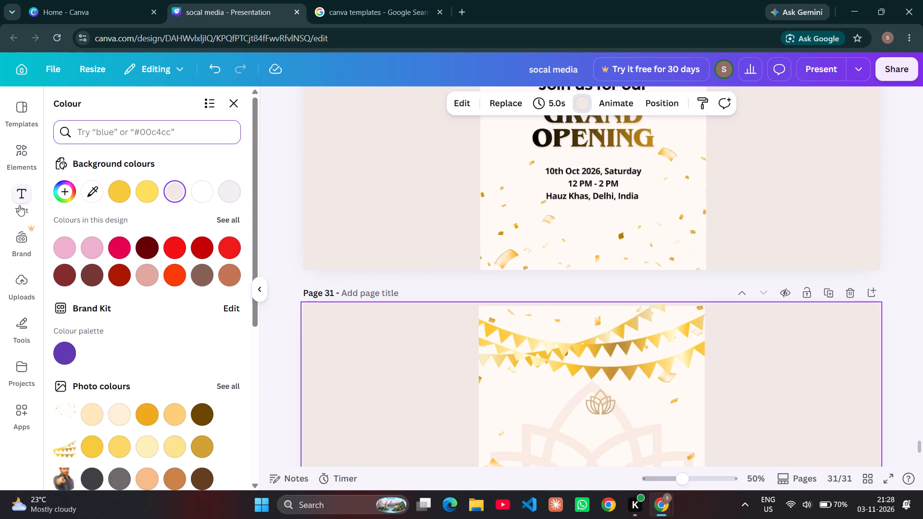
pyautogui.click(19, 205)
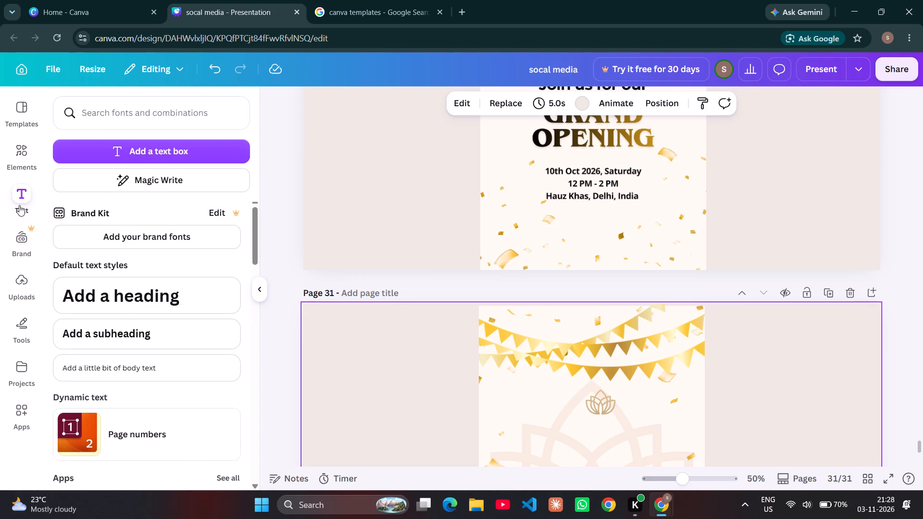
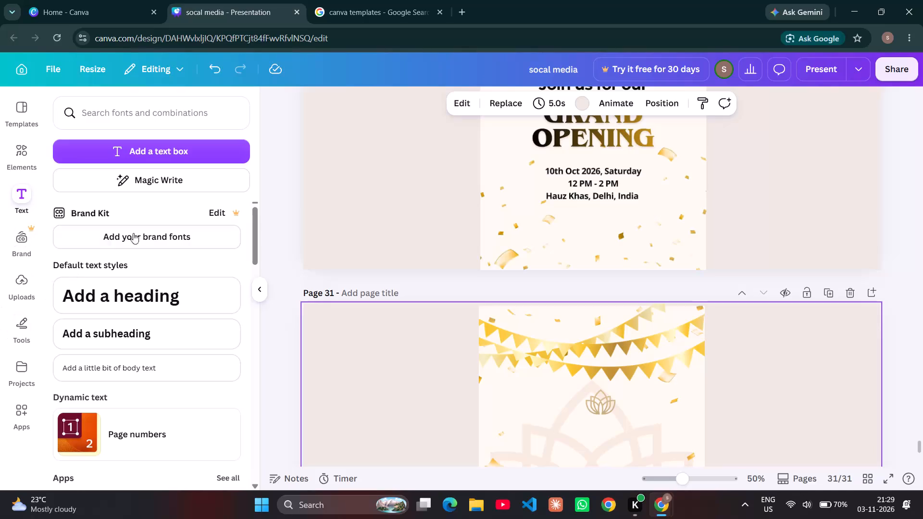
# Add a text box to page 31's invitation and enter "grand" in it.
pyautogui.scroll(-1, 303, 305)
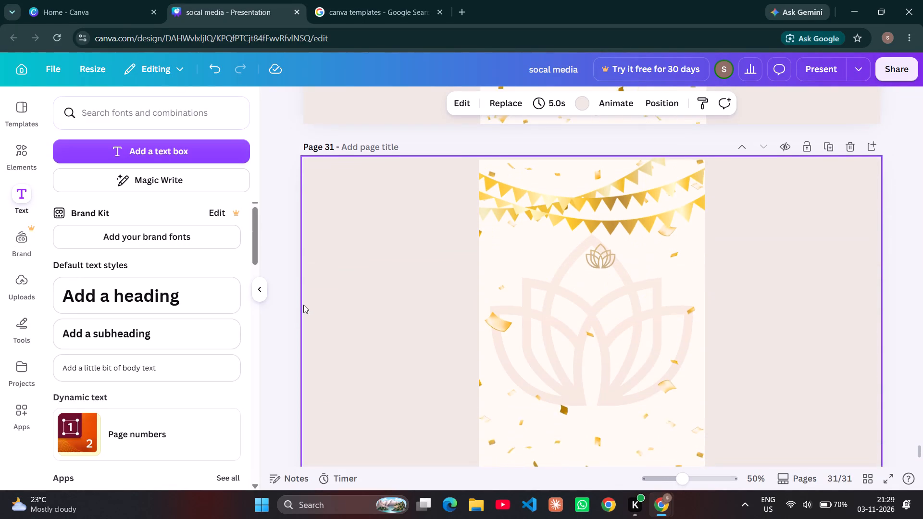
pyautogui.scroll(-1, 303, 305)
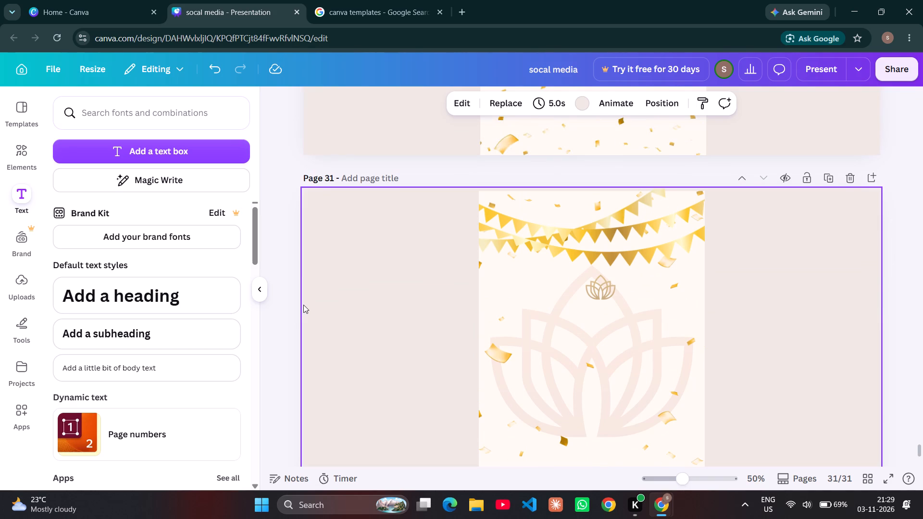
pyautogui.click(157, 145)
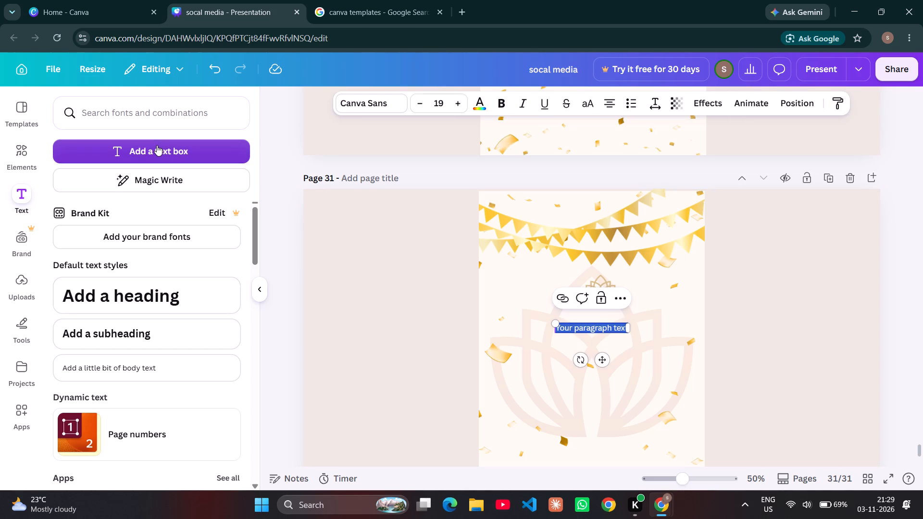
pyautogui.write('gr')
pyautogui.press('a')
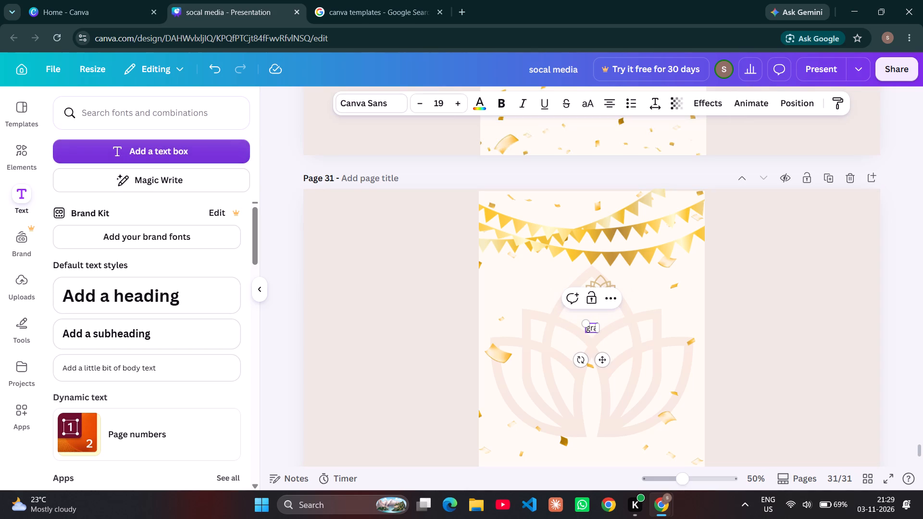
pyautogui.write('nd')
pyautogui.scroll(3, 157, 145)
pyautogui.hscroll(1, 362, 222)
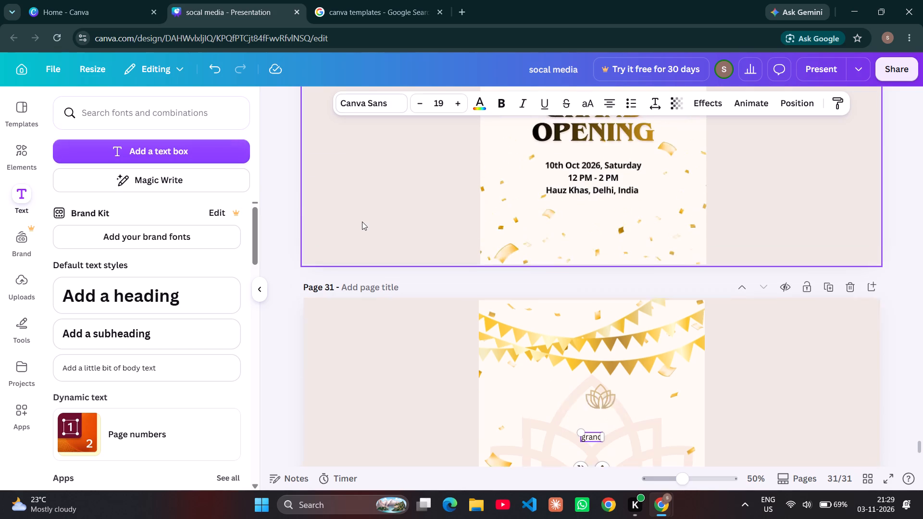
pyautogui.hscroll(1, 362, 222)
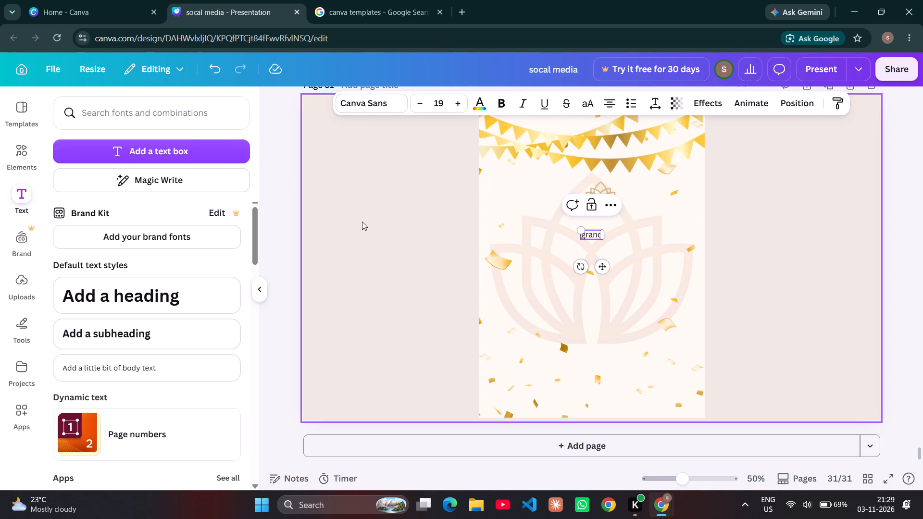
# Replace the text with "GRAND OPENING" in uppercase, with each word on its own line.
pyautogui.hotkey('ctrl', 'a')
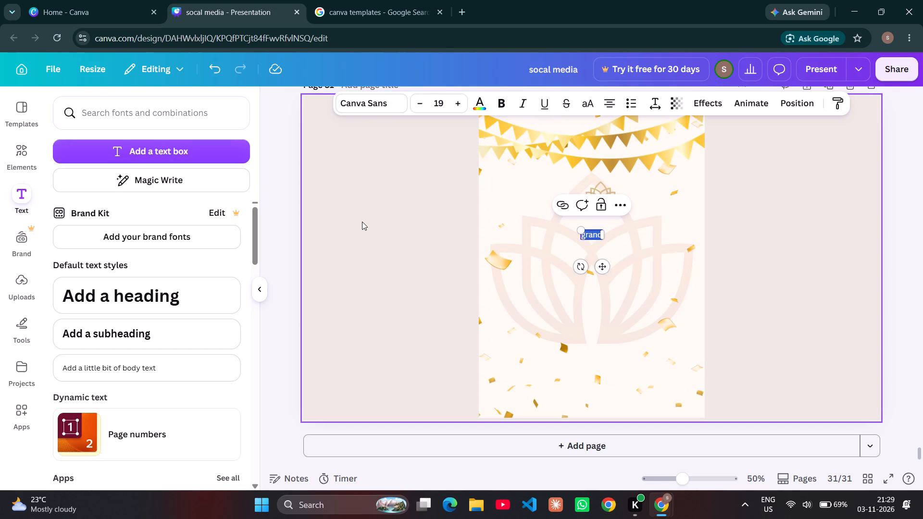
pyautogui.hotkey('ctrl', 'BackSpace')
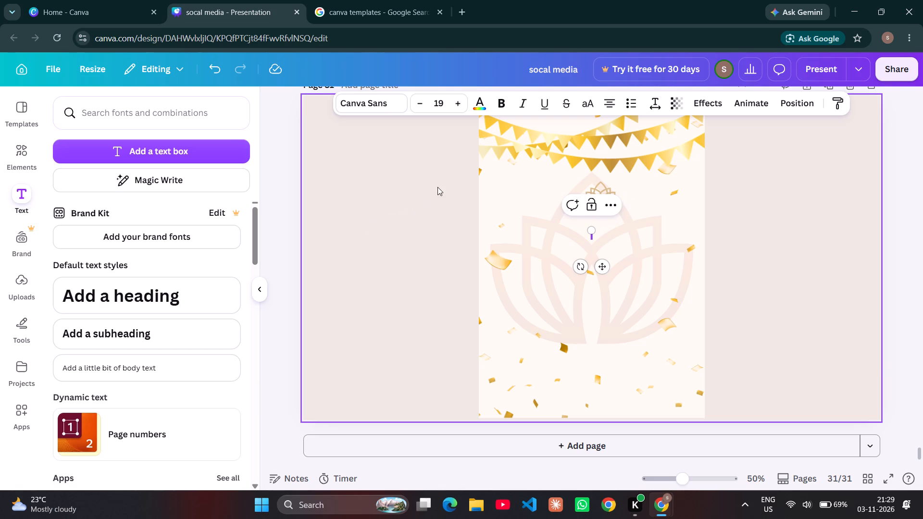
pyautogui.click(583, 99)
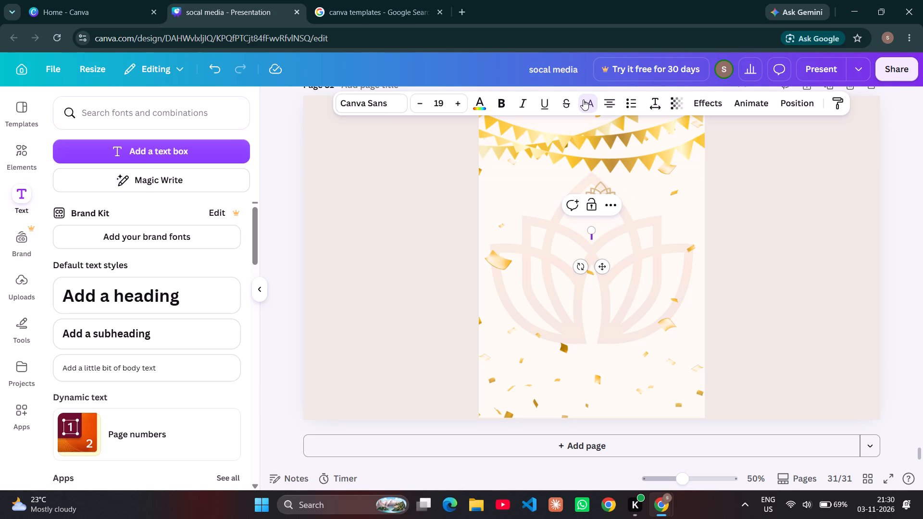
pyautogui.write('gr')
pyautogui.write('an')
pyautogui.press('d')
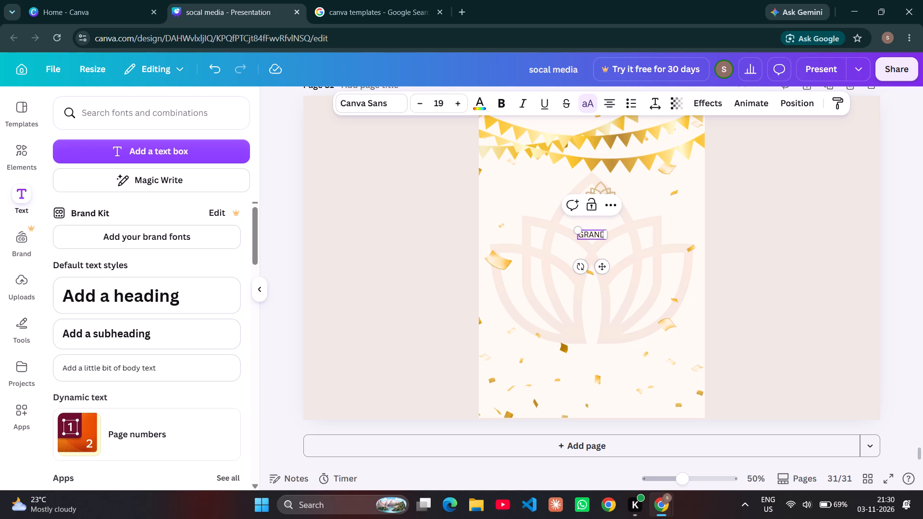
pyautogui.hotkey('shift', 'Return')
pyautogui.write('op')
pyautogui.write('nin')
pyautogui.press('g')
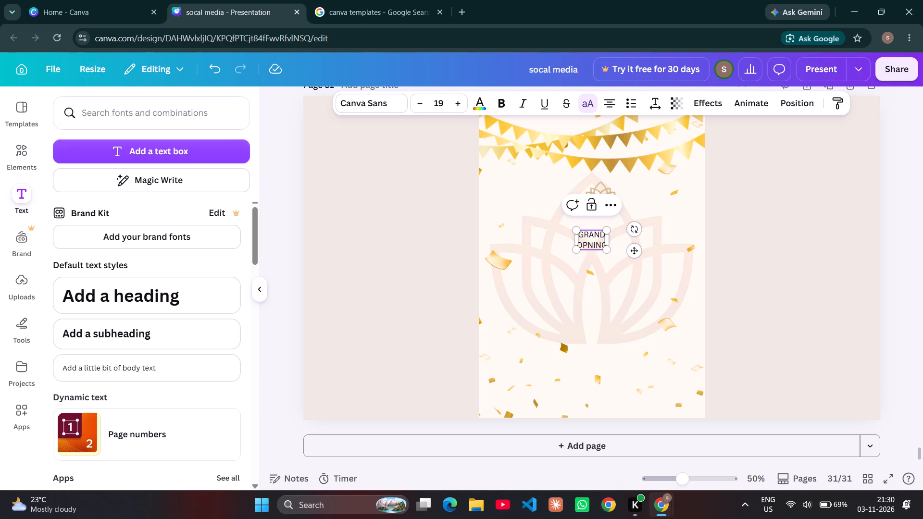
pyautogui.press('Left')
pyautogui.press('Left')
pyautogui.press('Left')
pyautogui.press('Left')
pyautogui.press('e')
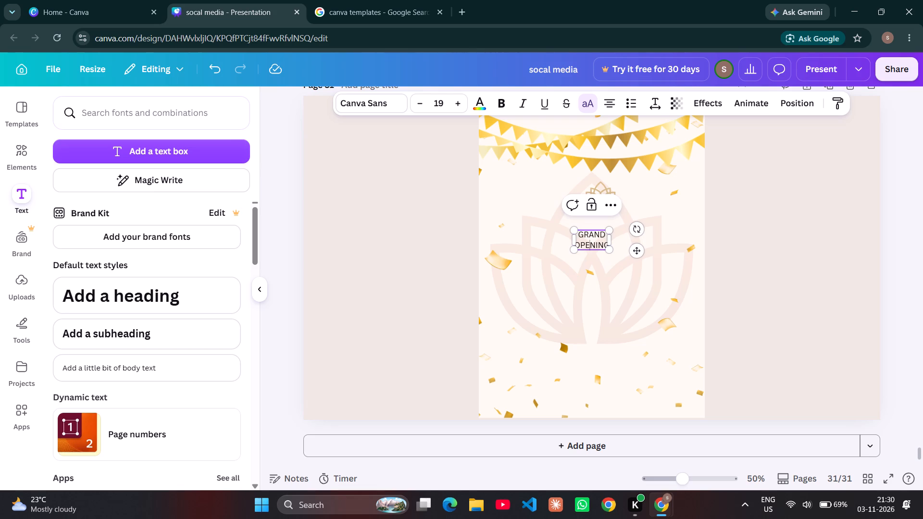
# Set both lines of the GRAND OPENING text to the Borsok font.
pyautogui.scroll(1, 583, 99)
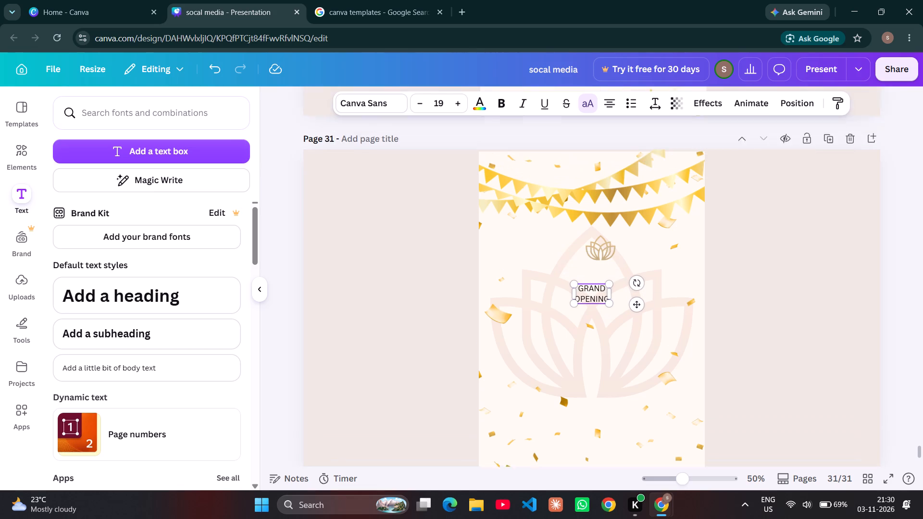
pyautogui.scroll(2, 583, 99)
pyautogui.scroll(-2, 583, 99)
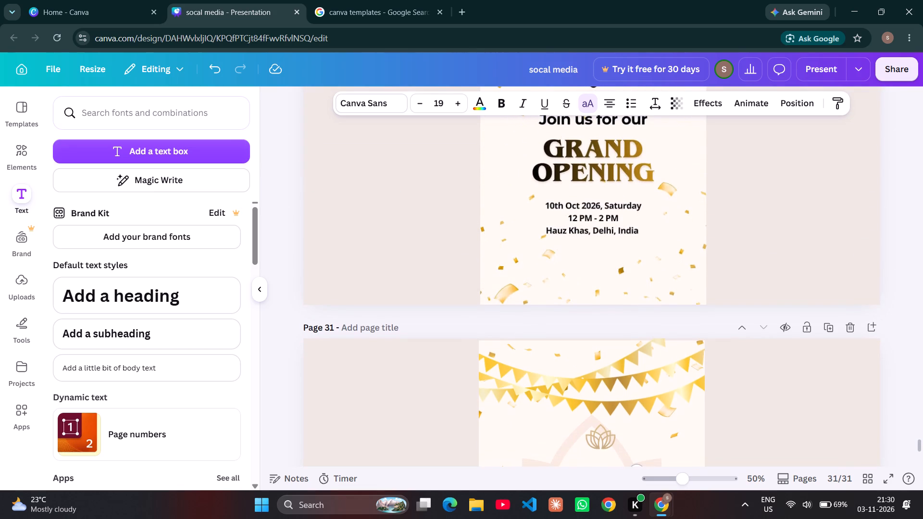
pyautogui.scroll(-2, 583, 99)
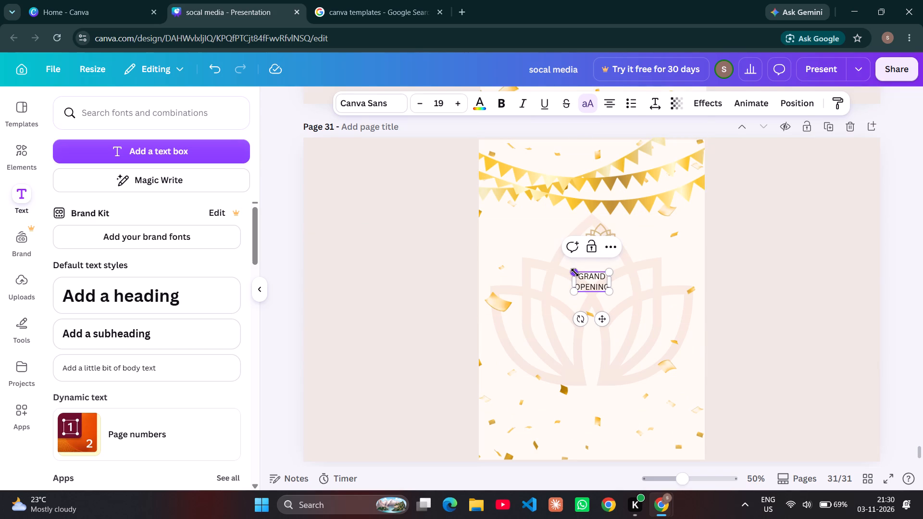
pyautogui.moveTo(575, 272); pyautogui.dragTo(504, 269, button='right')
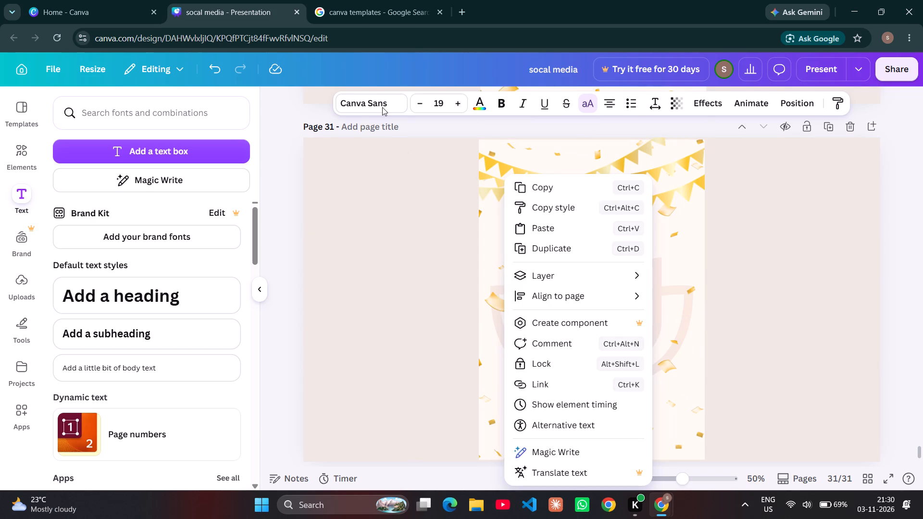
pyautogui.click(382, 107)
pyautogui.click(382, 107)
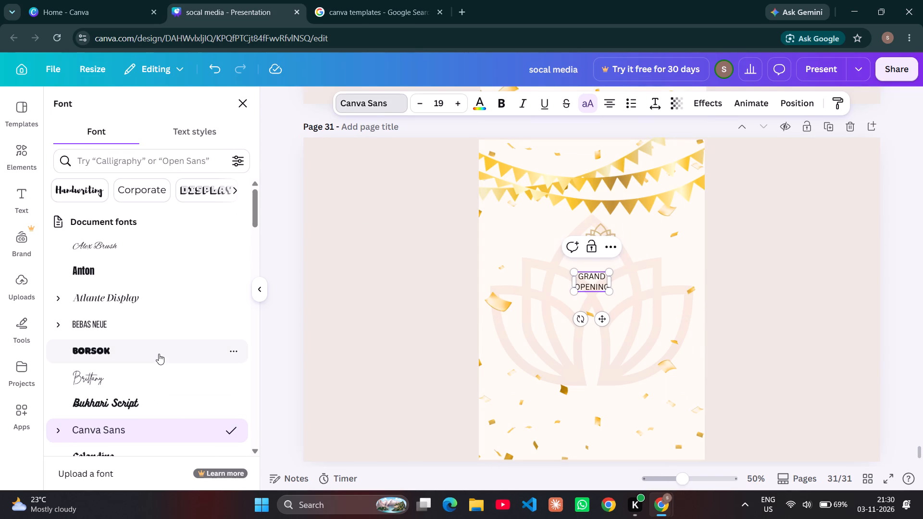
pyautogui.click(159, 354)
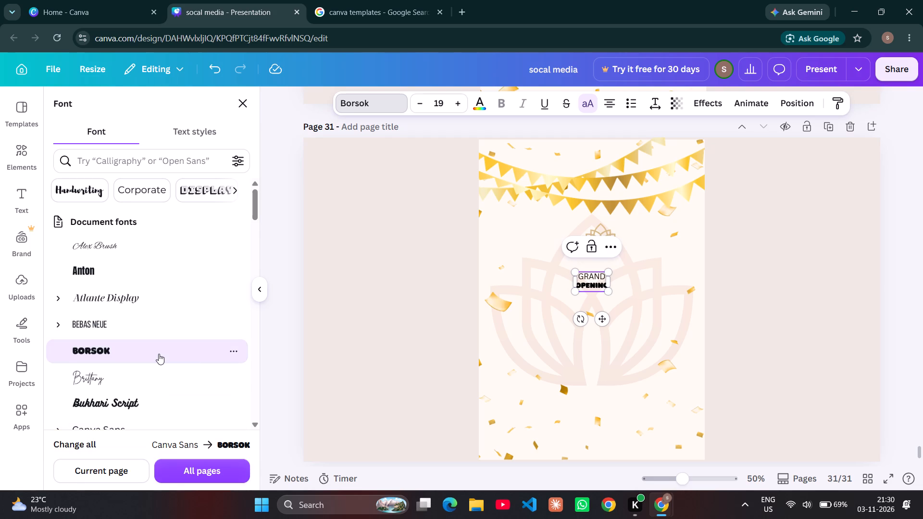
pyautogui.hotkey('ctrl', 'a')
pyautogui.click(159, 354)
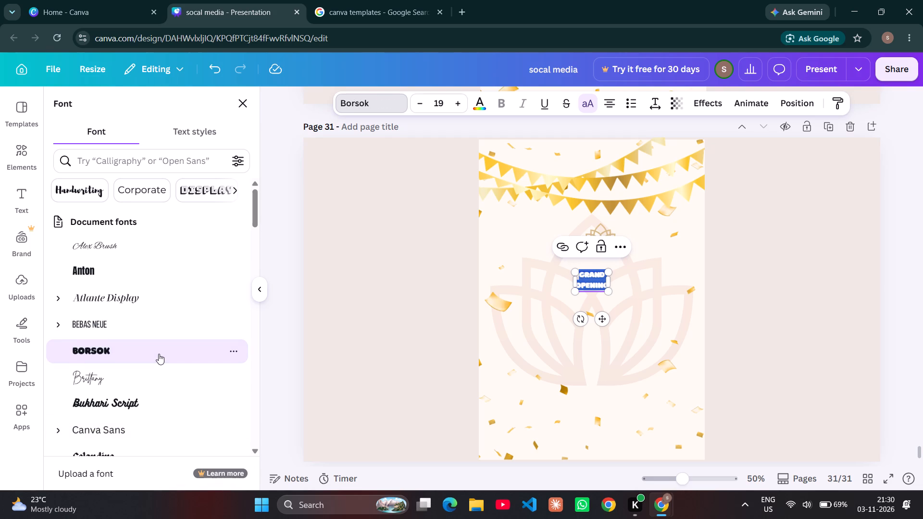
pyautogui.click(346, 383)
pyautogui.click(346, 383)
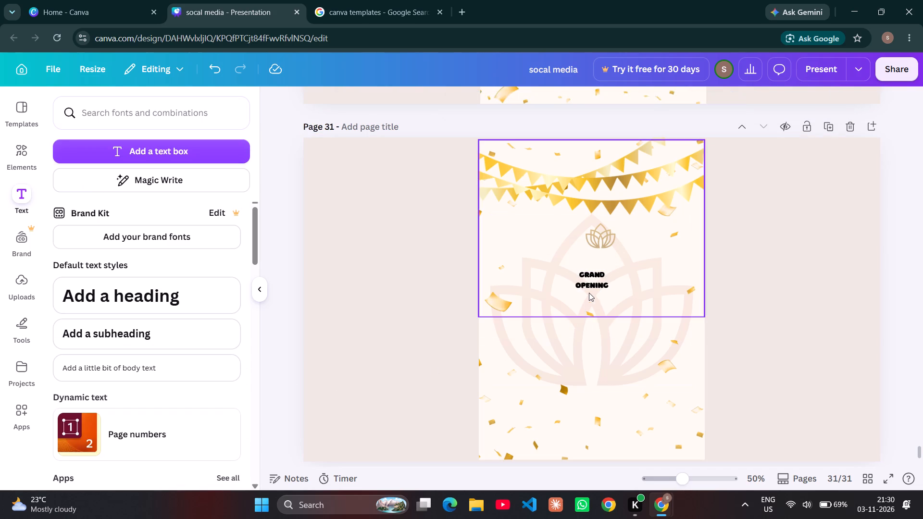
# Change the GRAND OPENING text's font to Foda Display.
pyautogui.click(589, 287)
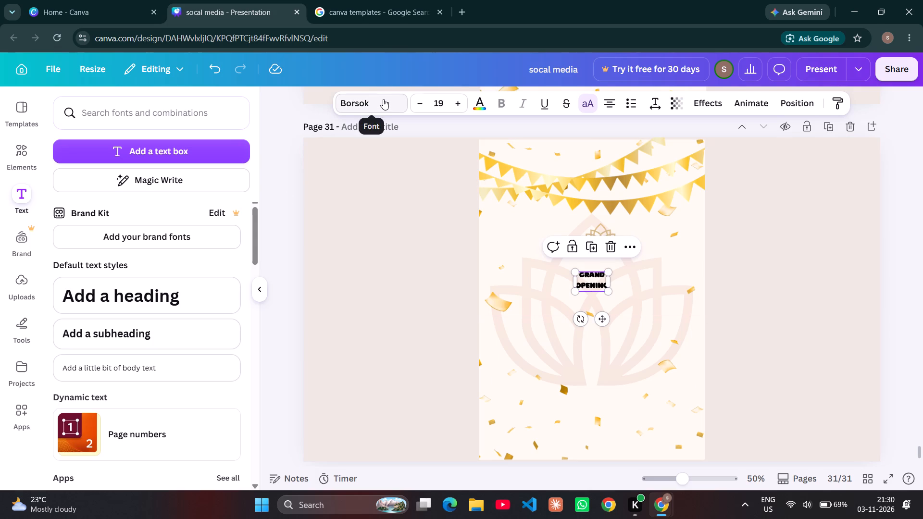
pyautogui.click(383, 99)
pyautogui.scroll(-3, 77, 332)
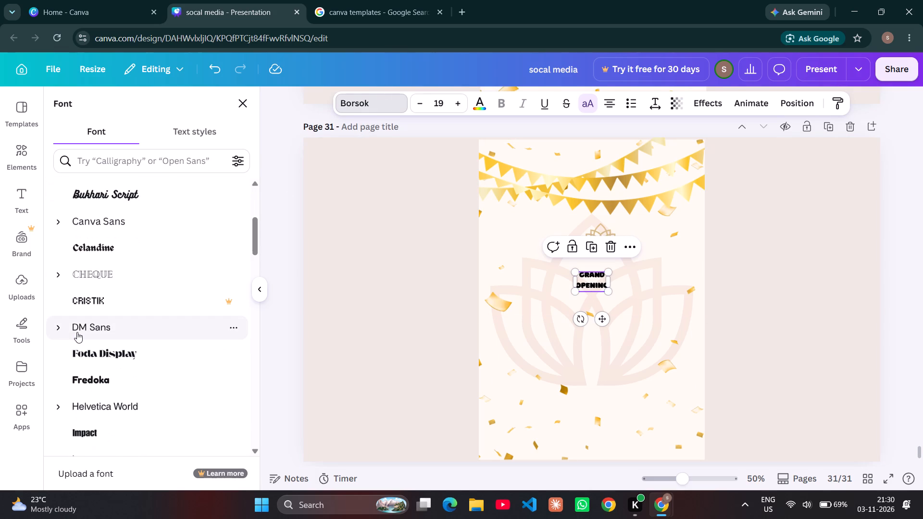
pyautogui.click(111, 356)
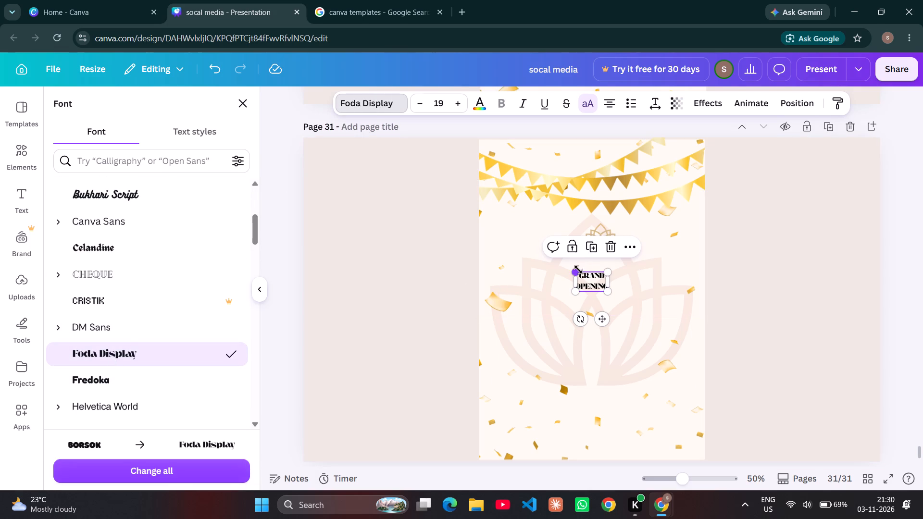
# Enlarge the GRAND OPENING text to about size 57.4 and place it just below the small lotus logo.
pyautogui.moveTo(577, 270); pyautogui.dragTo(499, 253)
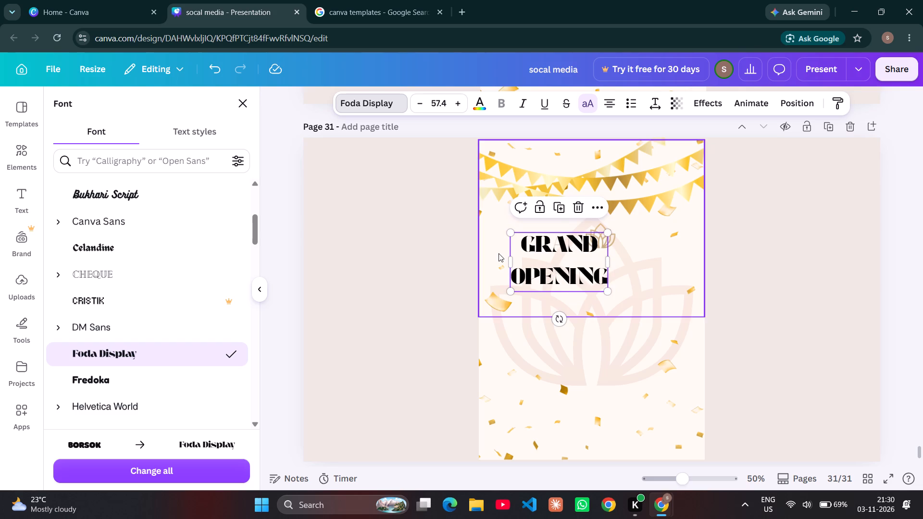
pyautogui.click(417, 281)
pyautogui.click(569, 274)
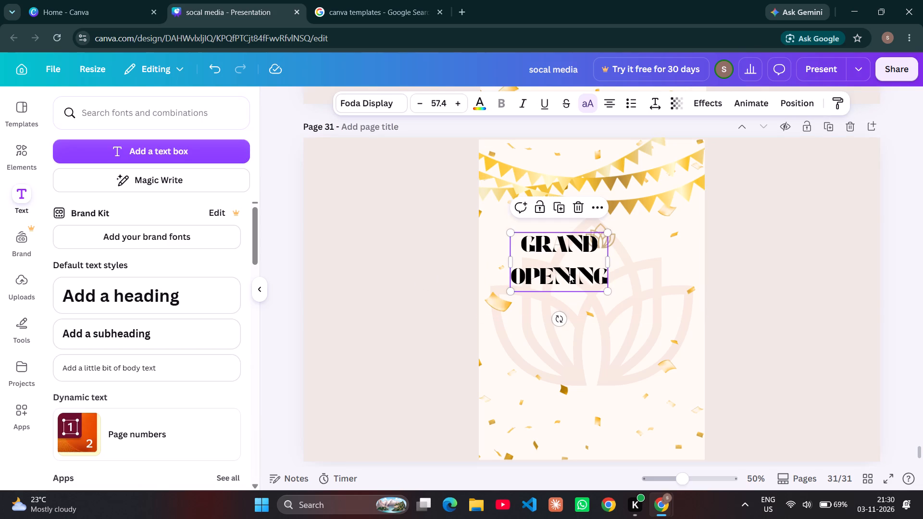
pyautogui.moveTo(569, 274); pyautogui.dragTo(614, 308)
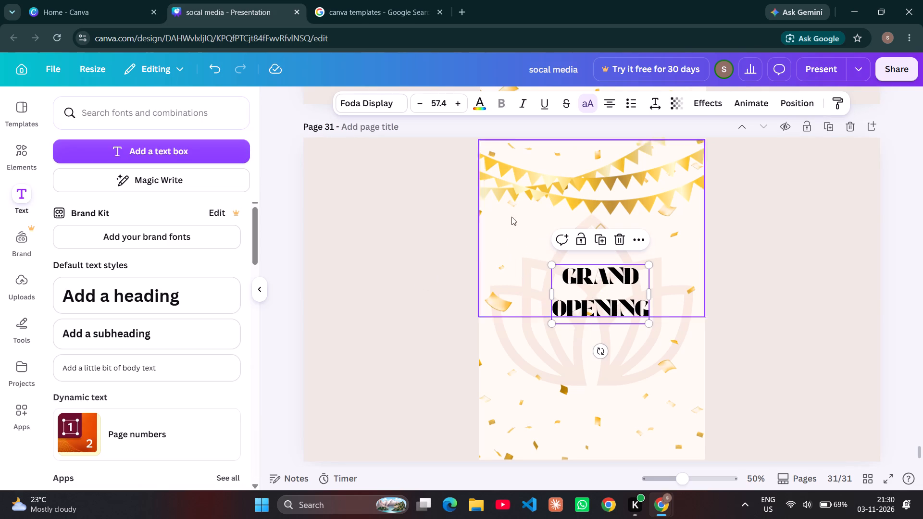
# Apply the default yellow-to-orange gradient to the GRAND OPENING text and compare it with page 30's heading.
pyautogui.click(480, 102)
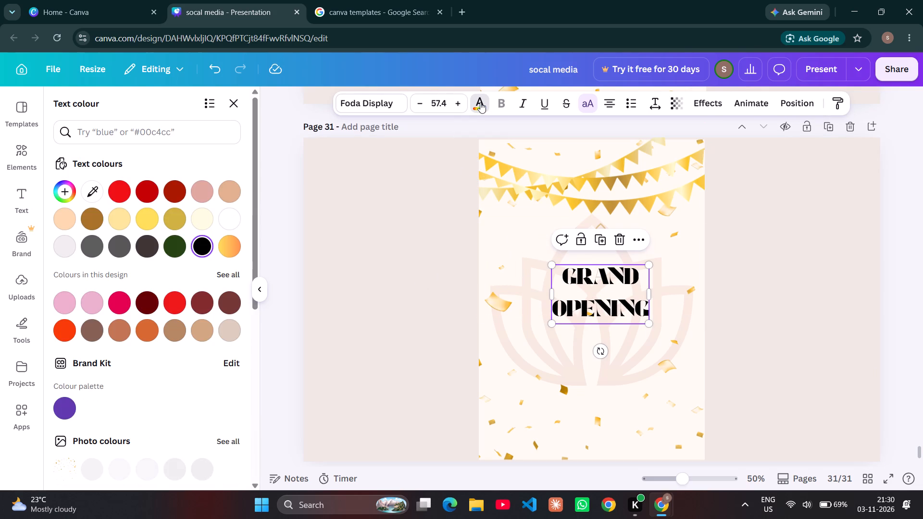
pyautogui.scroll(-6, 98, 356)
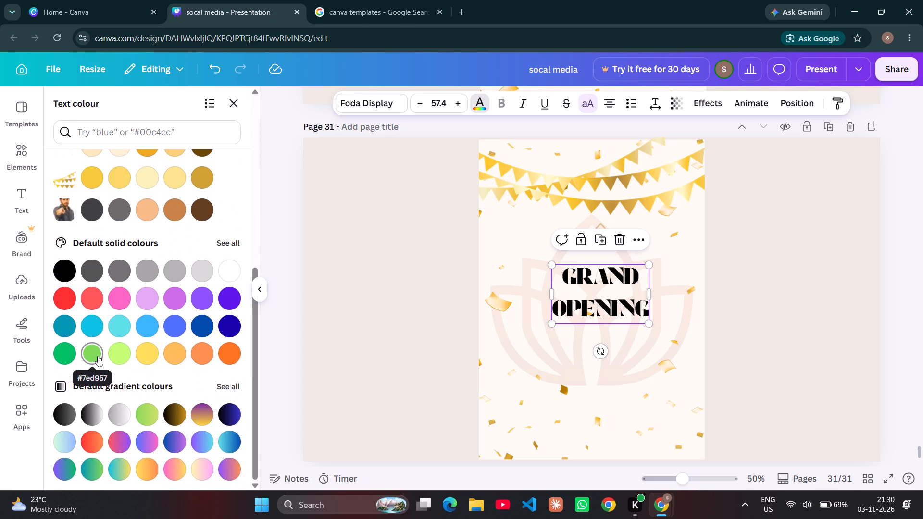
pyautogui.scroll(-3, 98, 356)
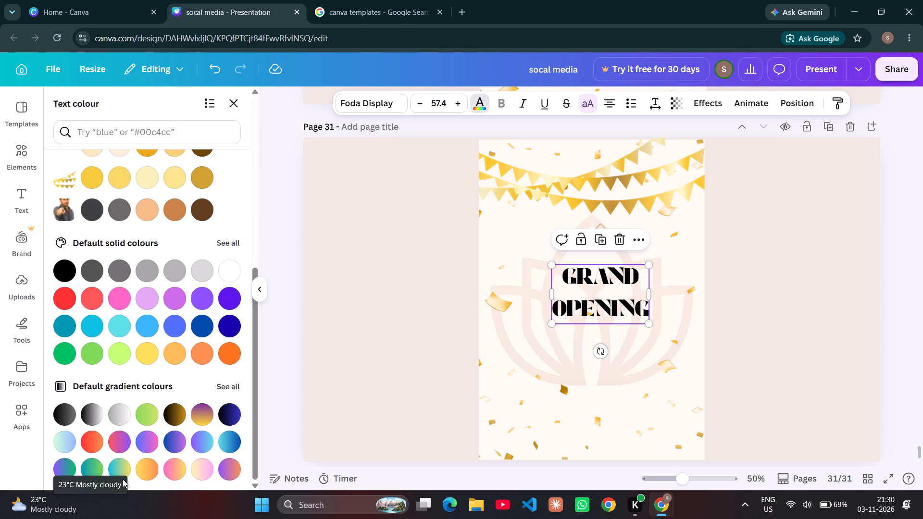
pyautogui.click(147, 473)
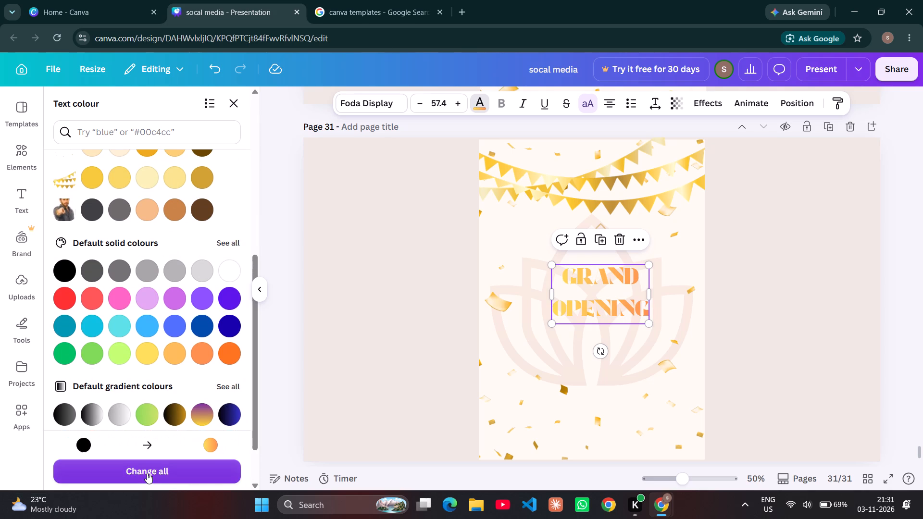
pyautogui.scroll(4, 352, 388)
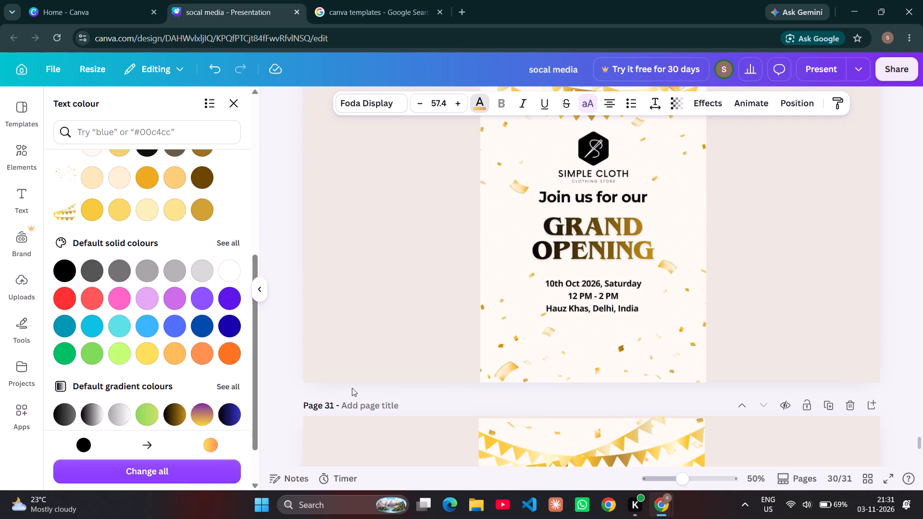
pyautogui.scroll(-5, 352, 388)
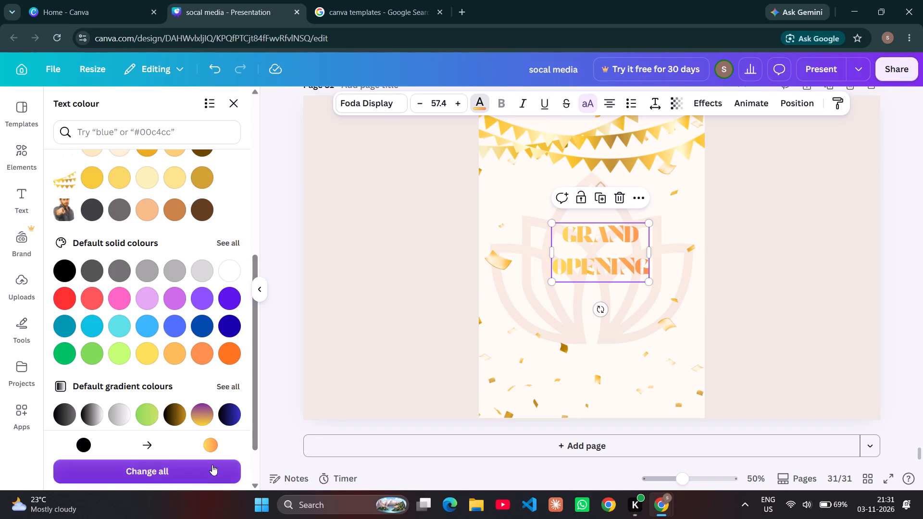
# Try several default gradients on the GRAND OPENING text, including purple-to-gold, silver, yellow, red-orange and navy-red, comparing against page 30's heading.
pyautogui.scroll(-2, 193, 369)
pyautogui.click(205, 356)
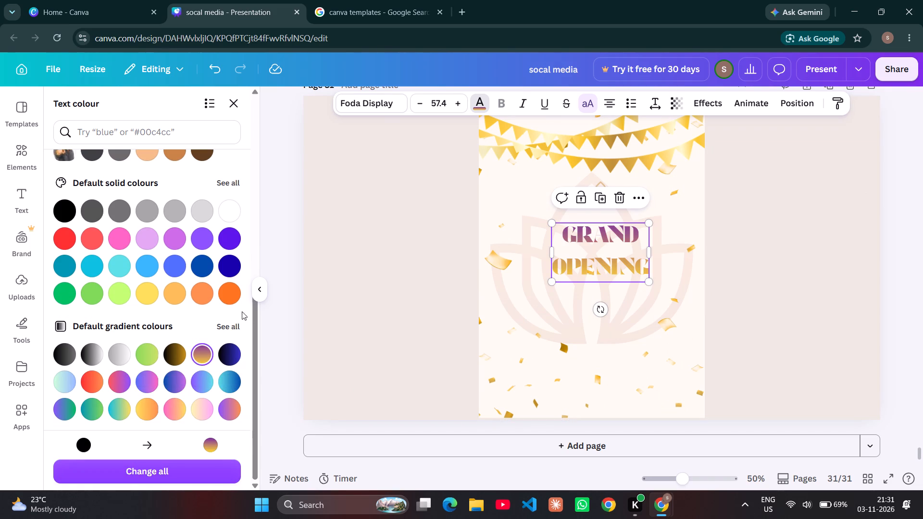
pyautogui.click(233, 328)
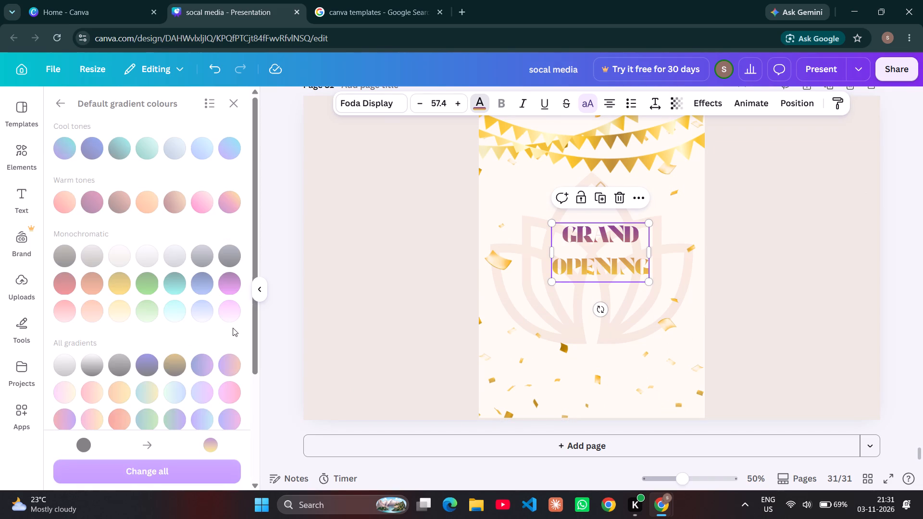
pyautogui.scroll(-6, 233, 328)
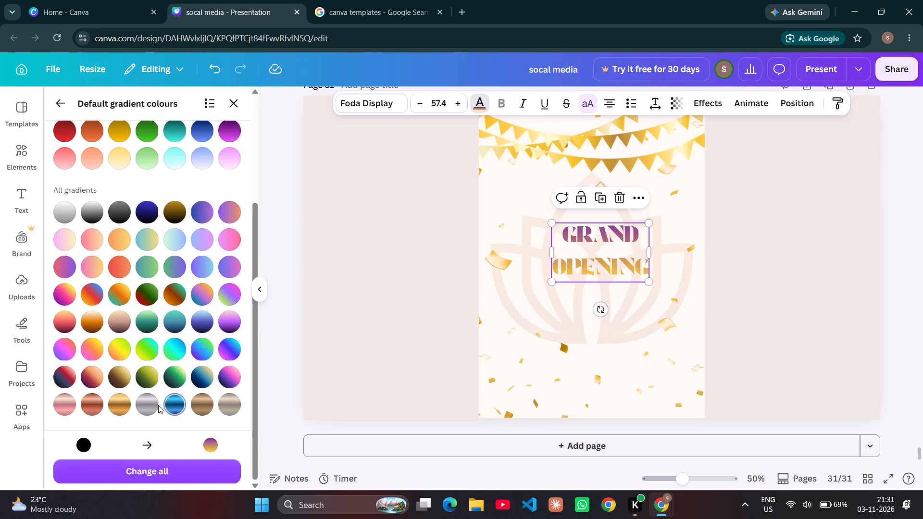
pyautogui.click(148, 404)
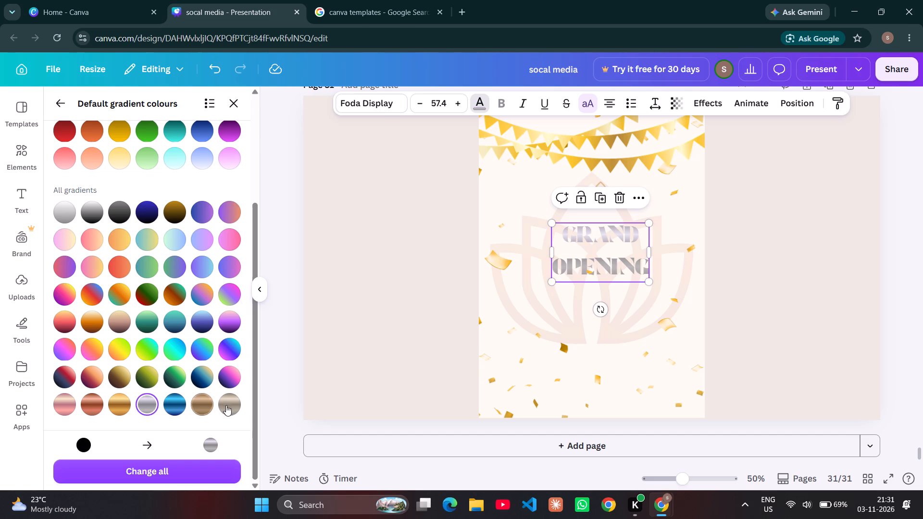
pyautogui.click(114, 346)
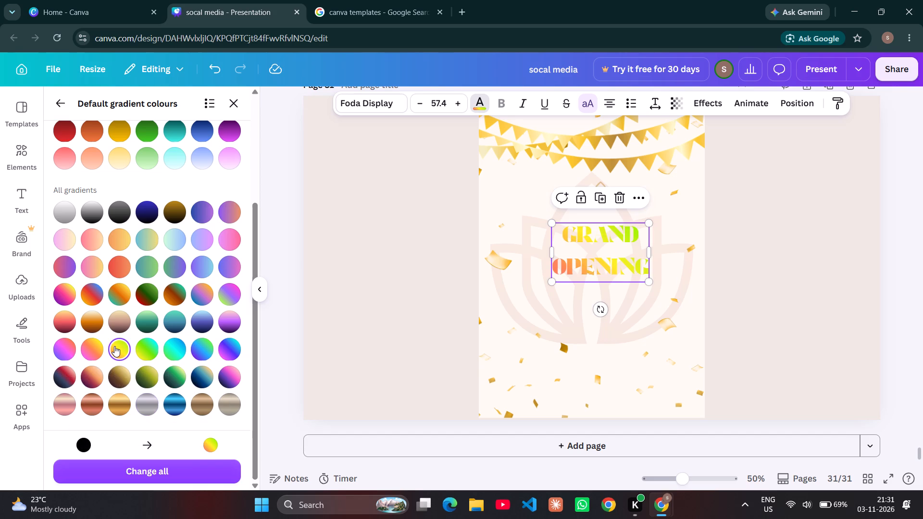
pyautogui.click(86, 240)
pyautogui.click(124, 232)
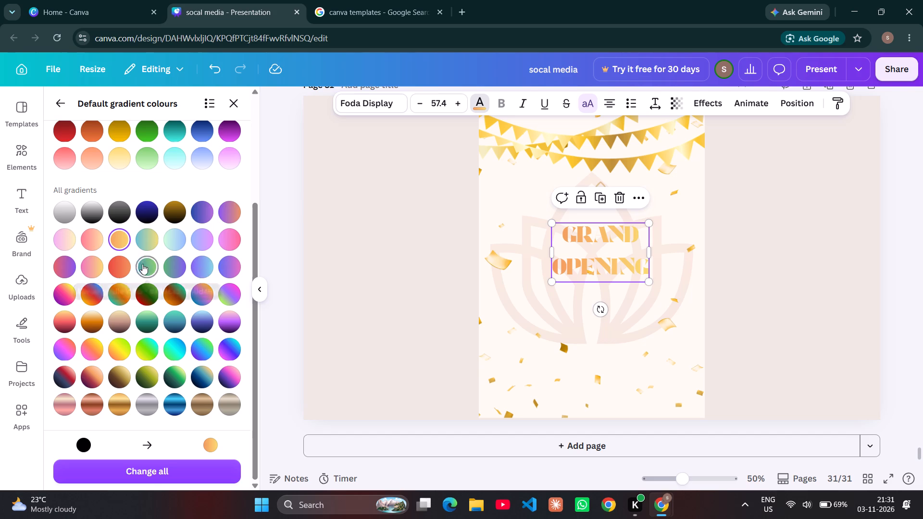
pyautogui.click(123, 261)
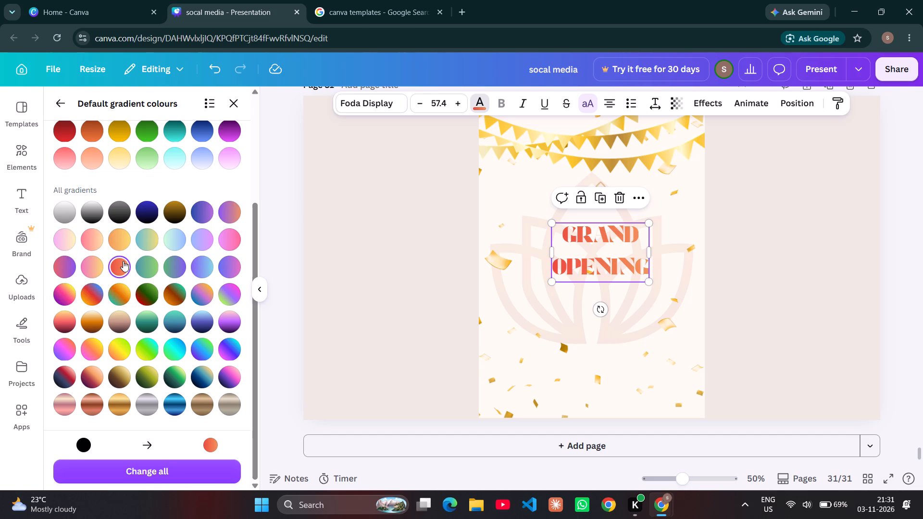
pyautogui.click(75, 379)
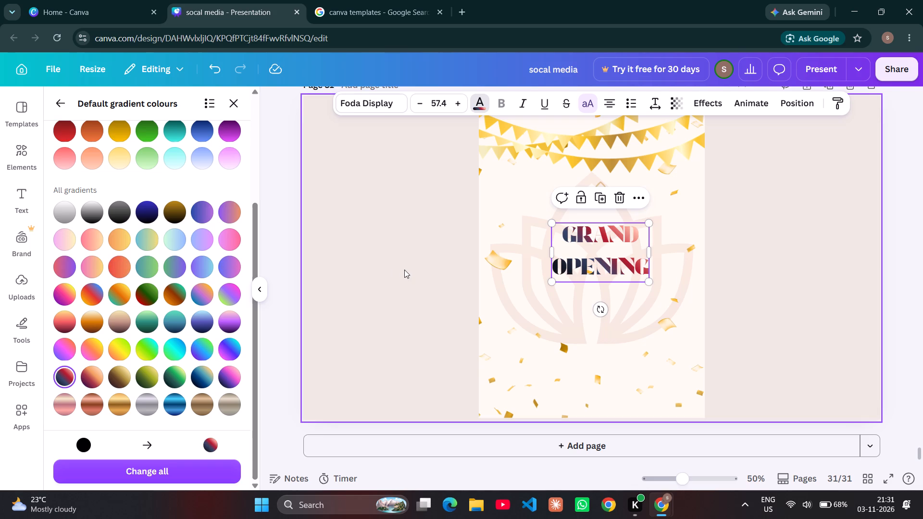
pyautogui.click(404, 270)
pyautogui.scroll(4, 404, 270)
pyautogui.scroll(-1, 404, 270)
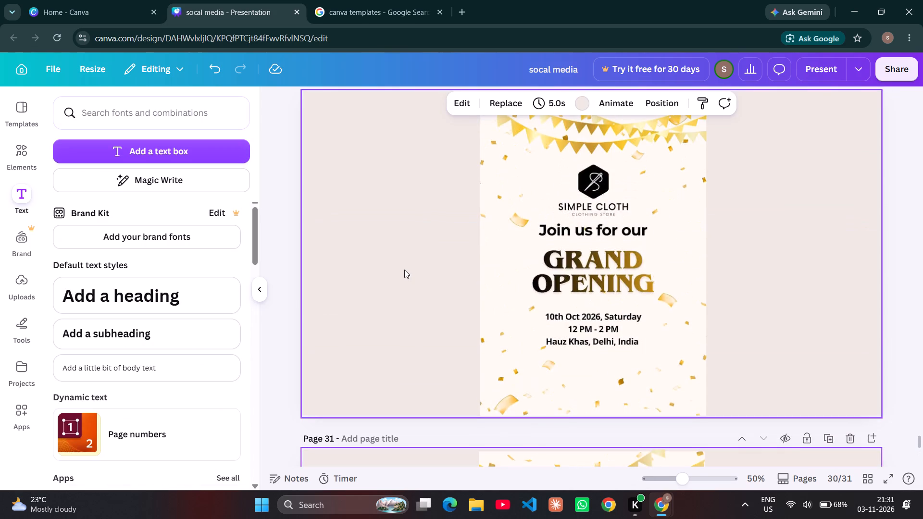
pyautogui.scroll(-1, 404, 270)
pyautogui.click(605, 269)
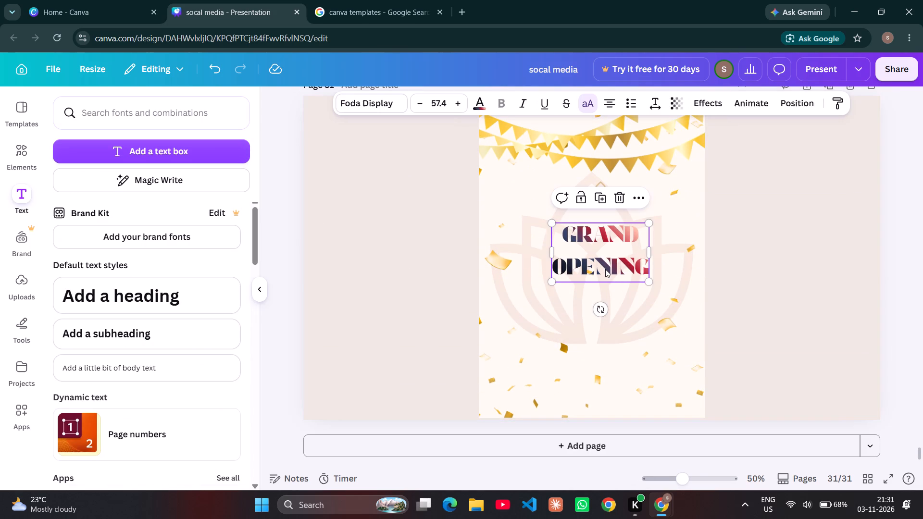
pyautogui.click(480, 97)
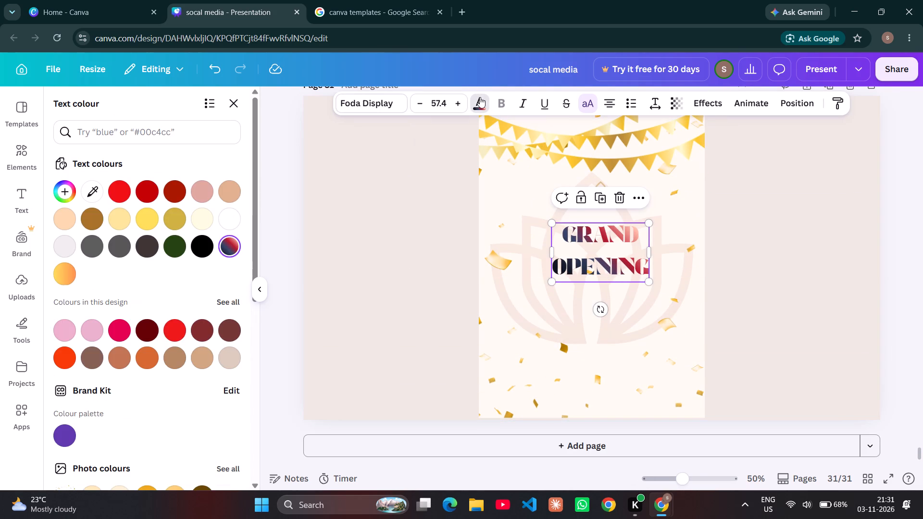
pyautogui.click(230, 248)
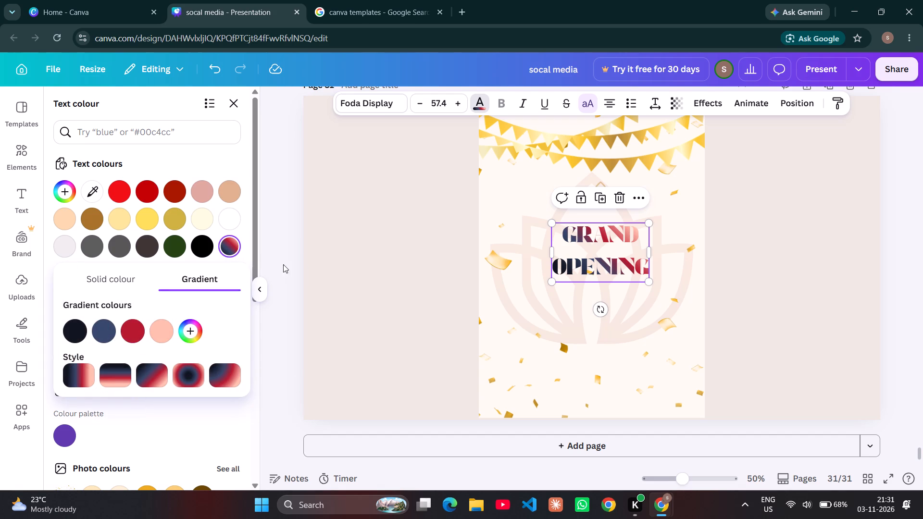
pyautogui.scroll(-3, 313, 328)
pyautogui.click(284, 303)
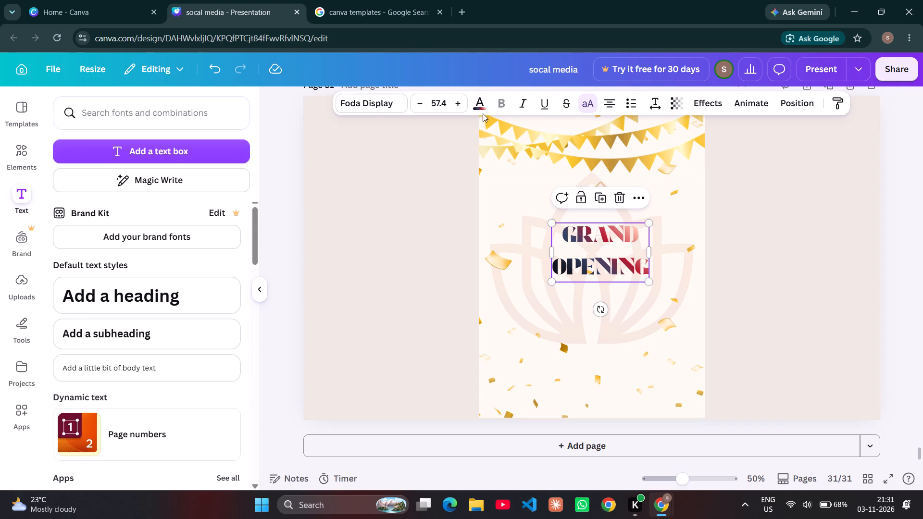
# Apply the default orange-to-yellow linear gradient (#f19a5c, #f9db6f) to the GRAND OPENING text on page 31.
pyautogui.click(479, 111)
pyautogui.scroll(-6, 118, 375)
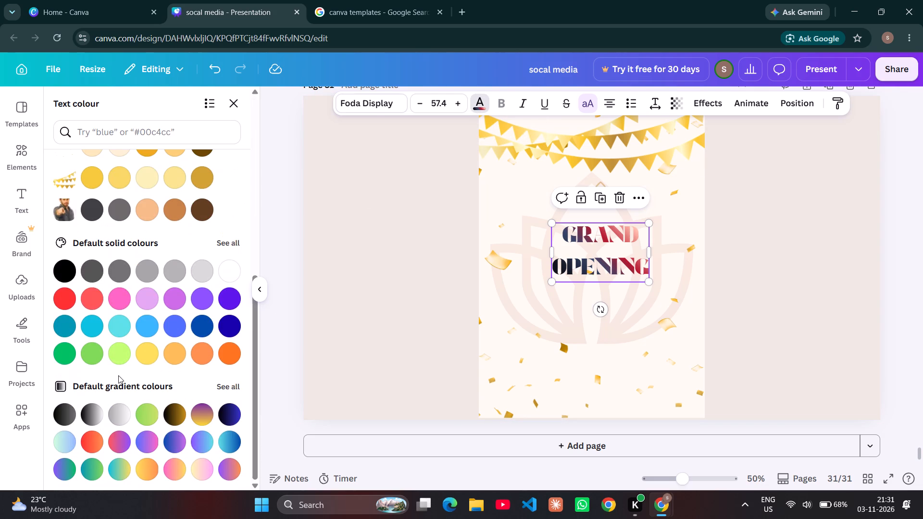
pyautogui.click(235, 385)
pyautogui.click(126, 387)
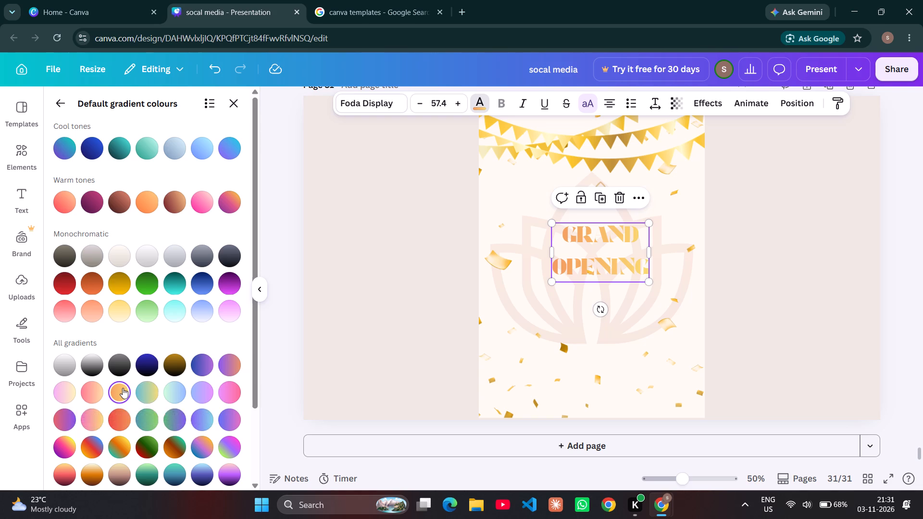
pyautogui.scroll(7, 196, 268)
pyautogui.click(233, 102)
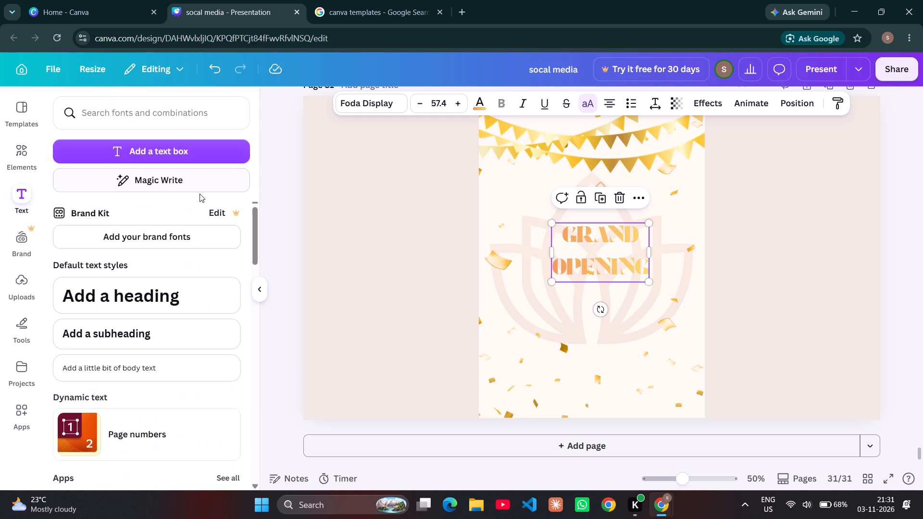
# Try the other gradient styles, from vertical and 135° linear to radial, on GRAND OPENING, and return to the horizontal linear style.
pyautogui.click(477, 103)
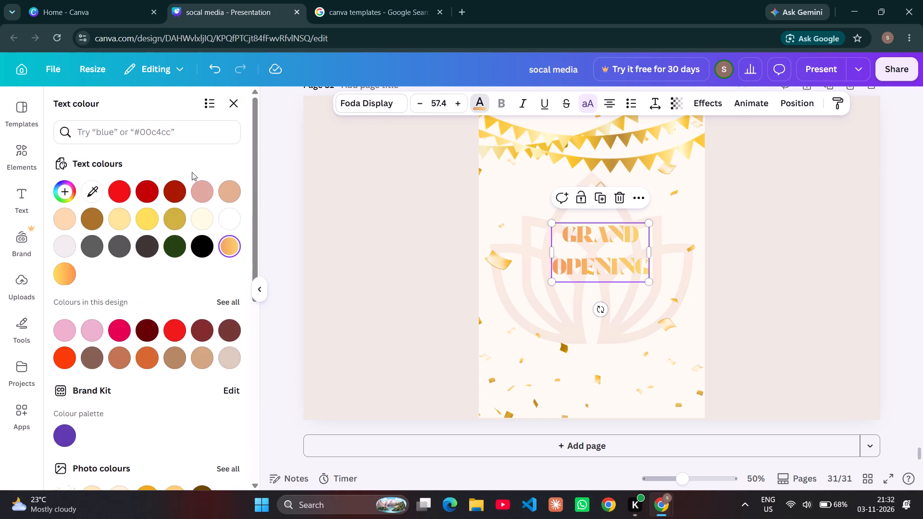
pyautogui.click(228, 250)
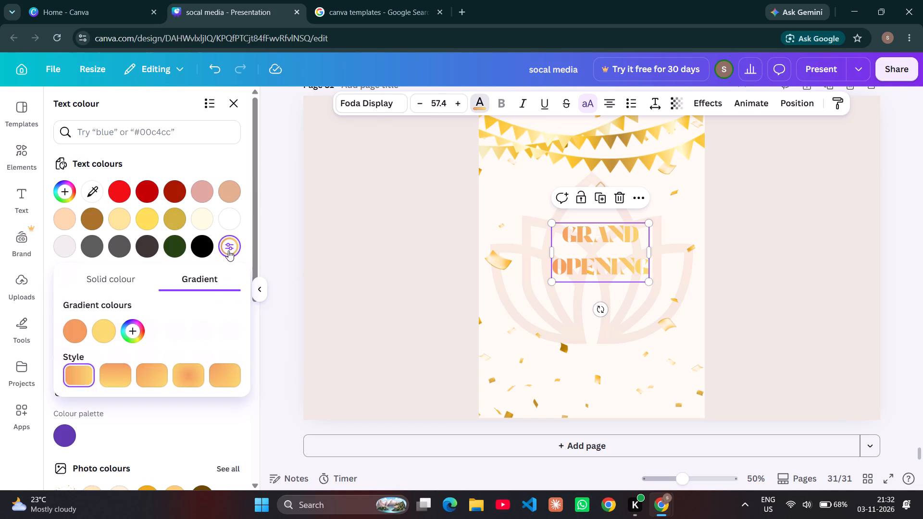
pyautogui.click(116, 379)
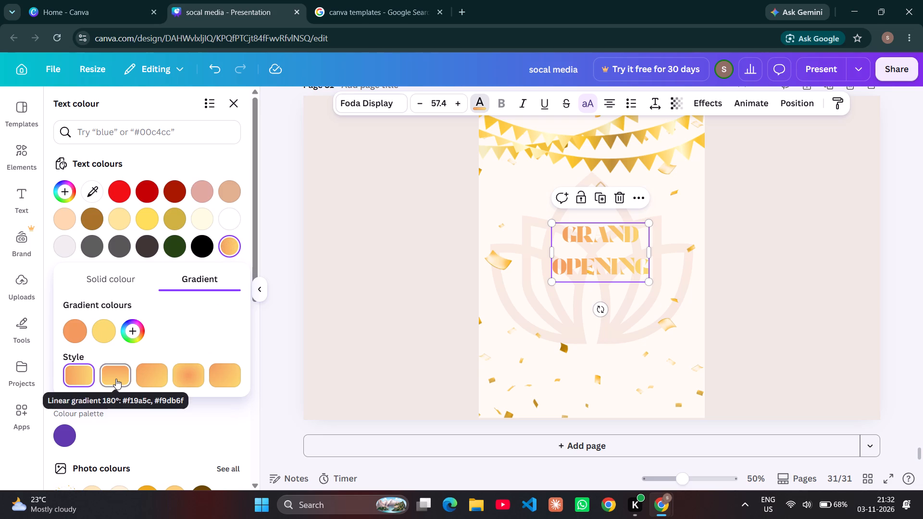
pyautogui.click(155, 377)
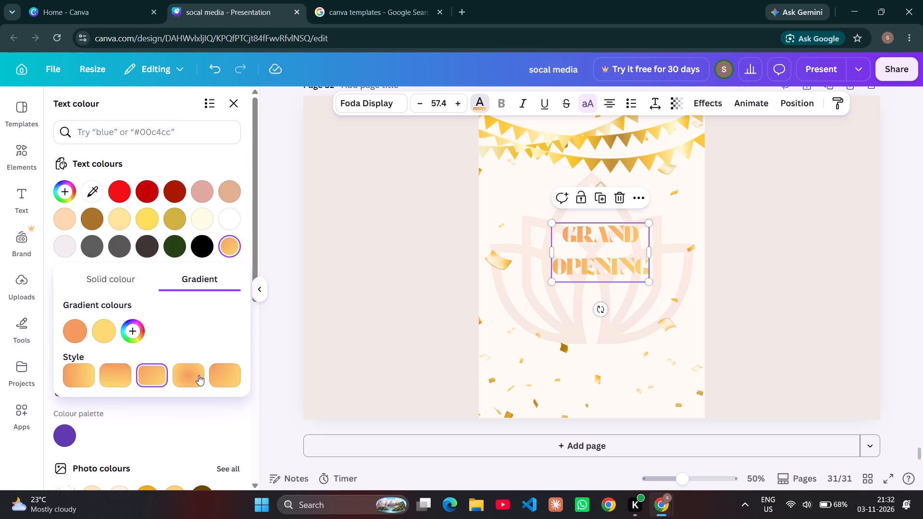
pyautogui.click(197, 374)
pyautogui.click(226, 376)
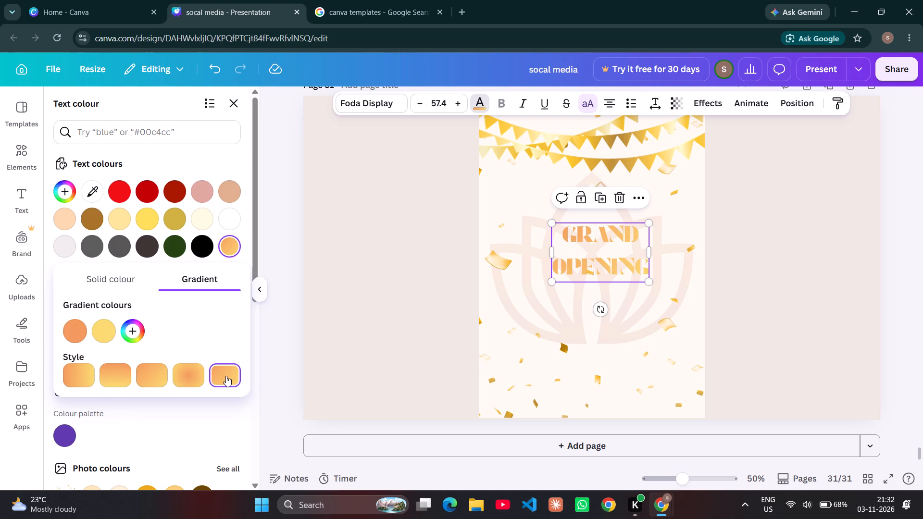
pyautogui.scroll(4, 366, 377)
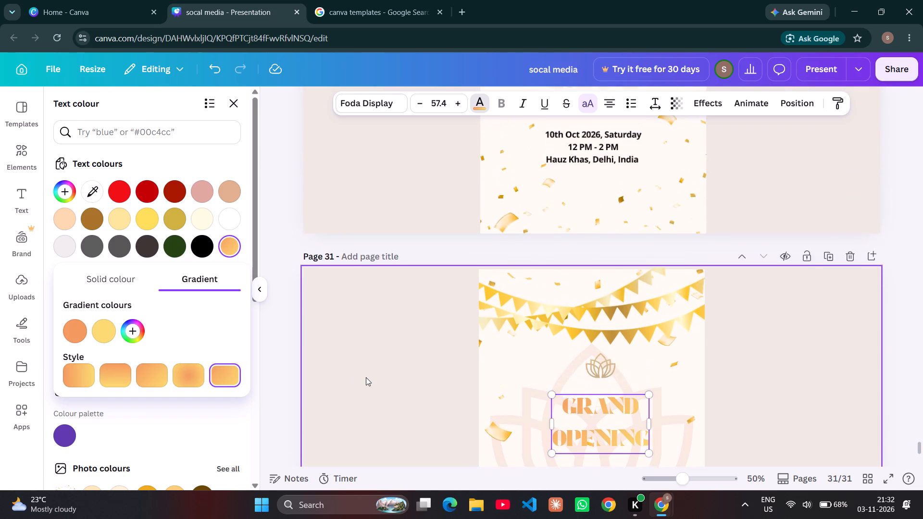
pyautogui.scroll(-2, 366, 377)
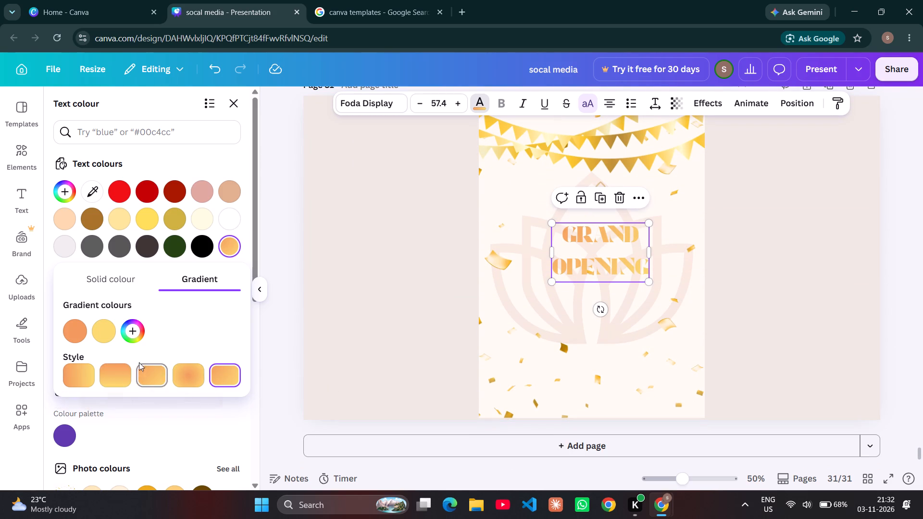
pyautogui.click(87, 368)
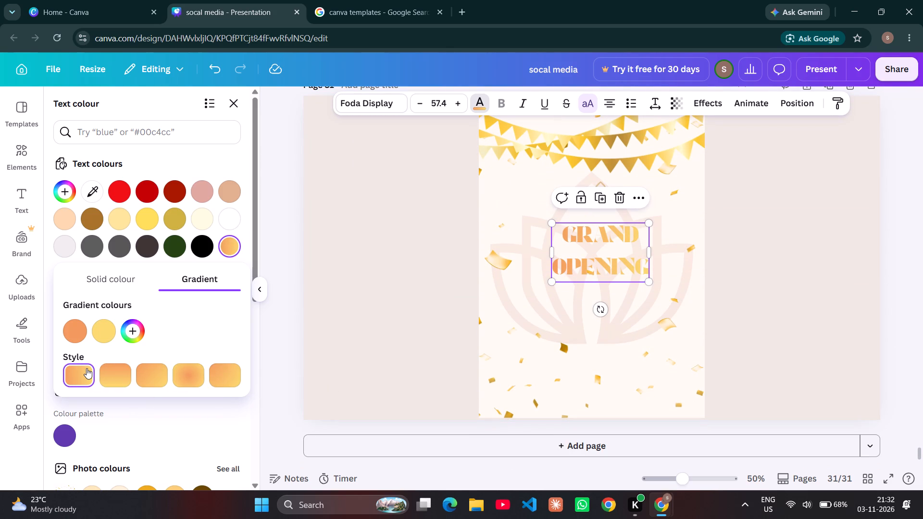
# Change the GRAND OPENING gradient's orange colour to very dark brown #221308, comparing the shade with page 30's heading.
pyautogui.click(74, 324)
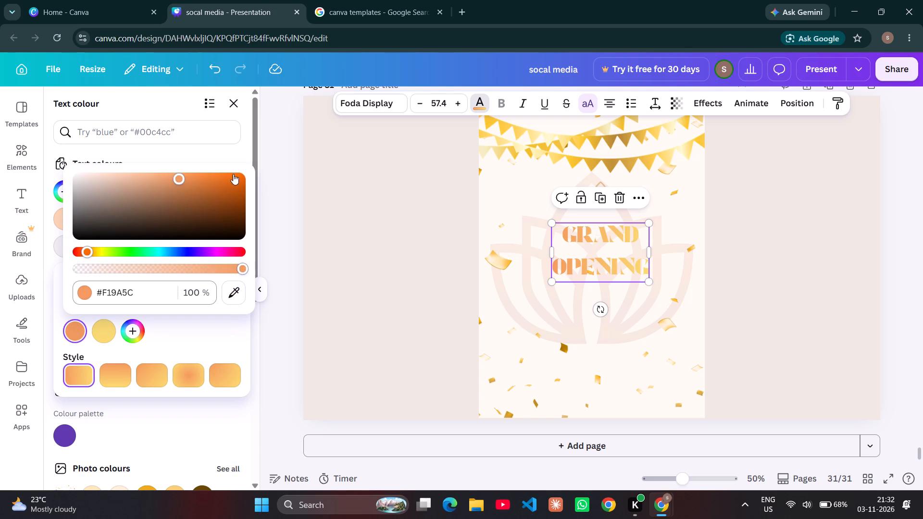
pyautogui.click(219, 194)
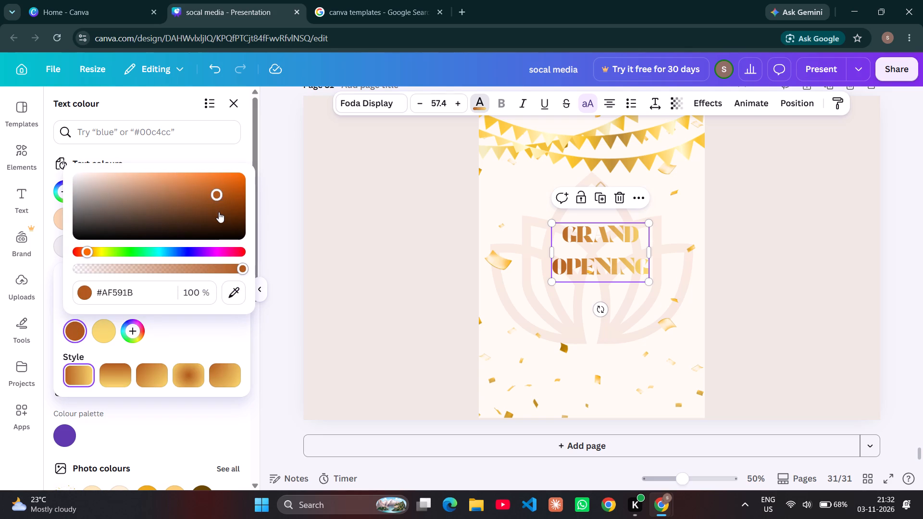
pyautogui.click(219, 212)
pyautogui.click(228, 221)
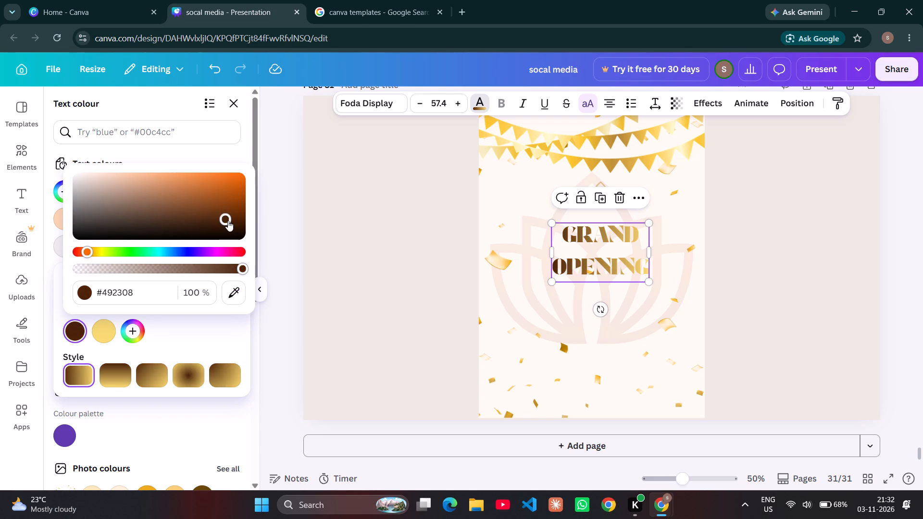
pyautogui.click(217, 200)
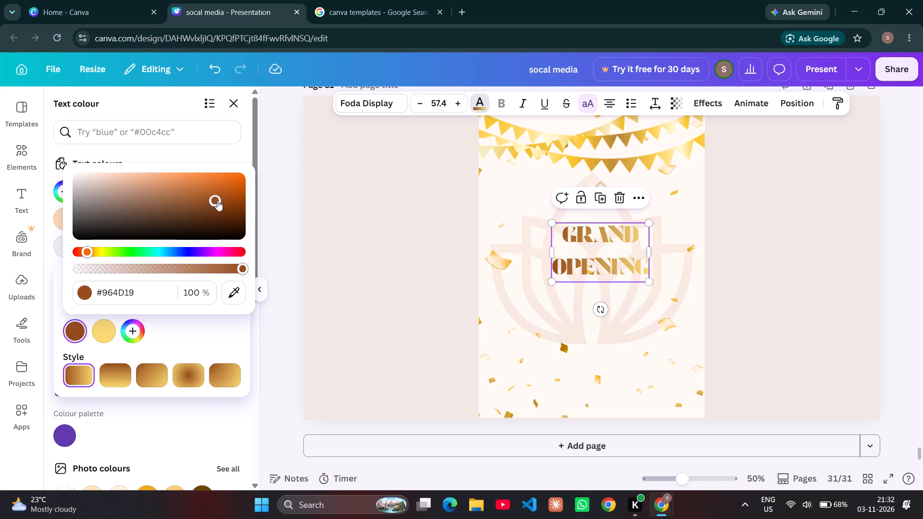
pyautogui.moveTo(217, 200); pyautogui.dragTo(225, 214)
pyautogui.scroll(1, 348, 230)
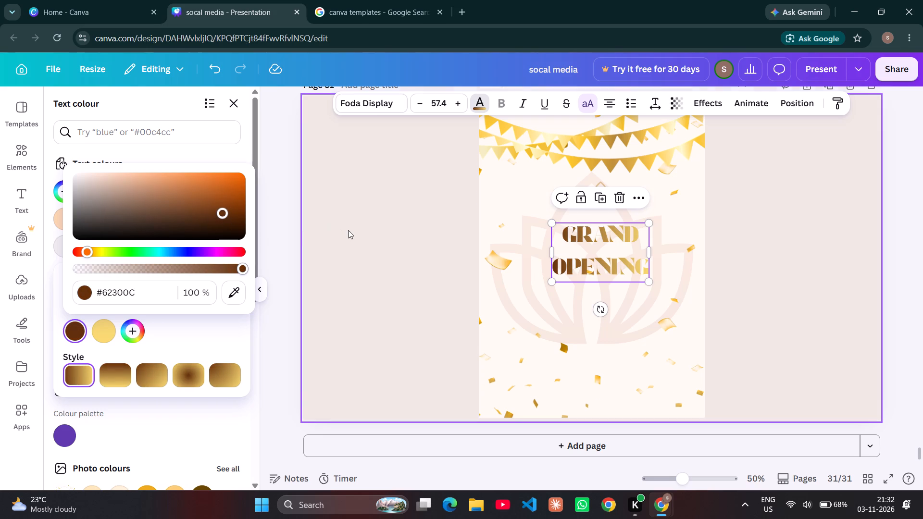
pyautogui.scroll(3, 348, 230)
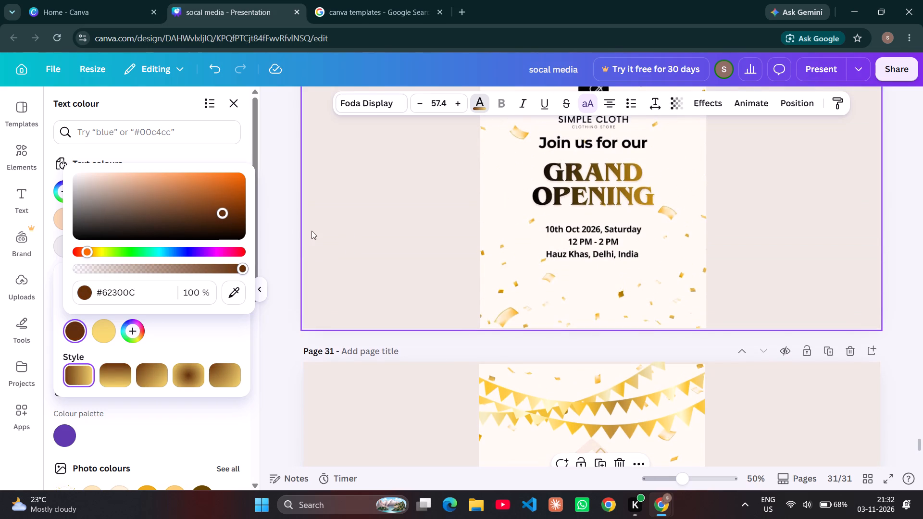
pyautogui.click(204, 231)
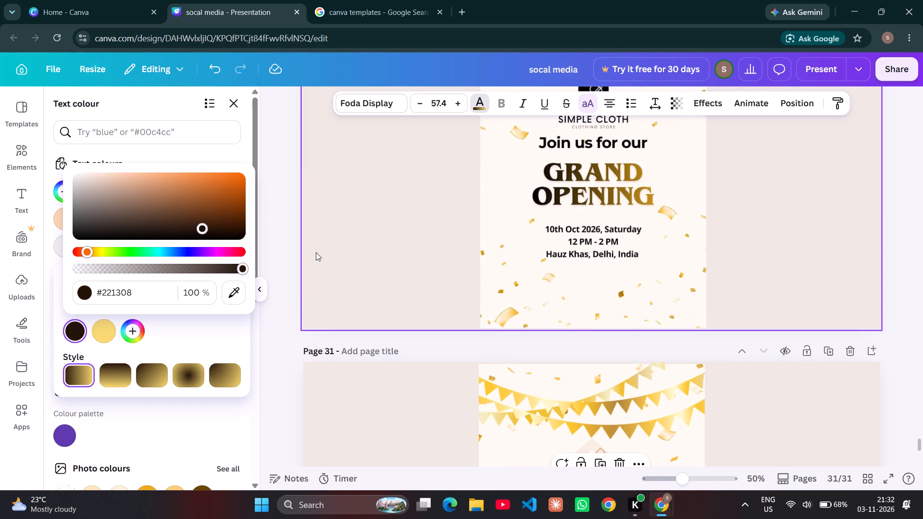
pyautogui.scroll(-4, 316, 252)
pyautogui.scroll(4, 316, 252)
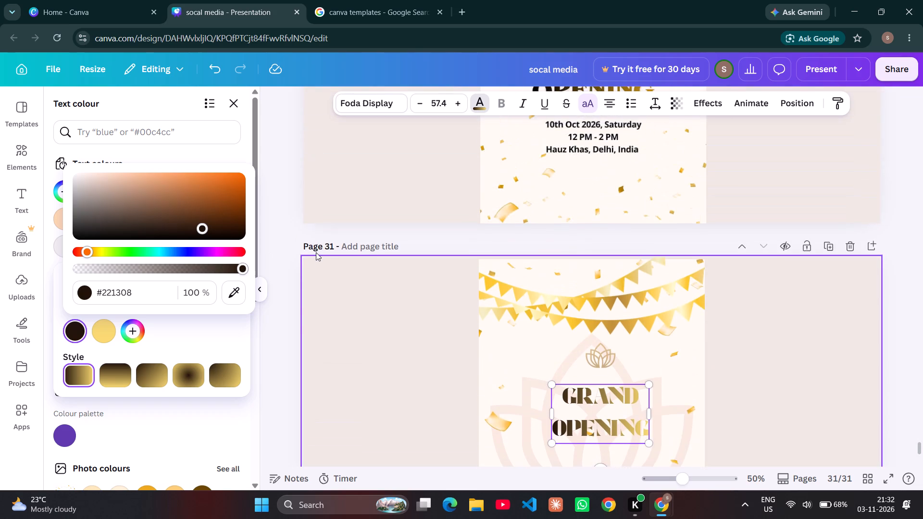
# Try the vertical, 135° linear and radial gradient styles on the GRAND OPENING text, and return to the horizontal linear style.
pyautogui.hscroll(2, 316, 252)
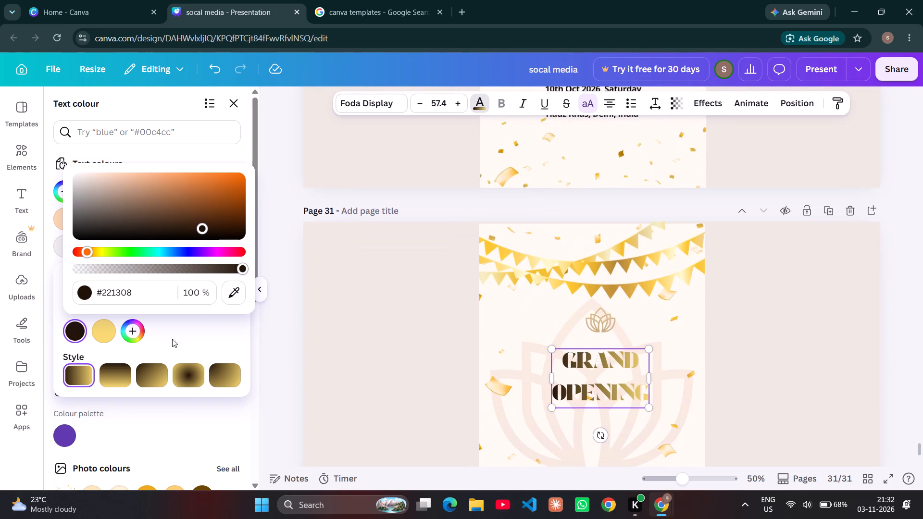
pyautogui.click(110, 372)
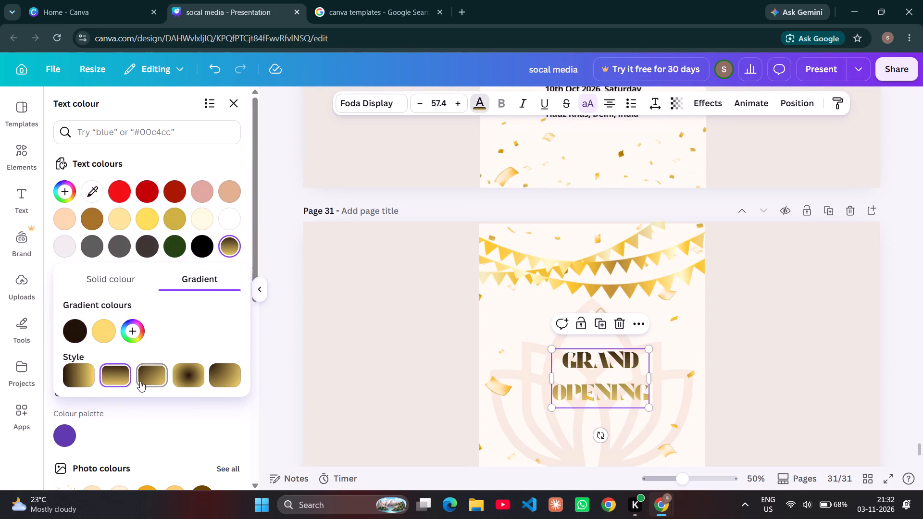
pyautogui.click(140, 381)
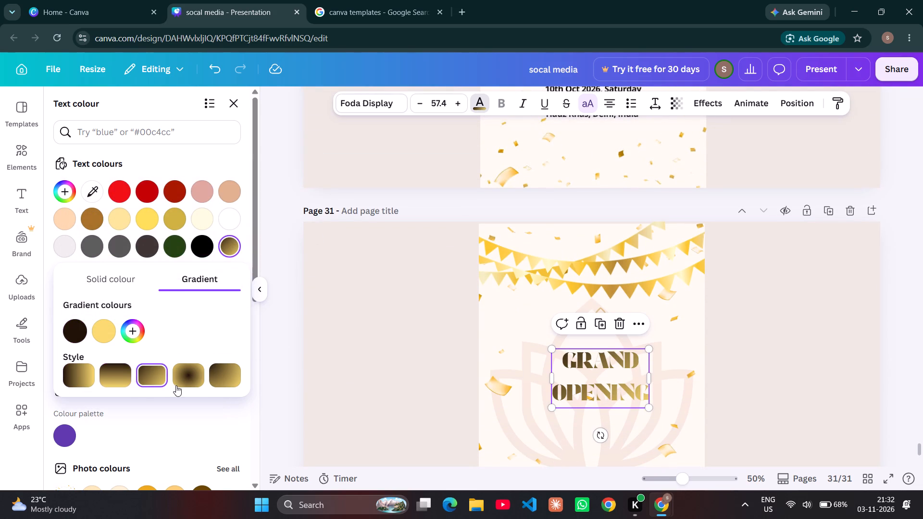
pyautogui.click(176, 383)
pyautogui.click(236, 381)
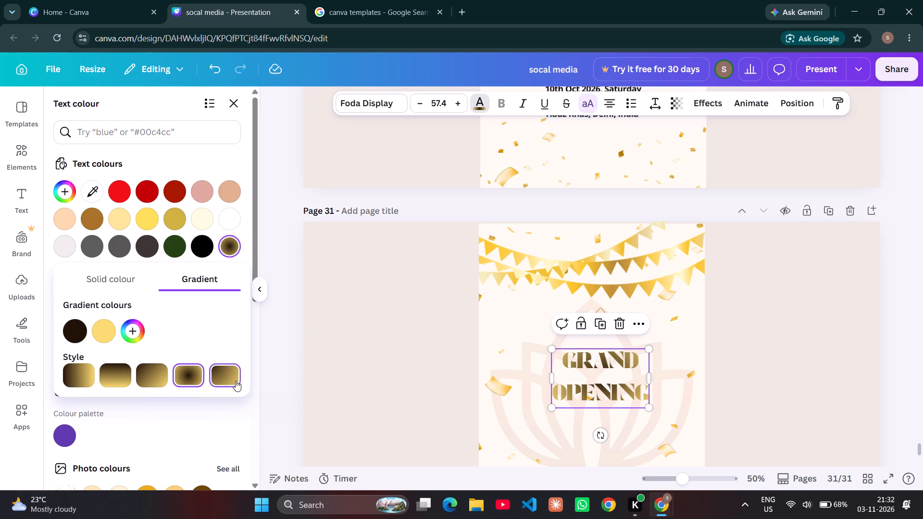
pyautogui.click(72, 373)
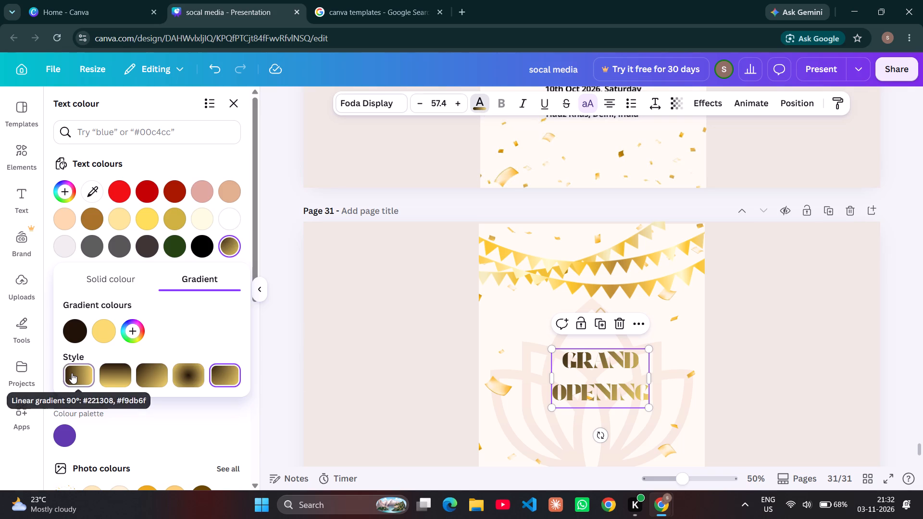
# Compare with page 30's heading and change the GRAND OPENING gradient's dark colour to brown #341B09.
pyautogui.scroll(2, 343, 317)
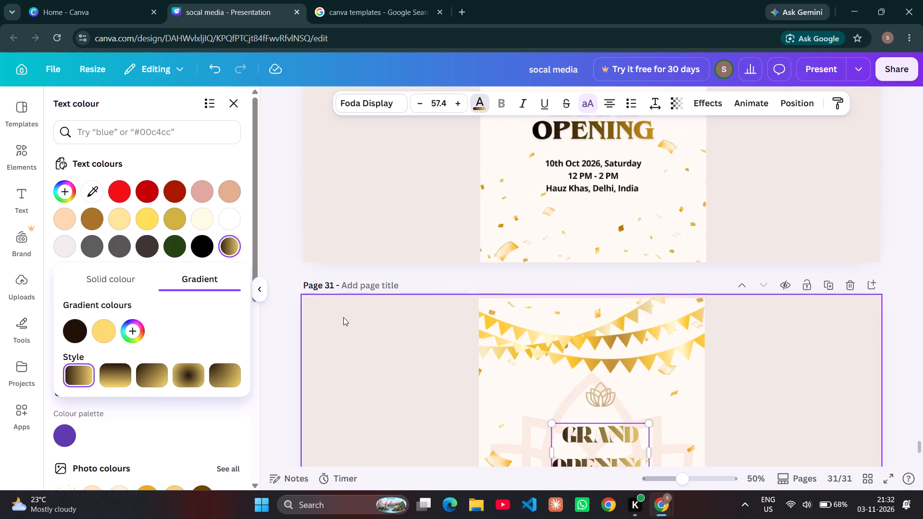
pyautogui.scroll(2, 343, 317)
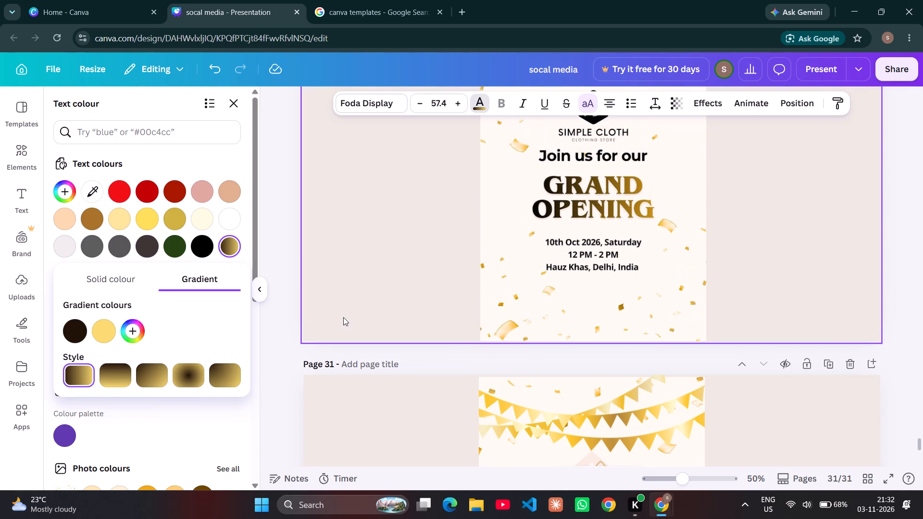
pyautogui.scroll(-3, 343, 317)
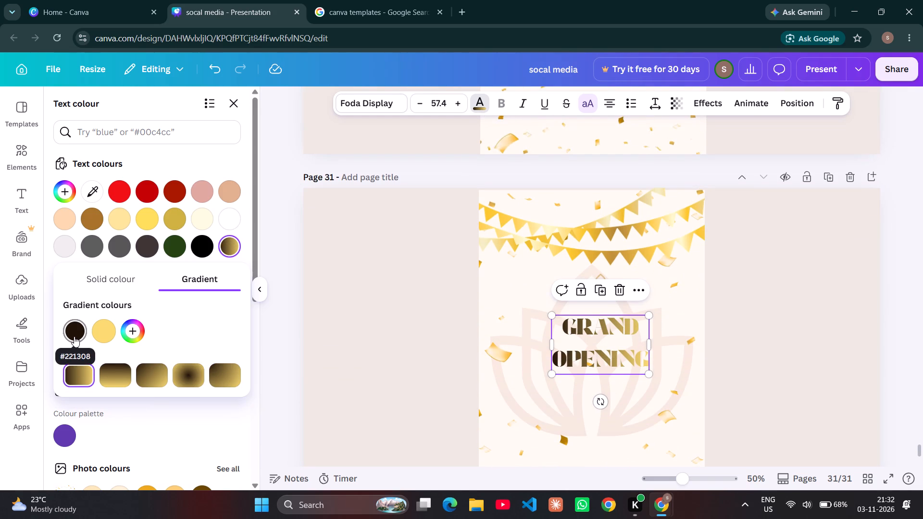
pyautogui.click(74, 336)
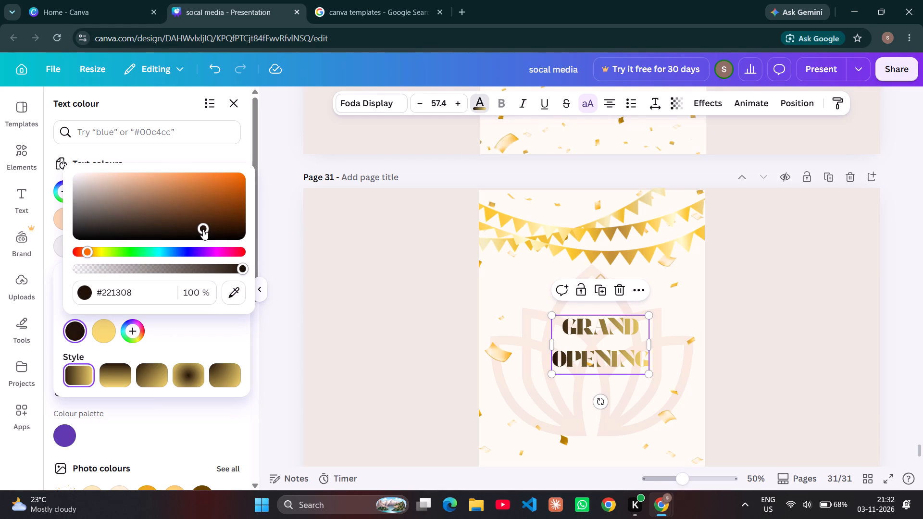
pyautogui.moveTo(202, 229); pyautogui.dragTo(286, 302)
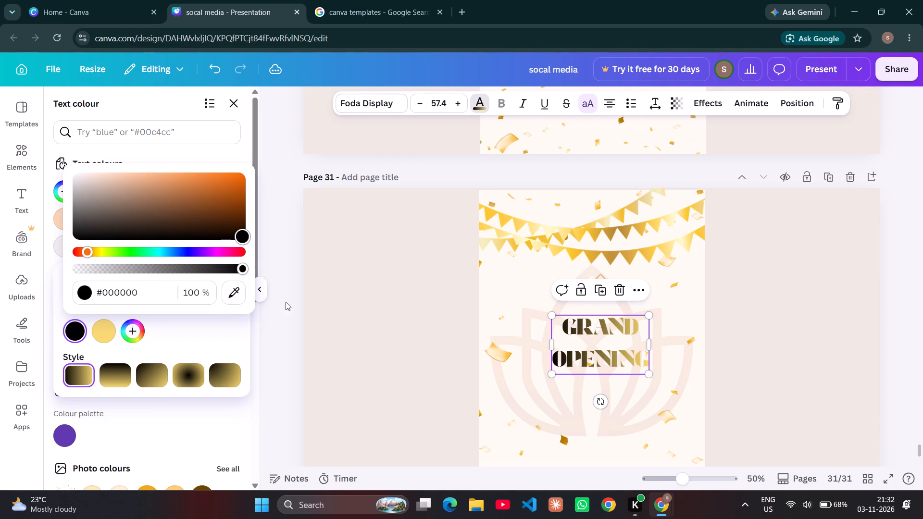
pyautogui.moveTo(286, 302); pyautogui.dragTo(224, 224)
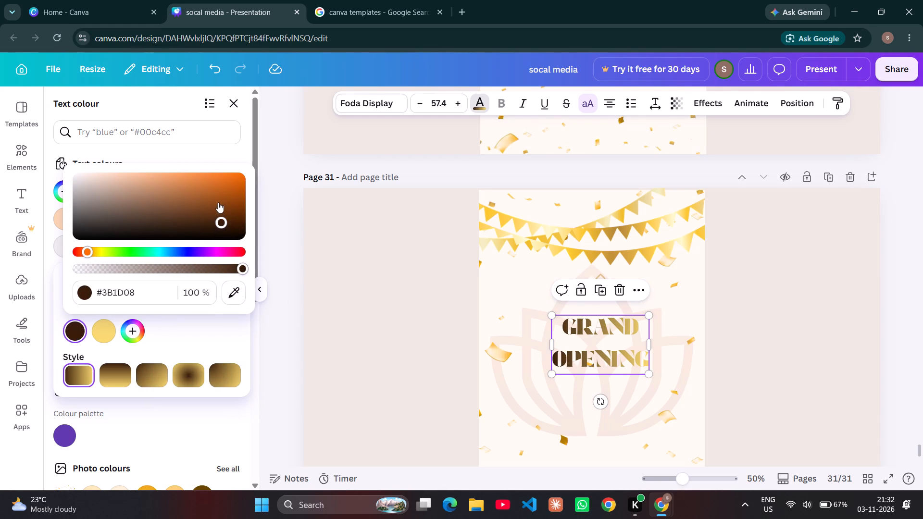
pyautogui.click(218, 202)
pyautogui.click(225, 215)
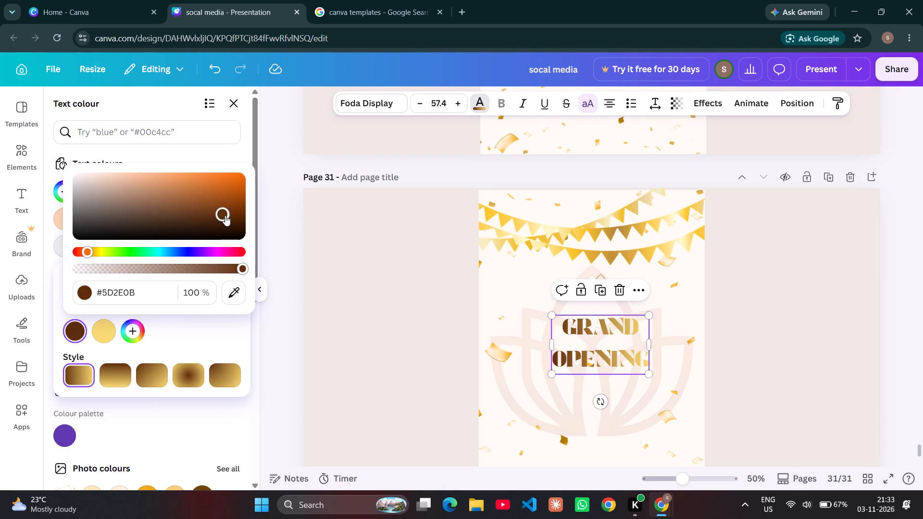
pyautogui.click(222, 222)
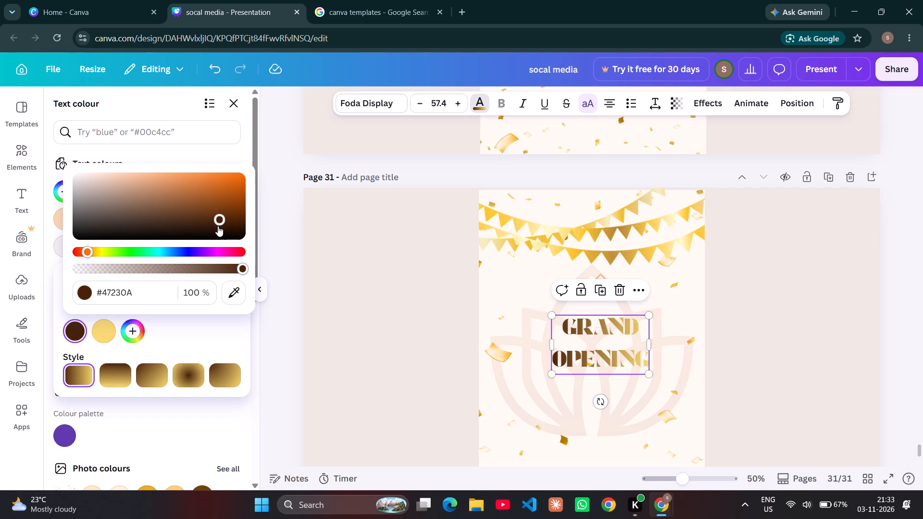
pyautogui.click(218, 226)
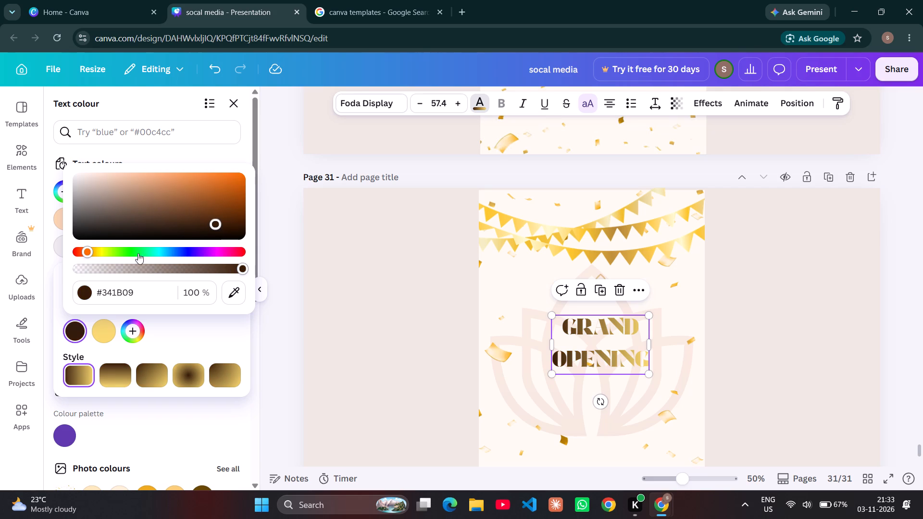
pyautogui.click(107, 327)
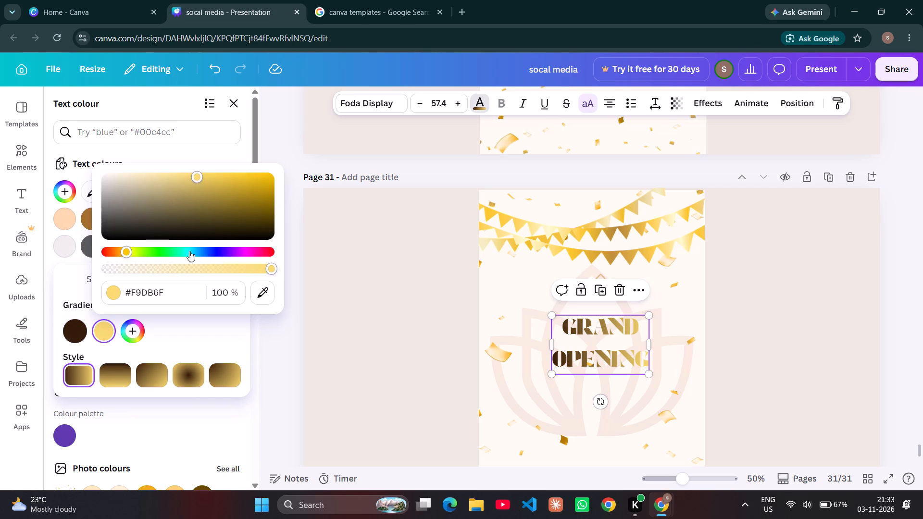
pyautogui.click(215, 198)
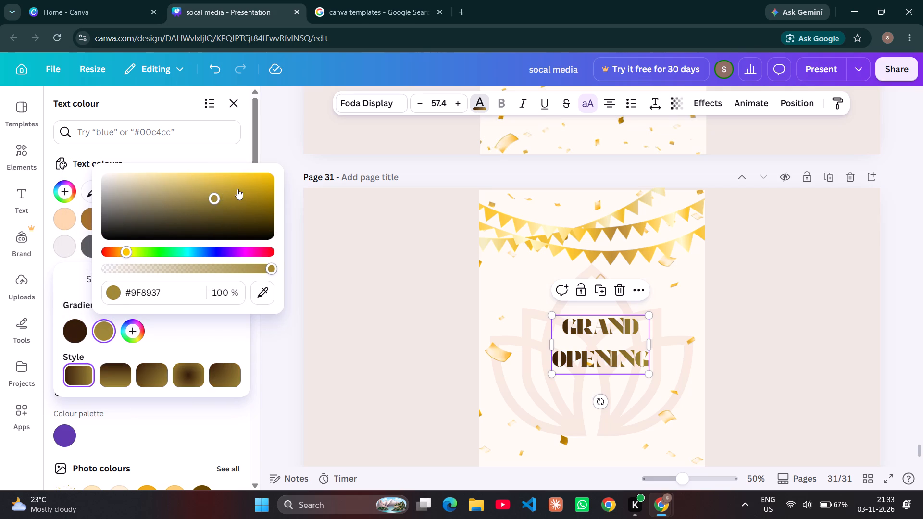
pyautogui.click(237, 189)
pyautogui.click(226, 201)
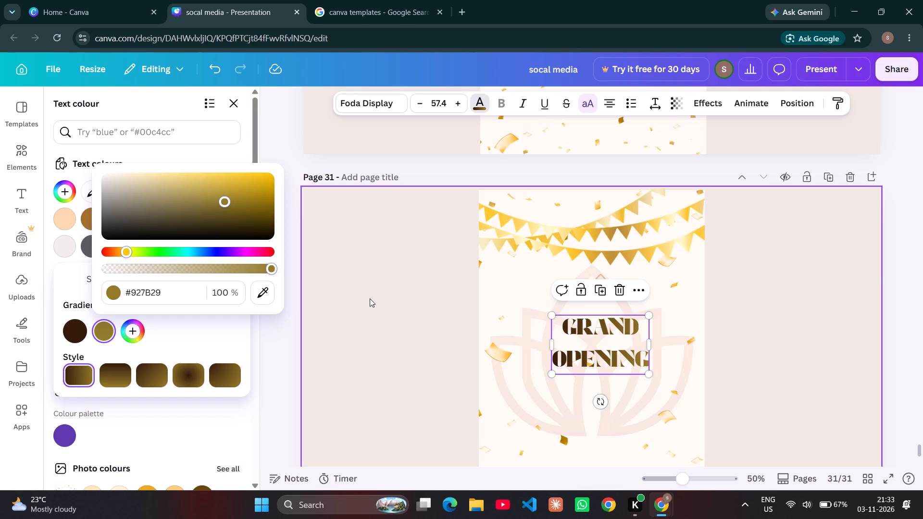
pyautogui.click(381, 346)
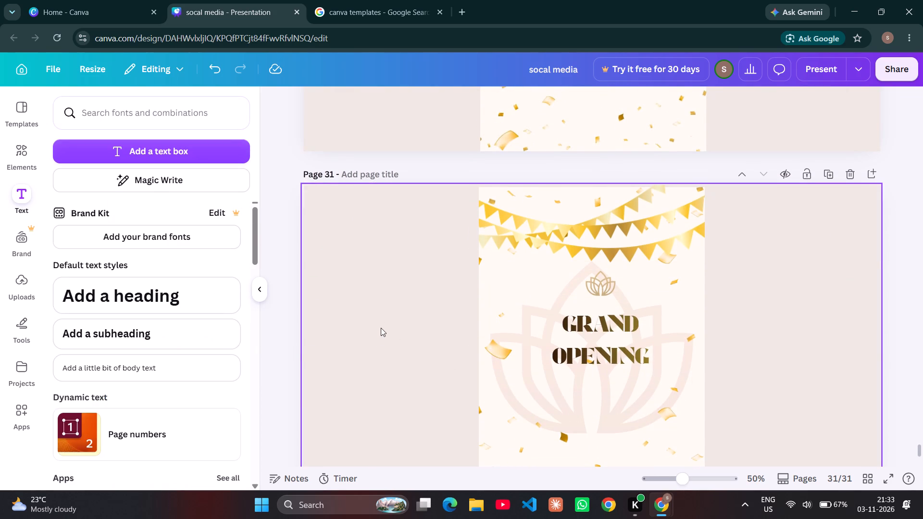
pyautogui.scroll(4, 381, 328)
pyautogui.scroll(-4, 381, 328)
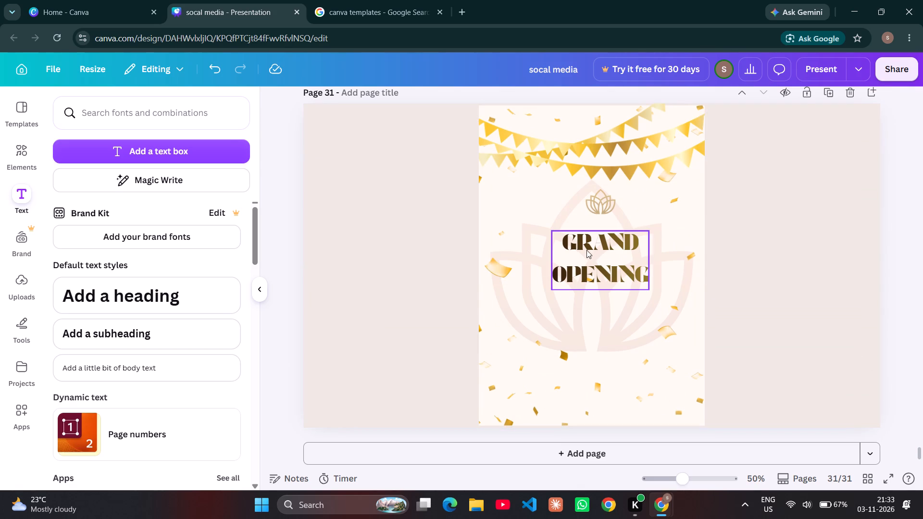
# Enlarge the GRAND OPENING text on page 31 to font size 90.4 and set its line spacing to 1.1.
pyautogui.click(586, 250)
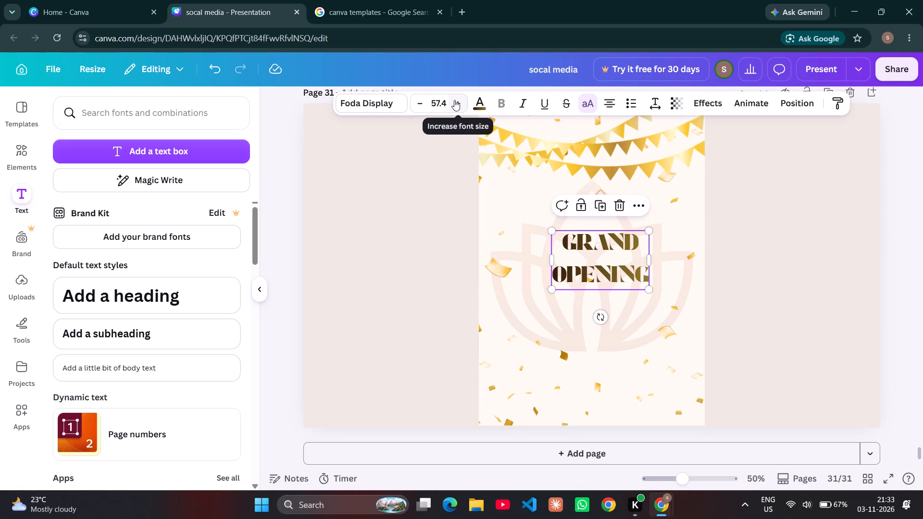
pyautogui.click(455, 100)
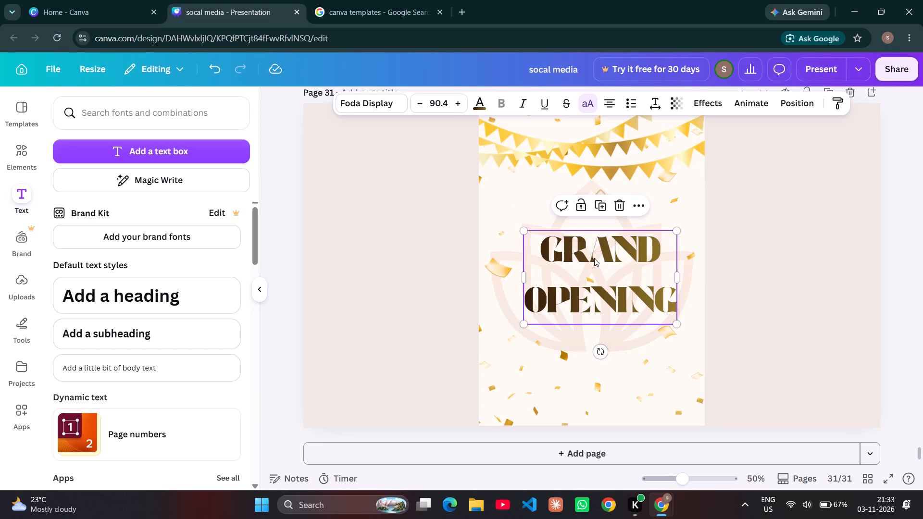
pyautogui.click(663, 103)
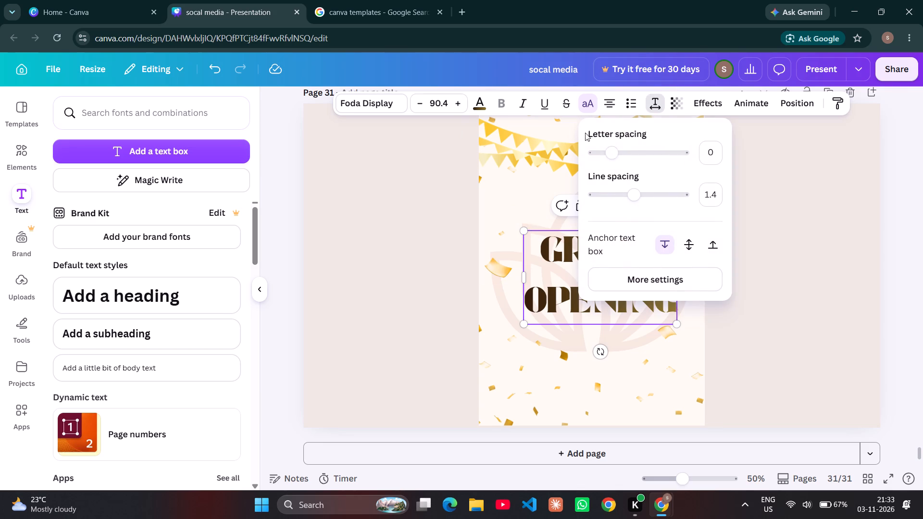
pyautogui.click(620, 192)
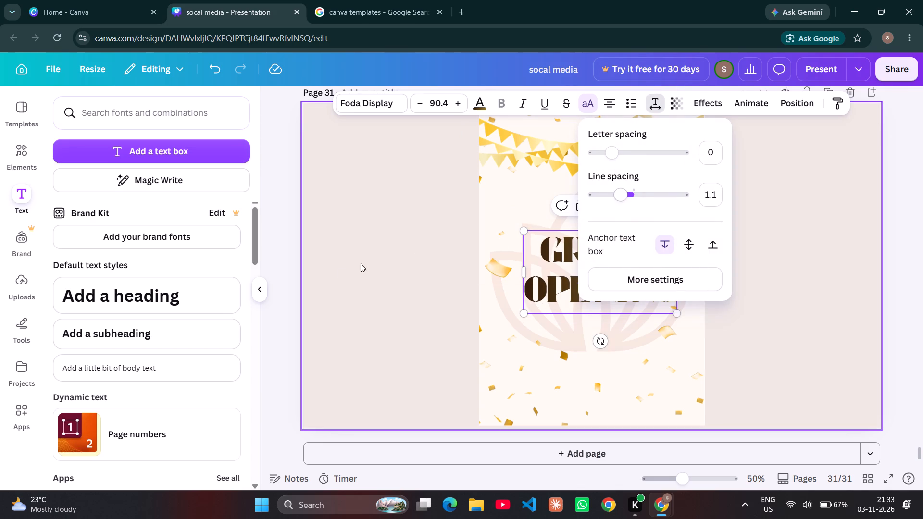
pyautogui.click(328, 273)
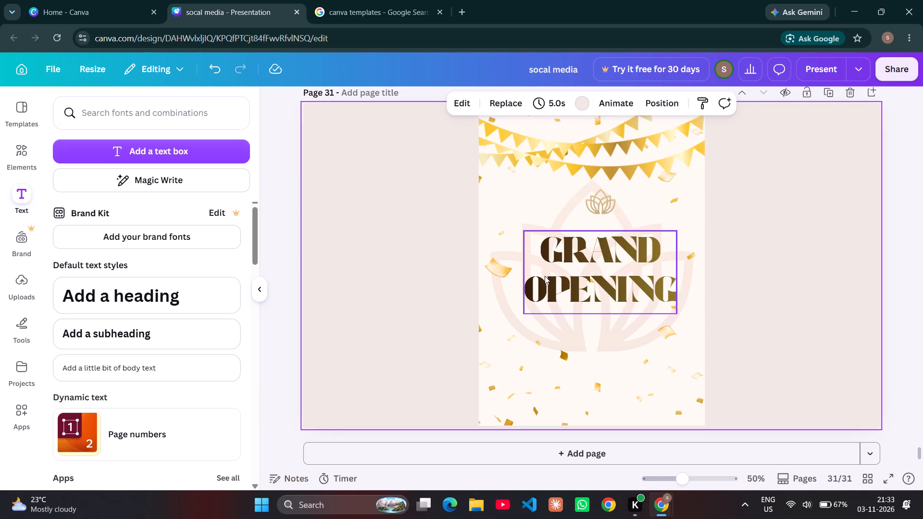
# Centre the GRAND OPENING text horizontally on page 31.
pyautogui.click(545, 276)
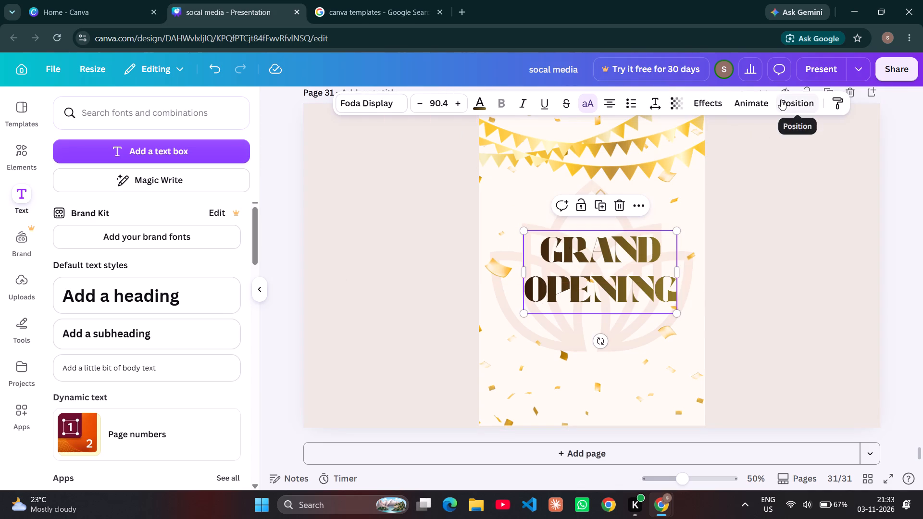
pyautogui.click(781, 99)
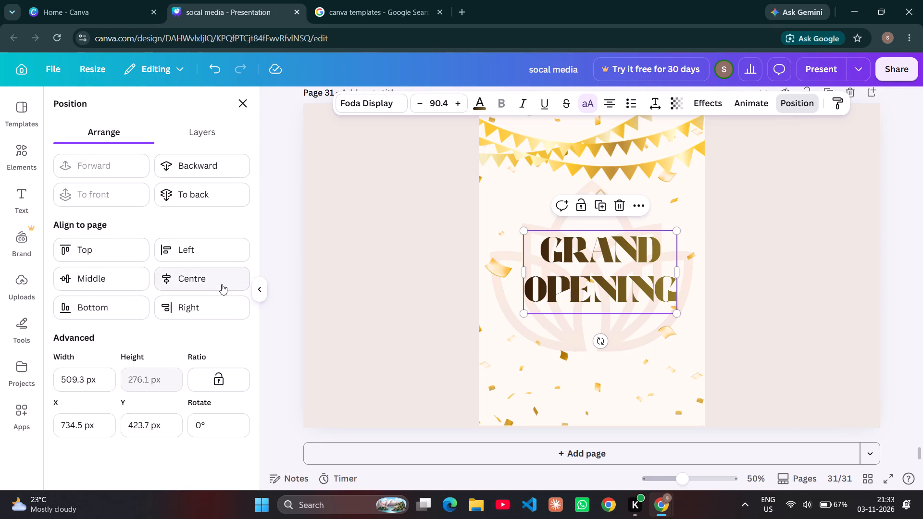
pyautogui.click(222, 284)
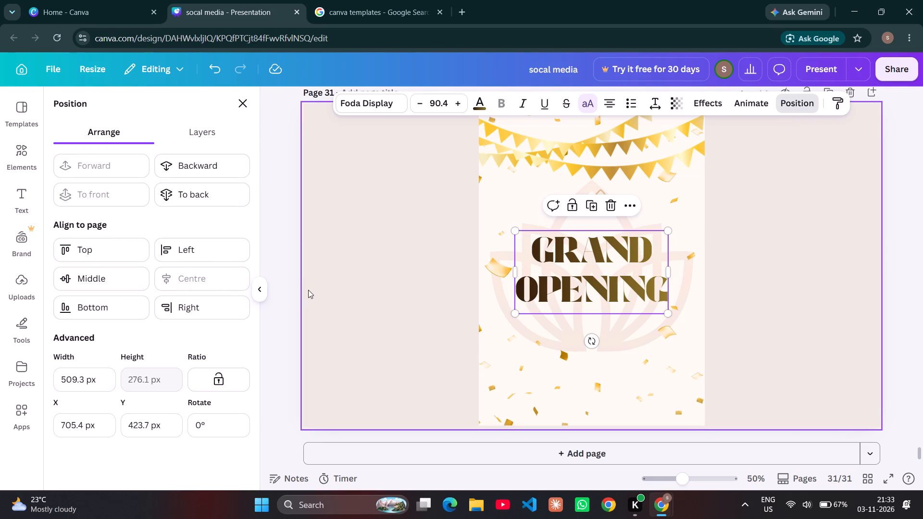
pyautogui.click(312, 293)
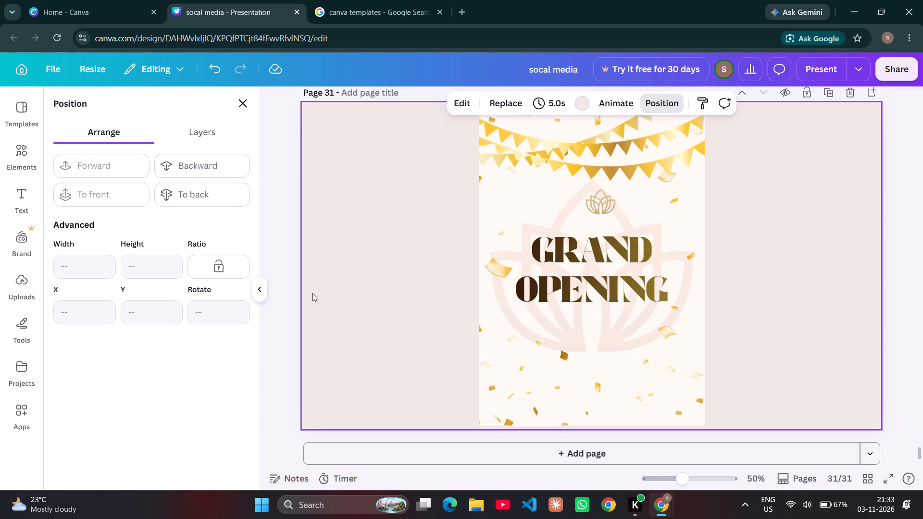
# Compare with page 30's heading size and reduce the GRAND OPENING text on page 31 to font size 76.4.
pyautogui.scroll(3, 312, 293)
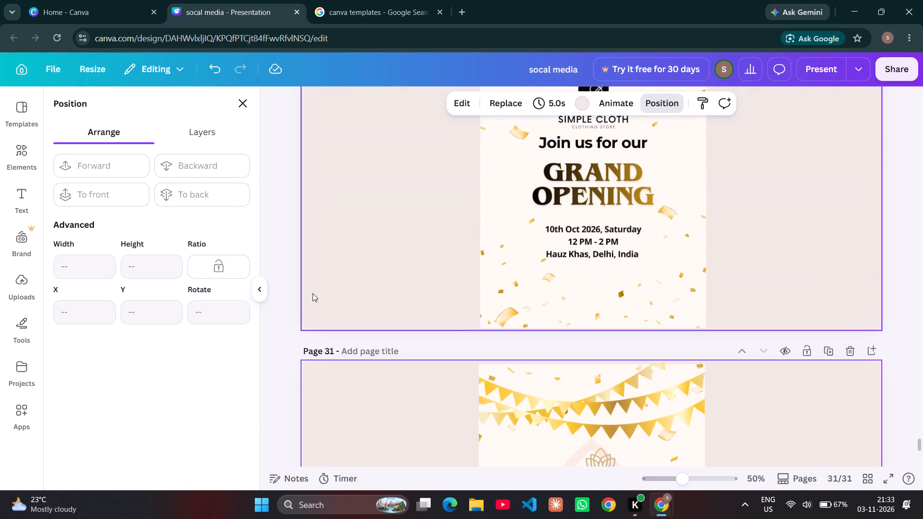
pyautogui.scroll(-3, 312, 293)
pyautogui.click(557, 327)
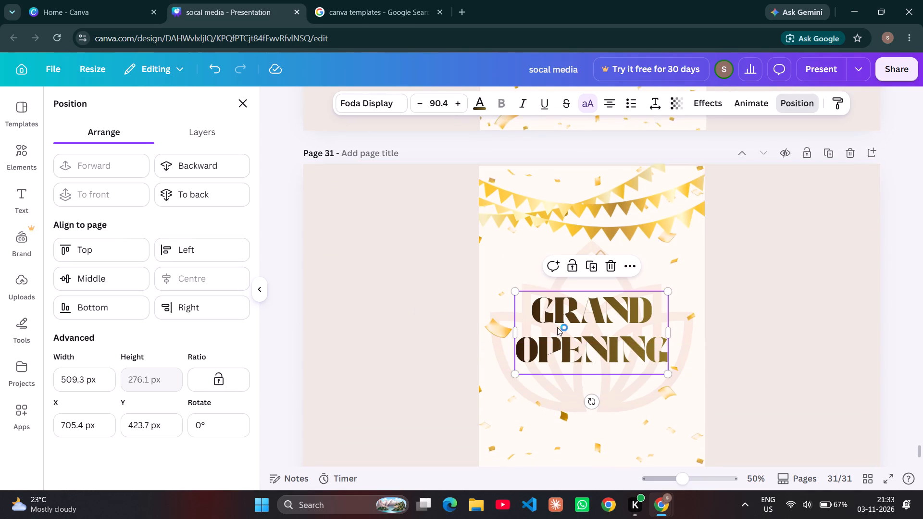
pyautogui.tripleClick(424, 104)
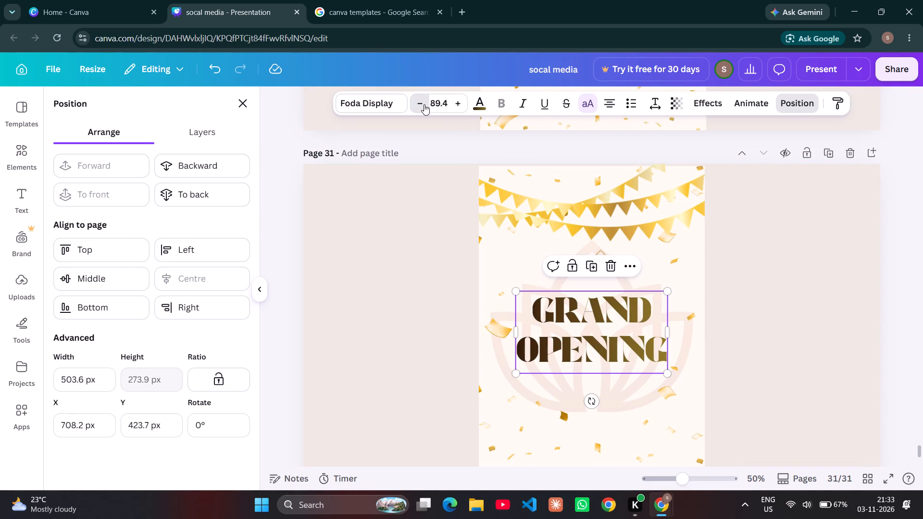
pyautogui.tripleClick(424, 104)
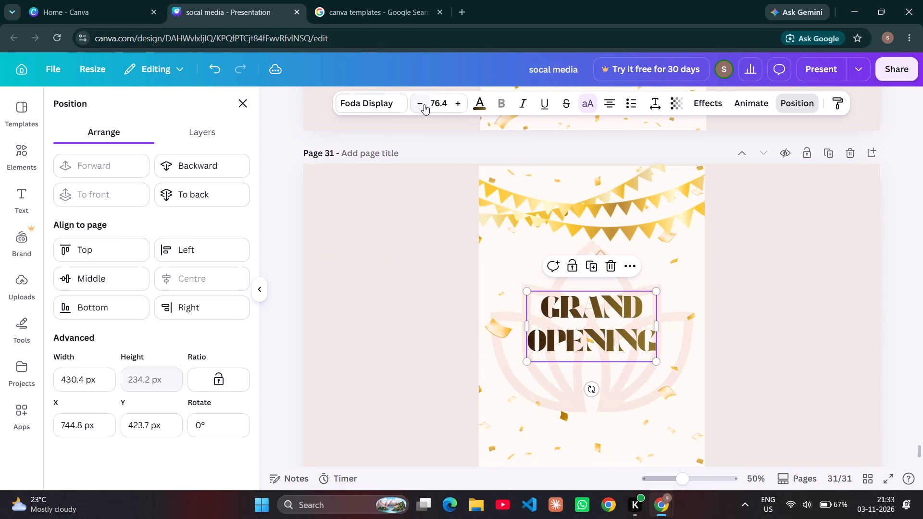
# Centre the small gold lotus logo horizontally on page 31.
pyautogui.click(470, 246)
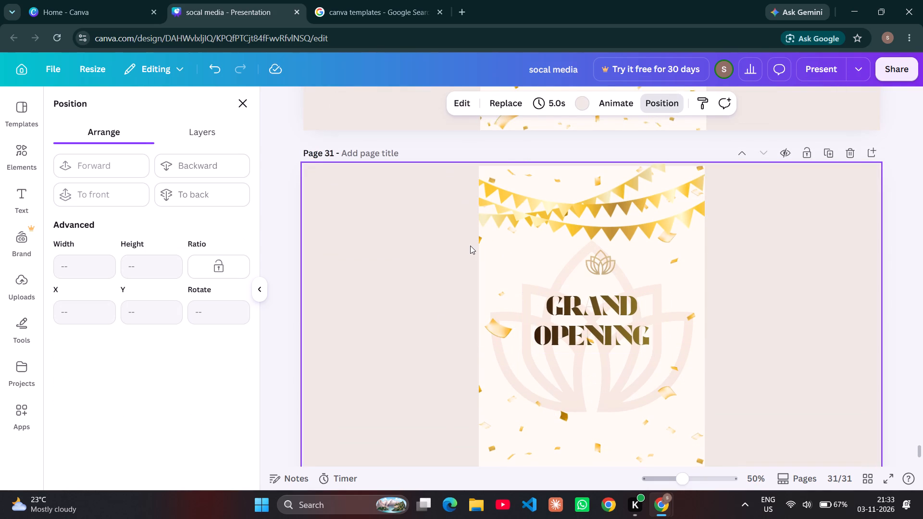
pyautogui.scroll(7, 470, 246)
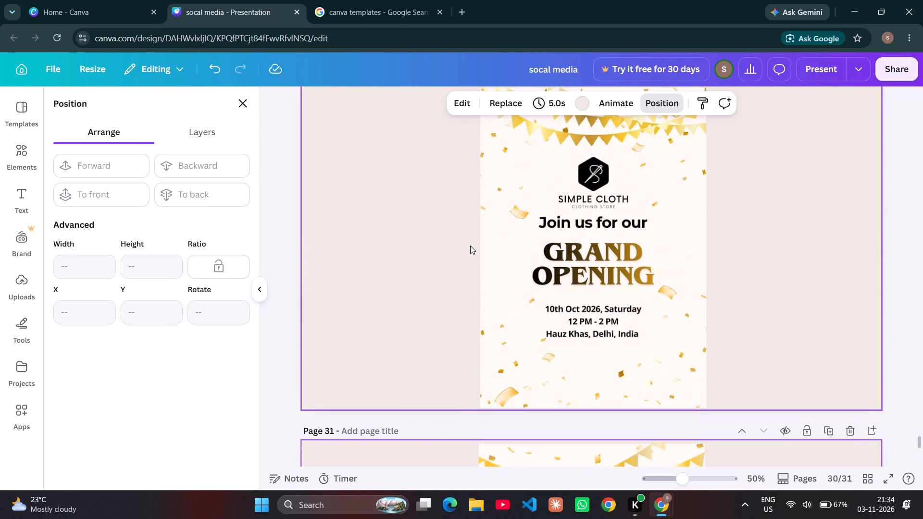
pyautogui.scroll(-5, 470, 246)
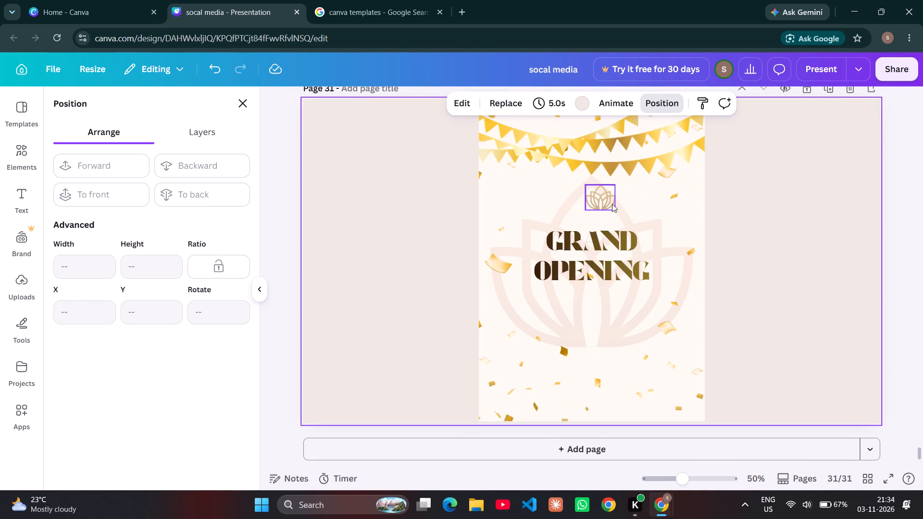
pyautogui.click(612, 204)
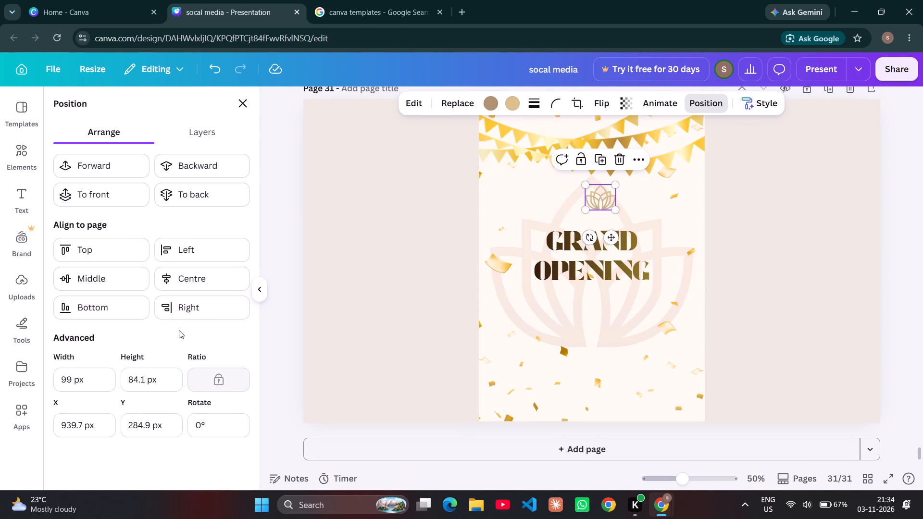
pyautogui.click(204, 286)
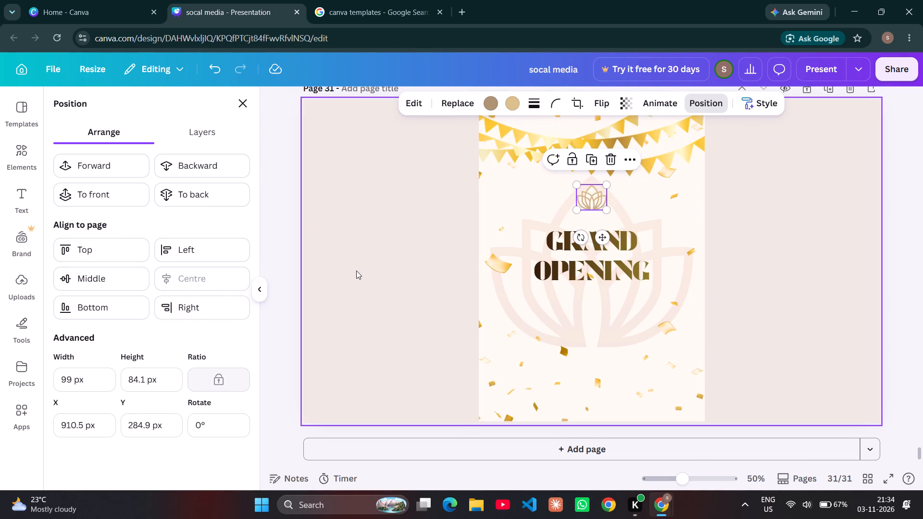
pyautogui.click(359, 273)
# Move the GRAND OPENING heading on page 31 straight down to a Y position of 505.7 px, leaving more space below the logo.
pyautogui.scroll(3, 359, 273)
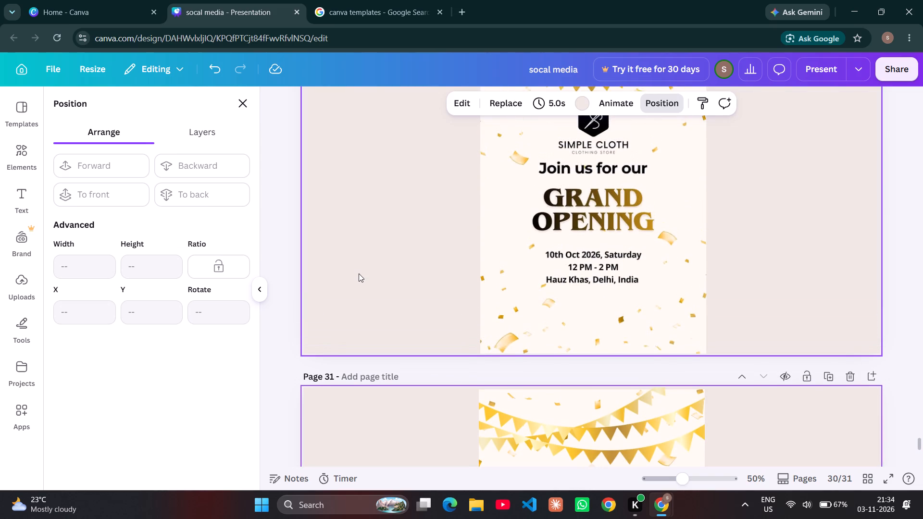
pyautogui.scroll(-4, 359, 273)
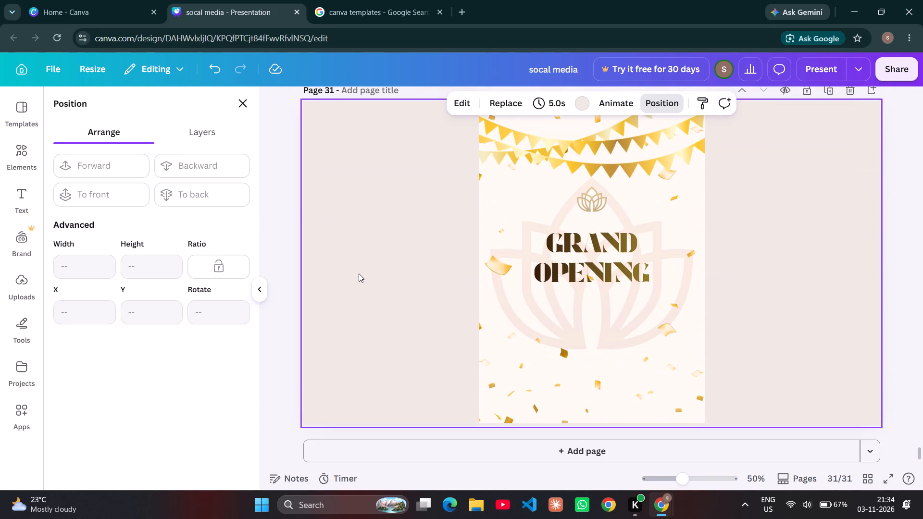
pyautogui.scroll(-1, 359, 273)
pyautogui.click(546, 250)
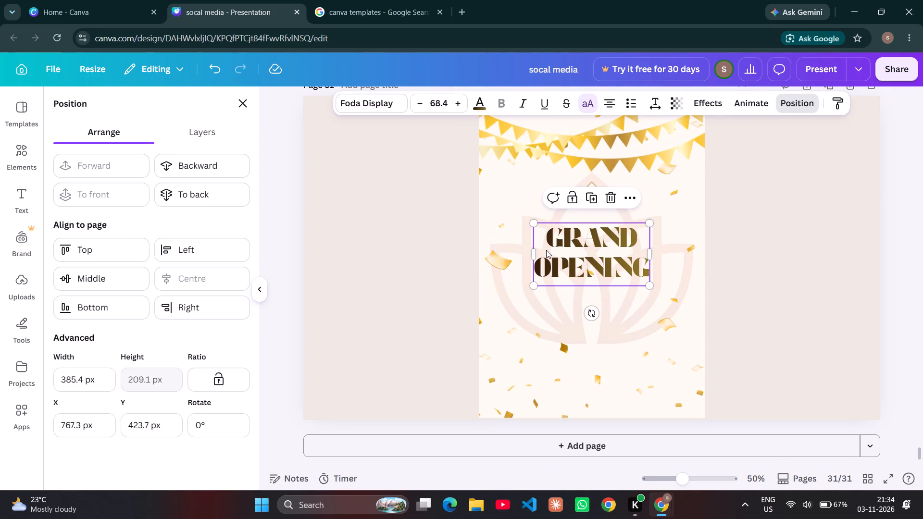
pyautogui.press('Down')
pyautogui.press('Down')
pyautogui.press('Down')
pyautogui.press('Down')
pyautogui.press('Down')
pyautogui.press('Down')
pyautogui.press('Down')
pyautogui.press('Down')
pyautogui.press('Down')
pyautogui.press('Down')
pyautogui.press('Down')
pyautogui.press('Down')
pyautogui.press('Down')
pyautogui.press('Down')
pyautogui.press('Down')
pyautogui.press('Down')
pyautogui.press('Down')
pyautogui.press('Down')
pyautogui.press('Down')
pyautogui.press('Down')
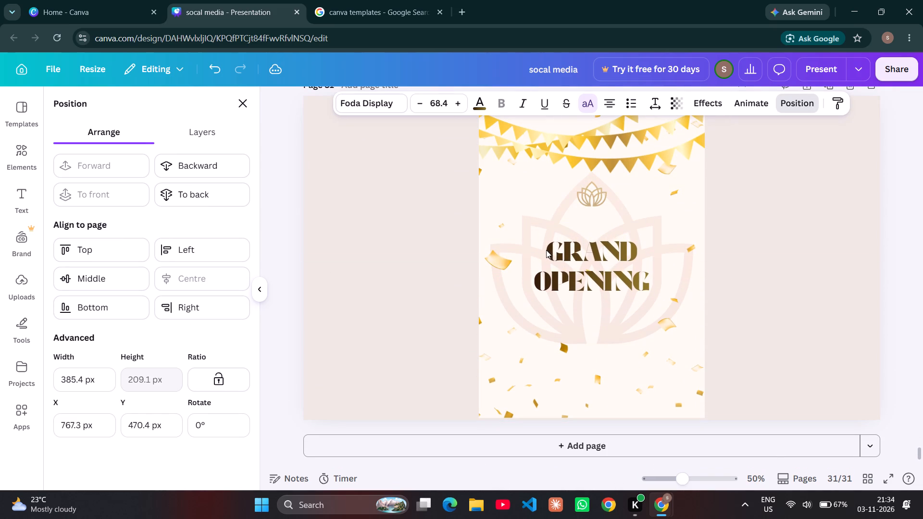
pyautogui.click(473, 224)
# Using page 30's event details as reference, add a text box on page 31 reading "08 th nov 2026, sunday".
pyautogui.scroll(5, 473, 224)
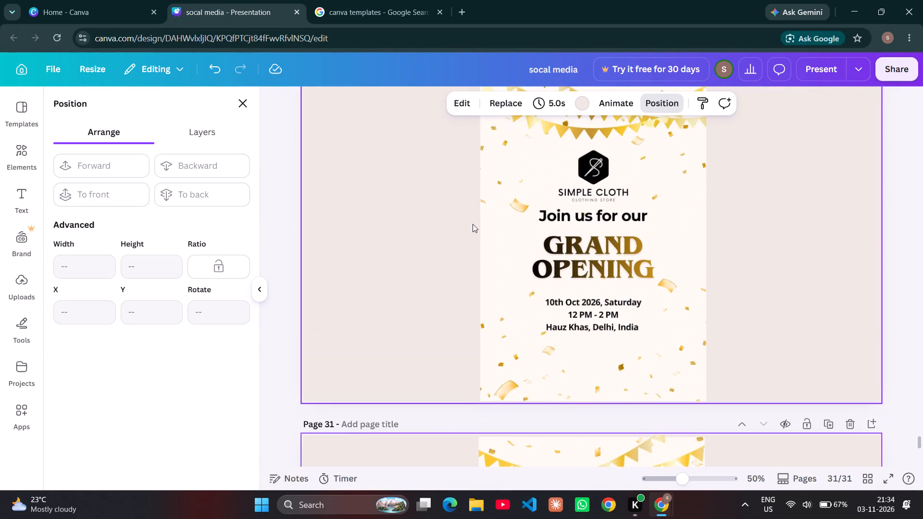
pyautogui.scroll(2, 473, 224)
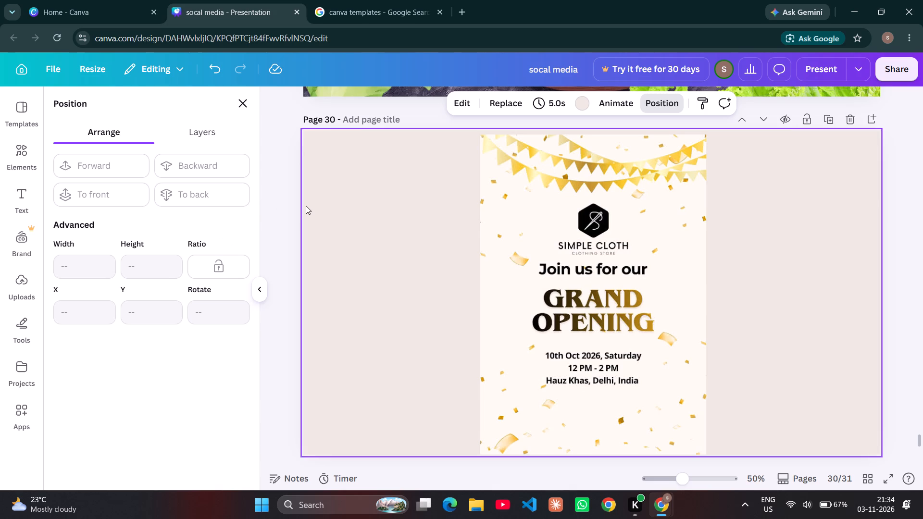
pyautogui.click(278, 210)
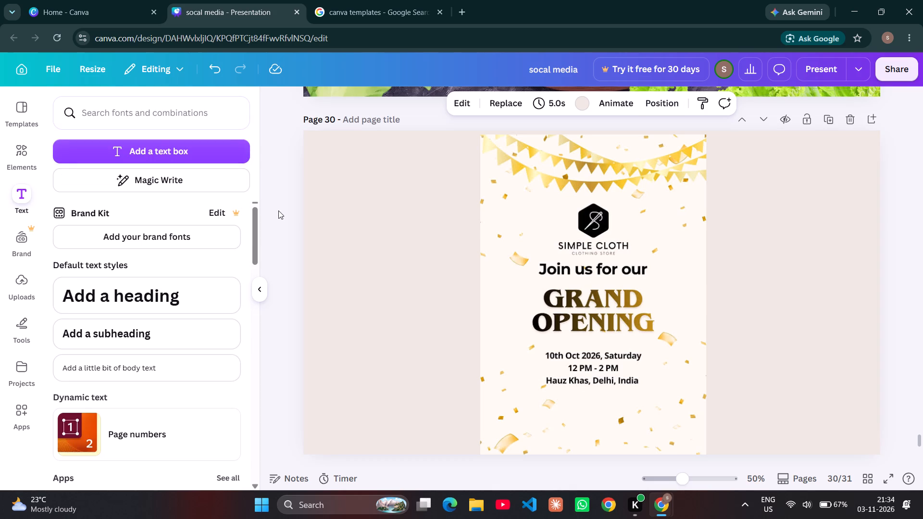
pyautogui.hotkey('ctrl', '-')
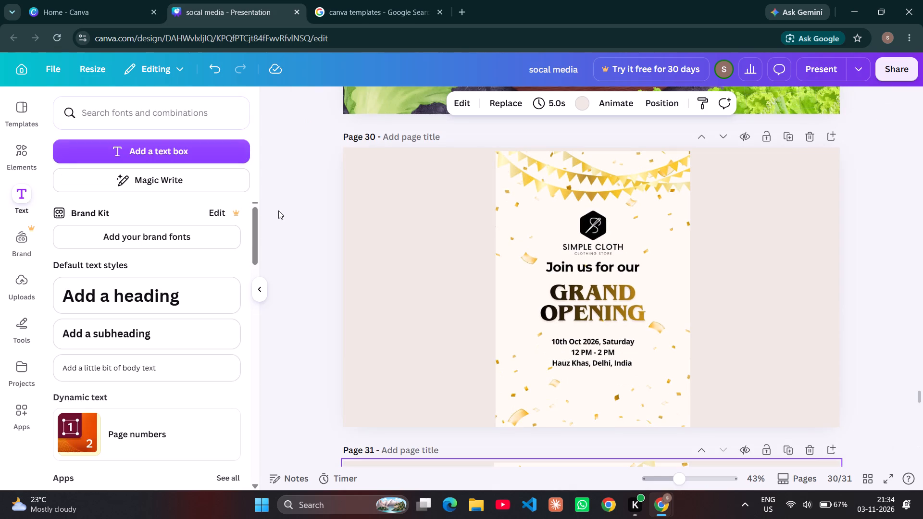
pyautogui.scroll(-5, 278, 210)
pyautogui.scroll(3, 278, 210)
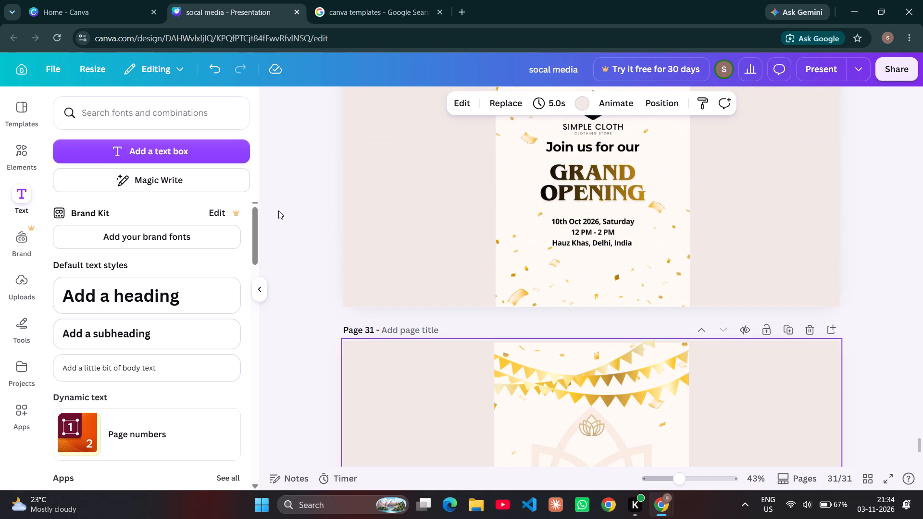
pyautogui.scroll(-7, 278, 210)
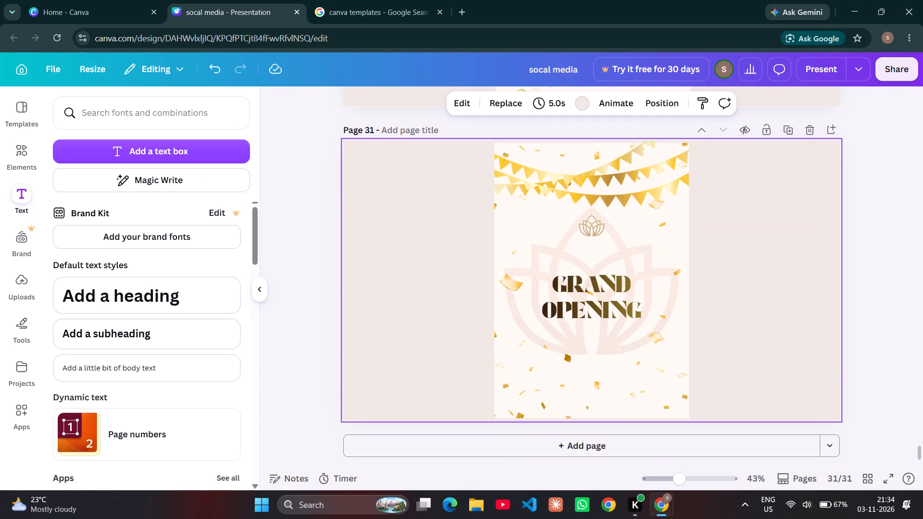
pyautogui.click(129, 159)
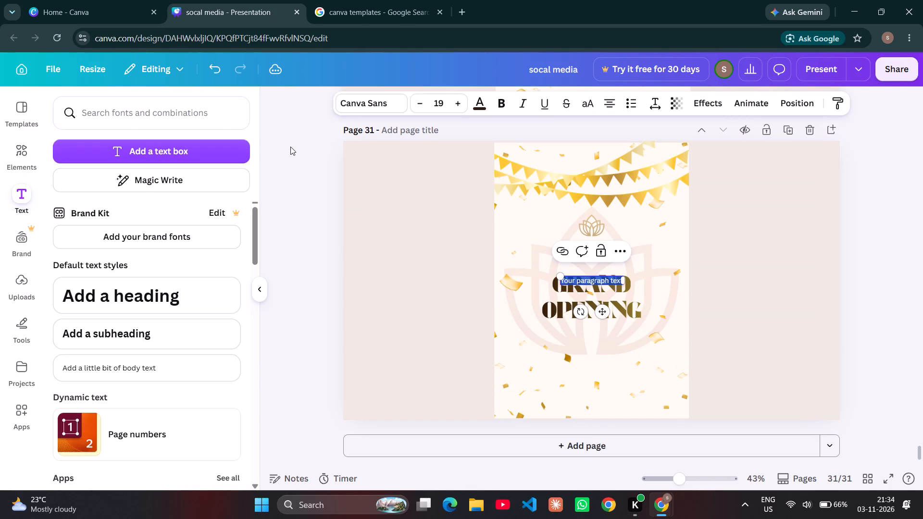
pyautogui.write('08')
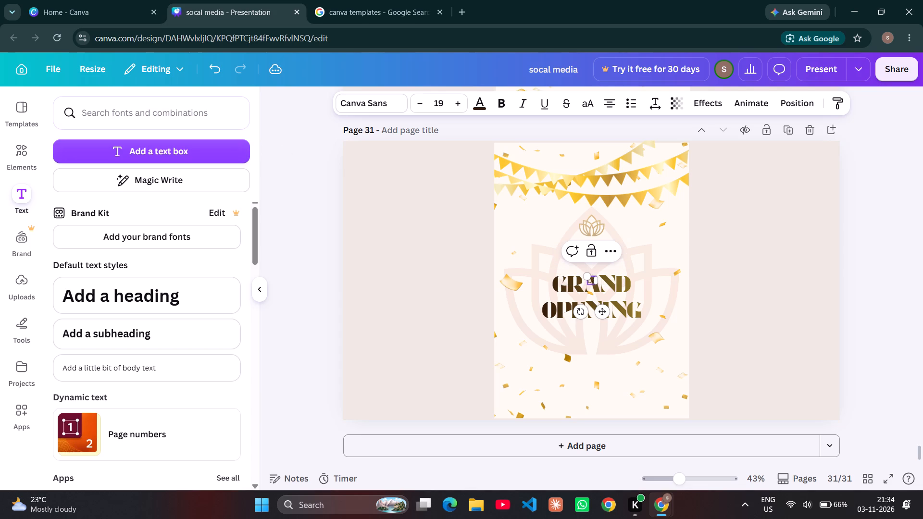
pyautogui.hscroll(2, 348, 184)
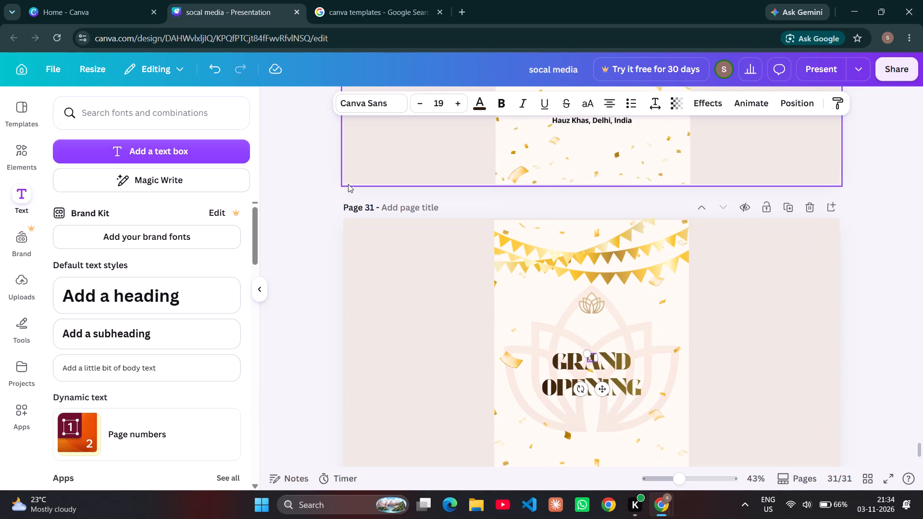
pyautogui.hscroll(1, 348, 184)
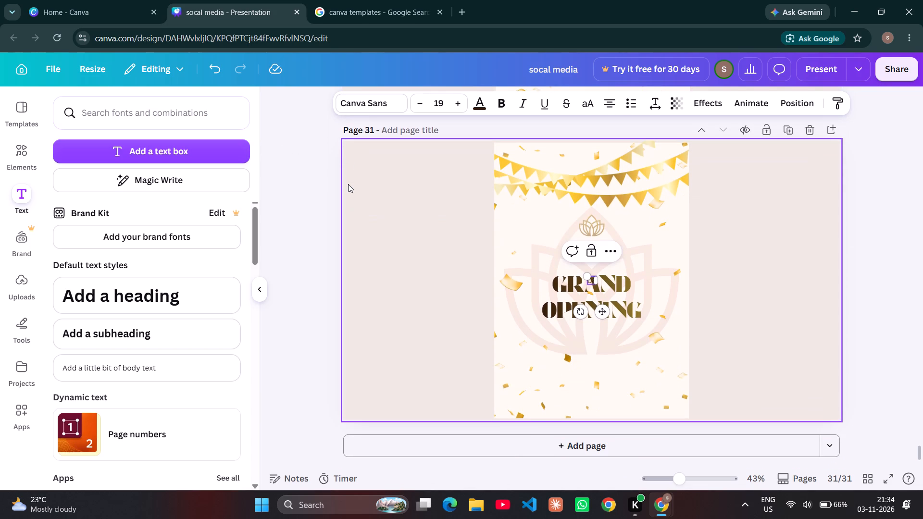
pyautogui.press('space')
pyautogui.write('th')
pyautogui.press('space')
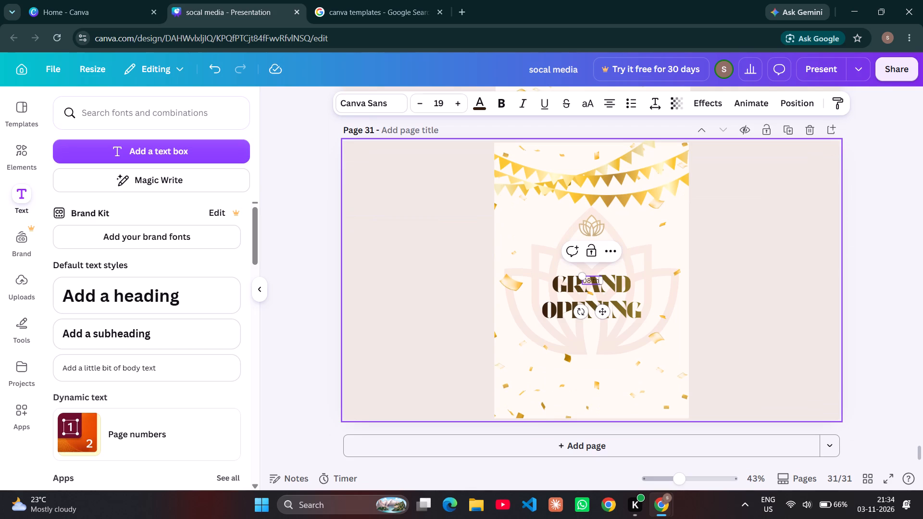
pyautogui.press('n')
pyautogui.write('ov')
pyautogui.press('space')
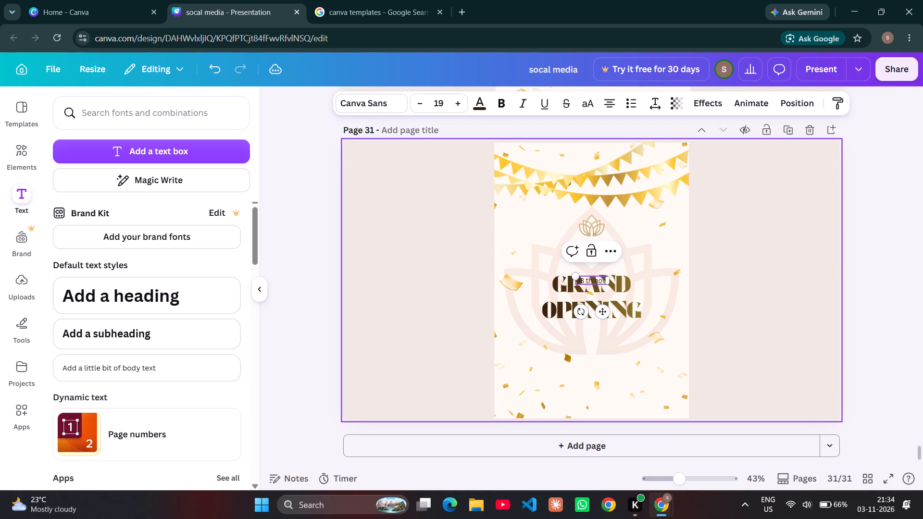
pyautogui.scroll(-4, 437, 282)
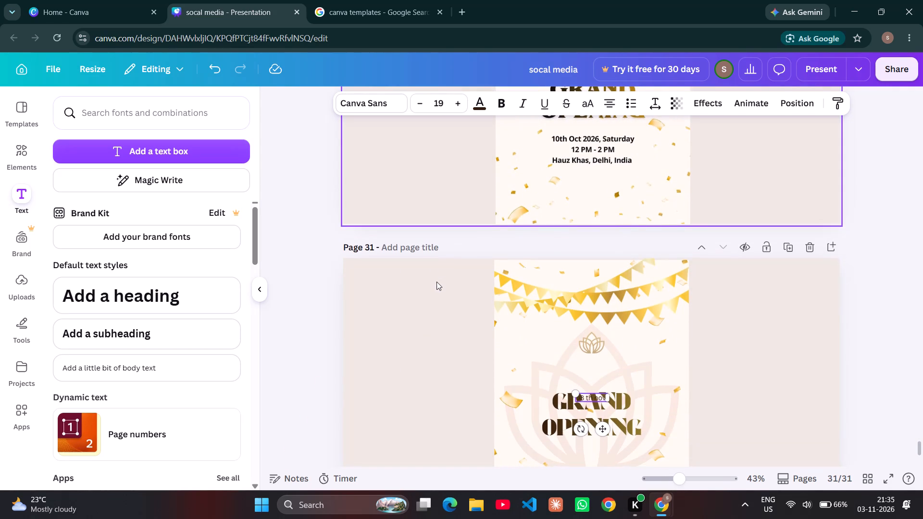
pyautogui.scroll(-5, 437, 282)
pyautogui.write('2026')
pyautogui.press(',')
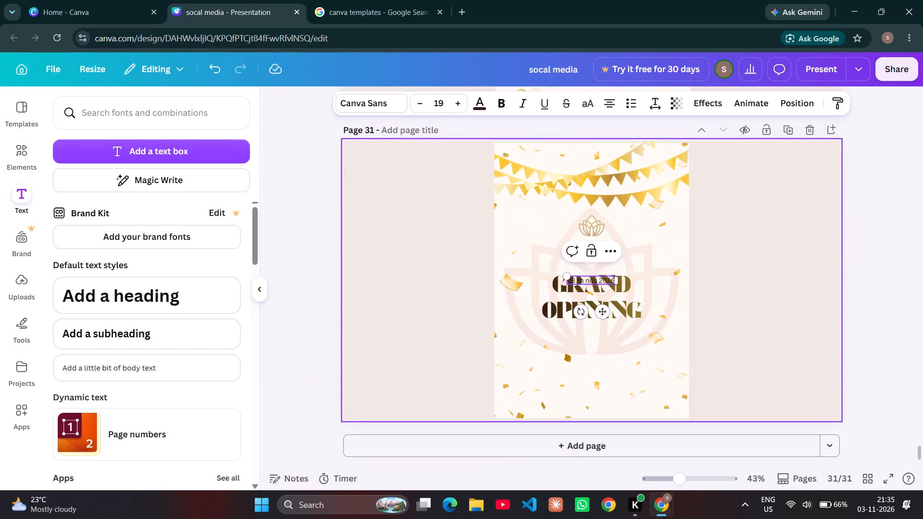
pyautogui.scroll(1, 435, 350)
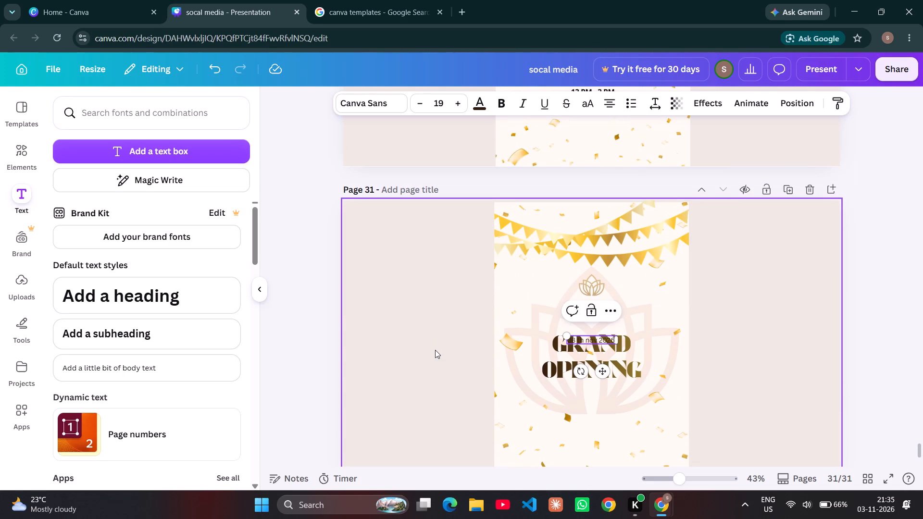
pyautogui.press('space')
pyautogui.write('sunday')
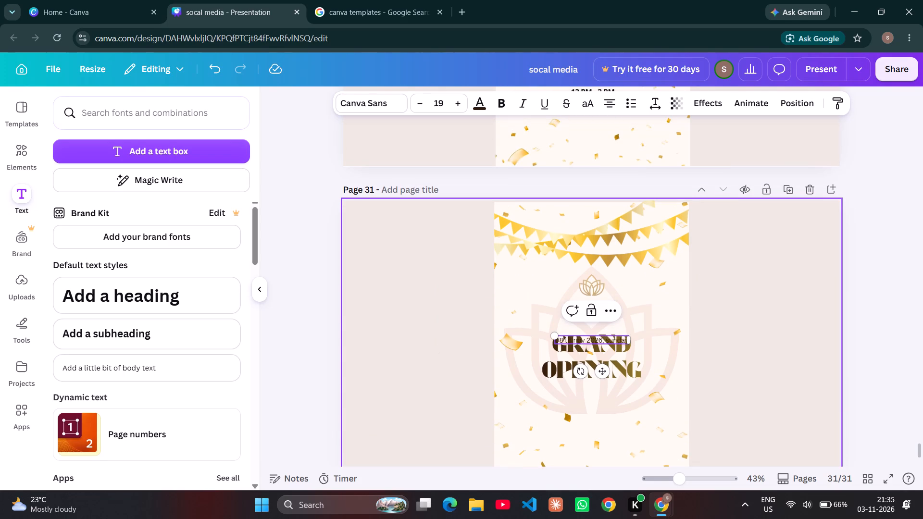
# Format the date text in bold at font size 26 and place it just below the GRAND OPENING heading.
pyautogui.click(463, 95)
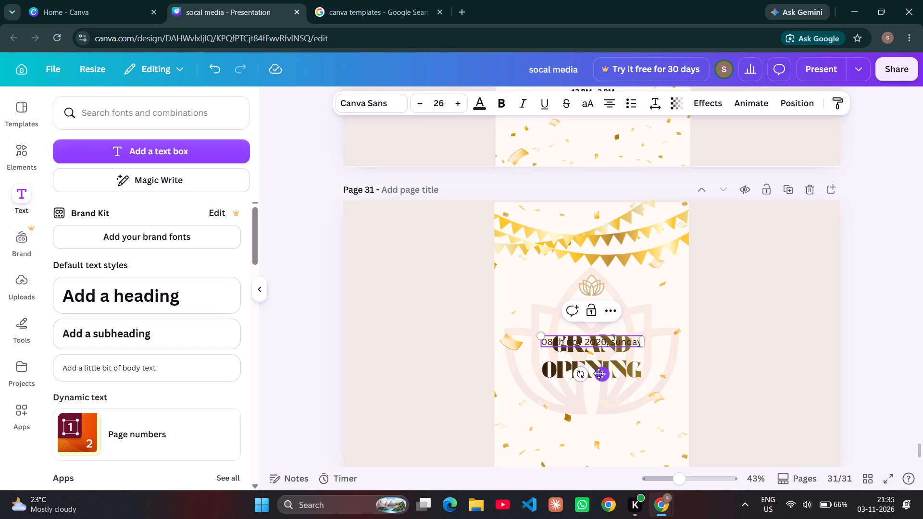
pyautogui.moveTo(599, 373); pyautogui.dragTo(599, 432)
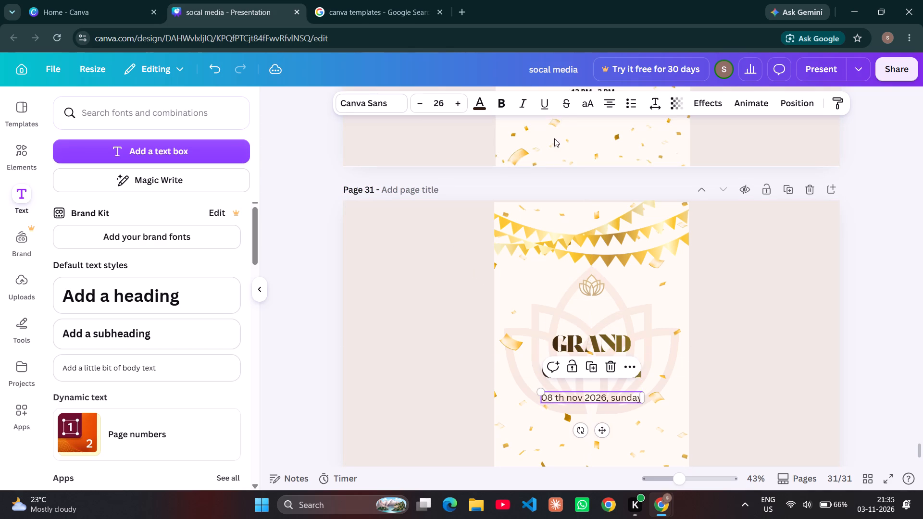
pyautogui.click(501, 107)
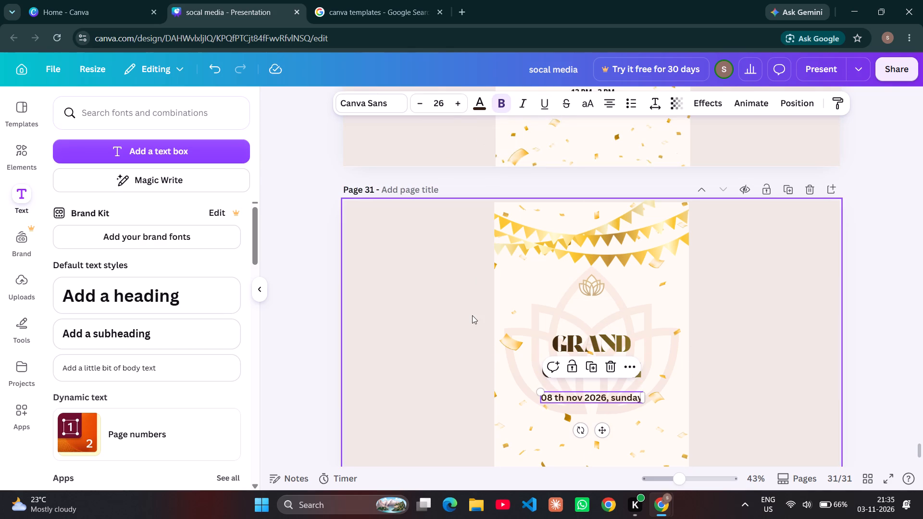
pyautogui.click(472, 315)
# Capitalise the weekday in page 31's date text so it reads "08 th nov 2026, Sunday".
pyautogui.hscroll(1, 472, 315)
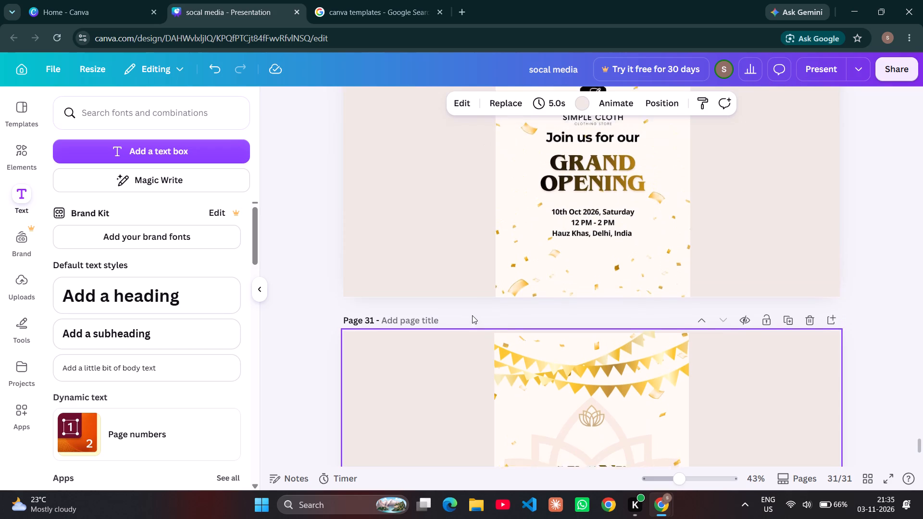
pyautogui.hscroll(2, 472, 315)
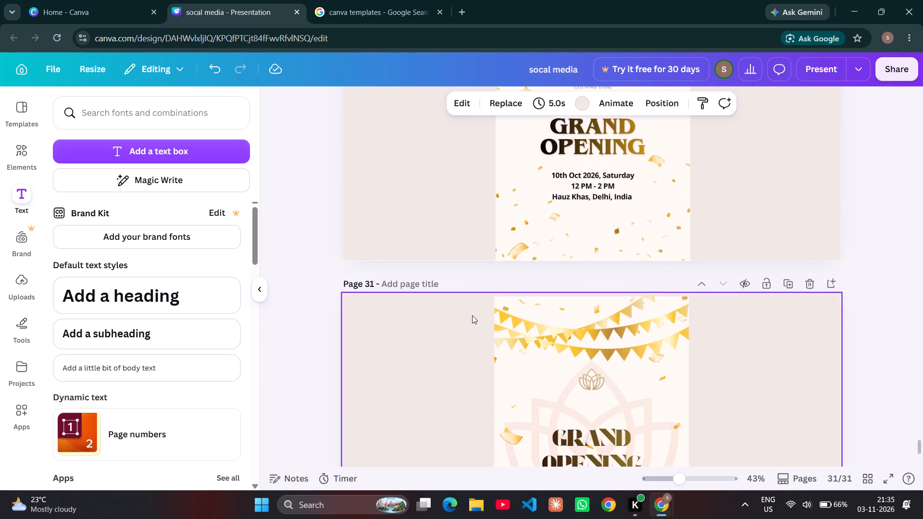
pyautogui.hscroll(1, 472, 315)
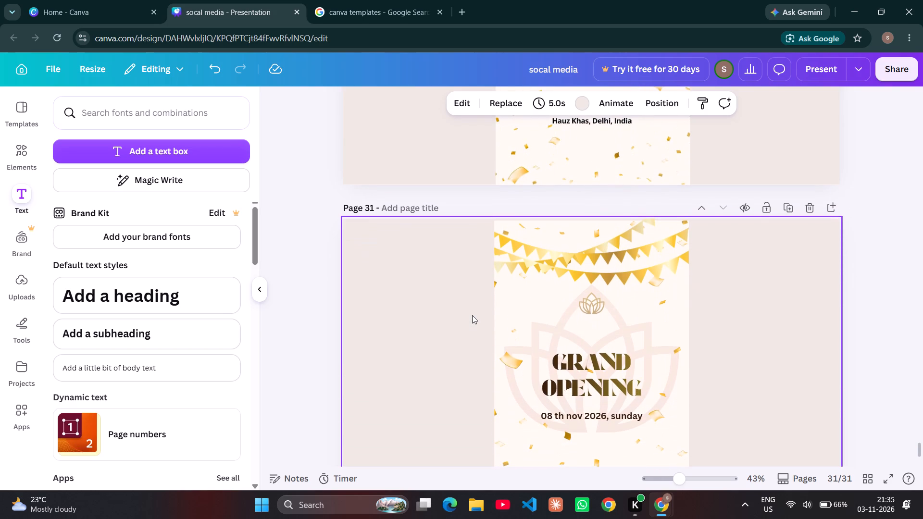
pyautogui.hscroll(2, 472, 315)
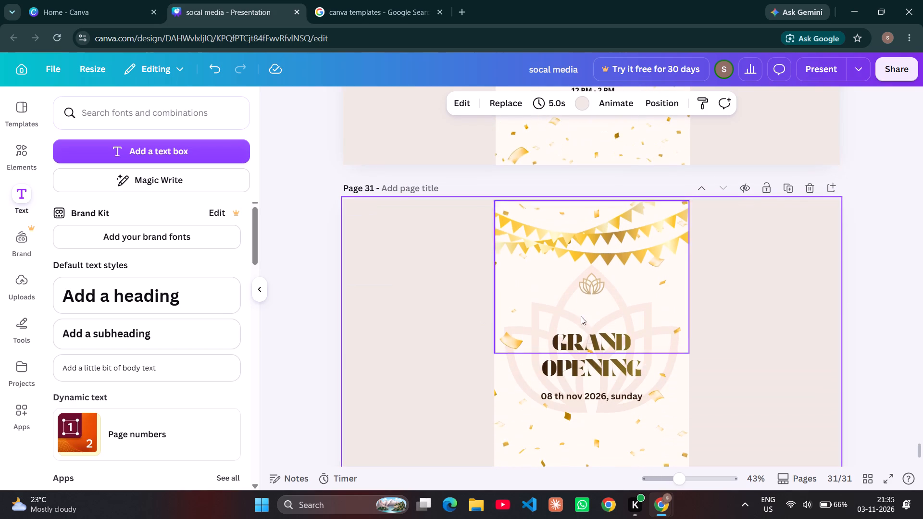
pyautogui.click(620, 396)
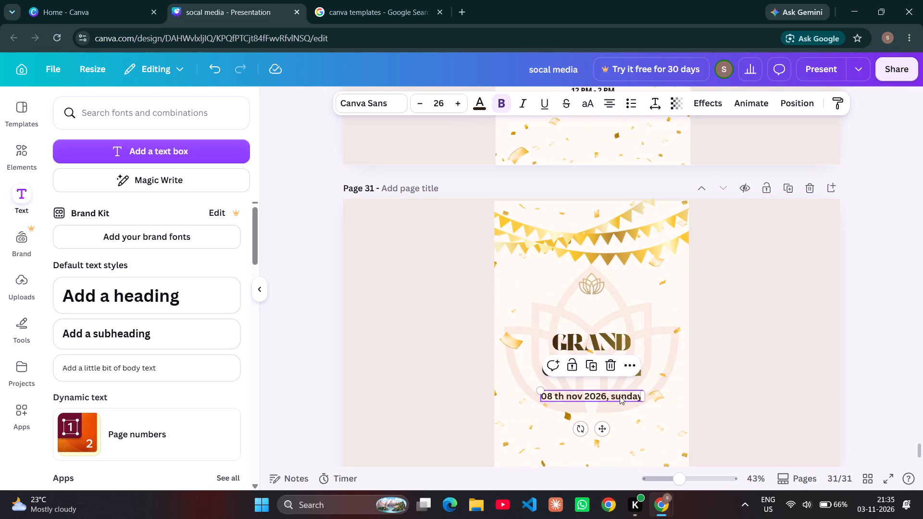
pyautogui.click(620, 396)
pyautogui.press('Left')
pyautogui.press('BackSpace')
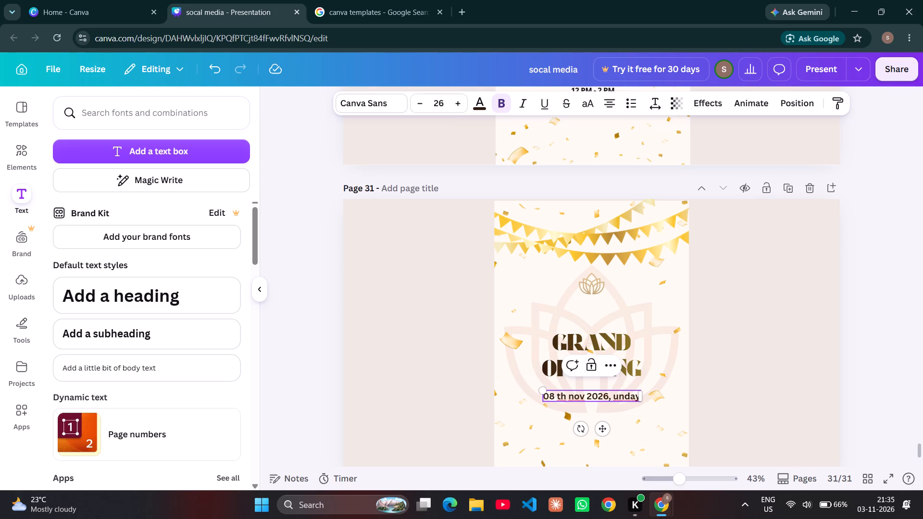
pyautogui.hotkey('shift', 's')
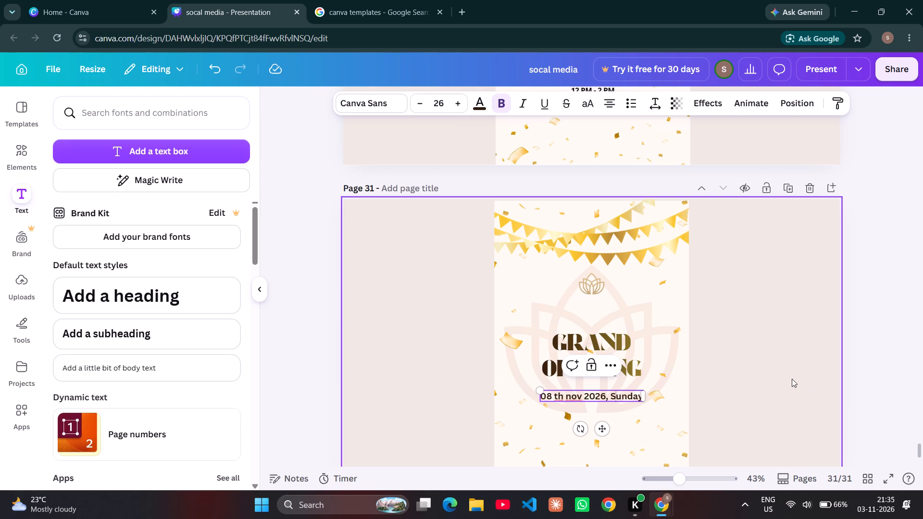
# Remove the space between "08" and "th" in the date text so it reads "08th nov 2026, Sunday".
pyautogui.scroll(1, 792, 379)
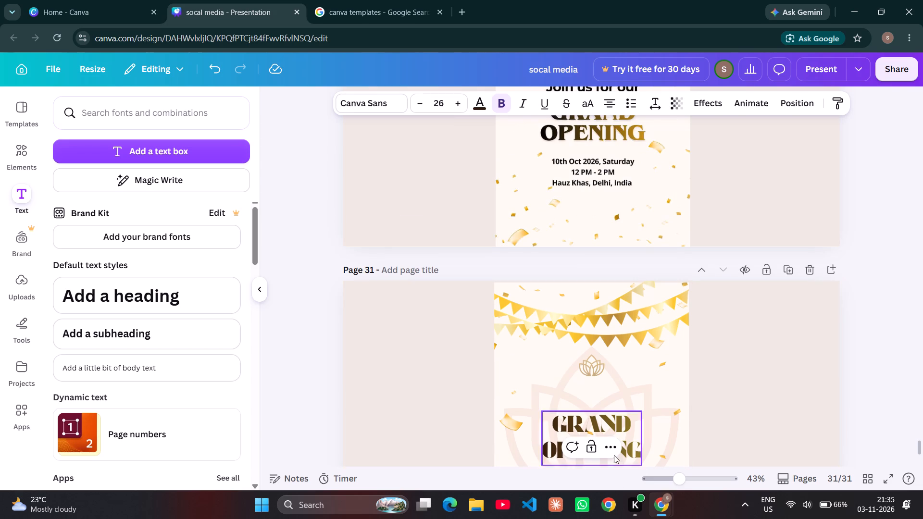
pyautogui.scroll(-4, 695, 430)
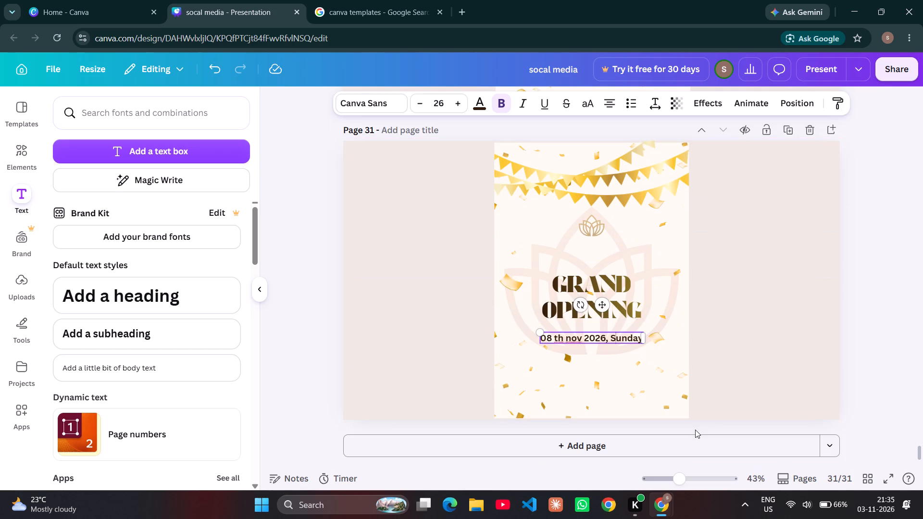
pyautogui.press('Left')
pyautogui.press('Left')
pyautogui.press('Left')
pyautogui.press('Left')
pyautogui.press('Left')
pyautogui.press('Left')
pyautogui.press('Left')
pyautogui.press('Left')
pyautogui.press('Left')
pyautogui.press('Left')
pyautogui.press('Left')
pyautogui.press('Left')
pyautogui.press('Left')
pyautogui.press('Left')
pyautogui.press('BackSpace')
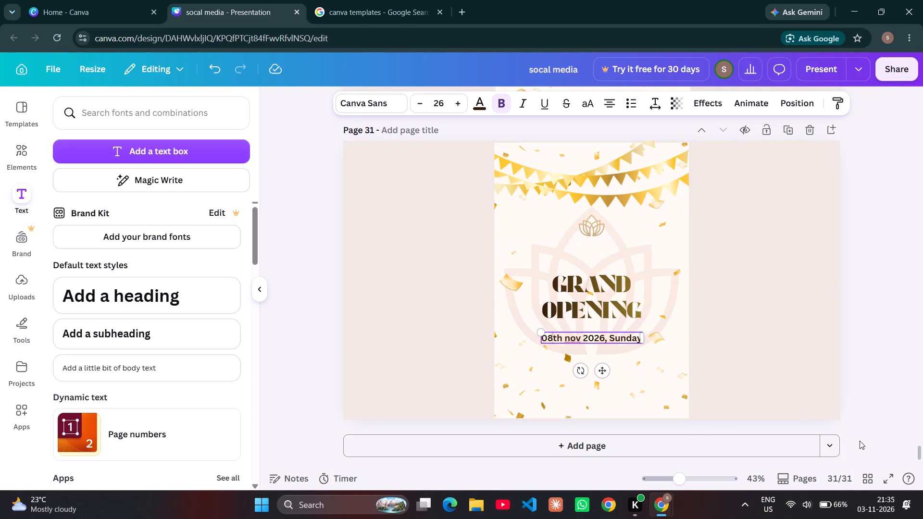
pyautogui.click(781, 344)
# Using page 30's event details as reference, add a text box on page 31 reading "12 _ 02 PM".
pyautogui.scroll(4, 781, 344)
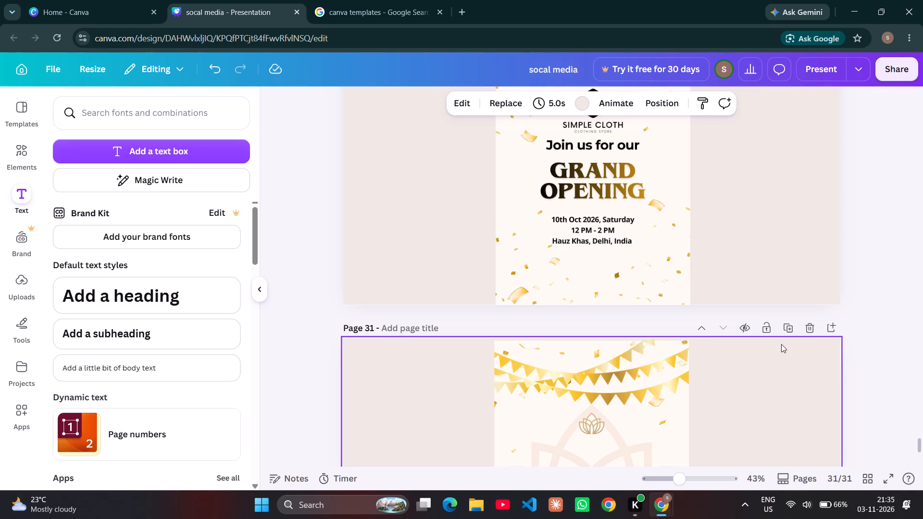
pyautogui.scroll(-6, 781, 344)
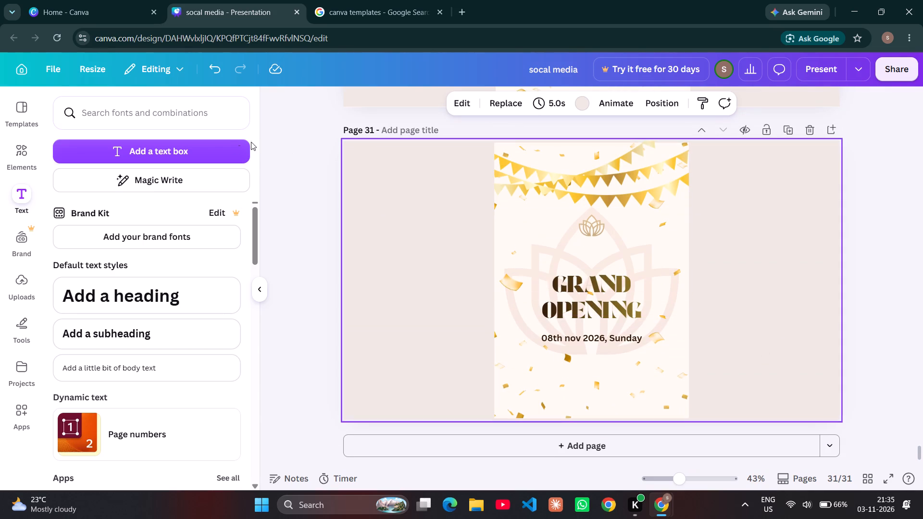
pyautogui.click(209, 146)
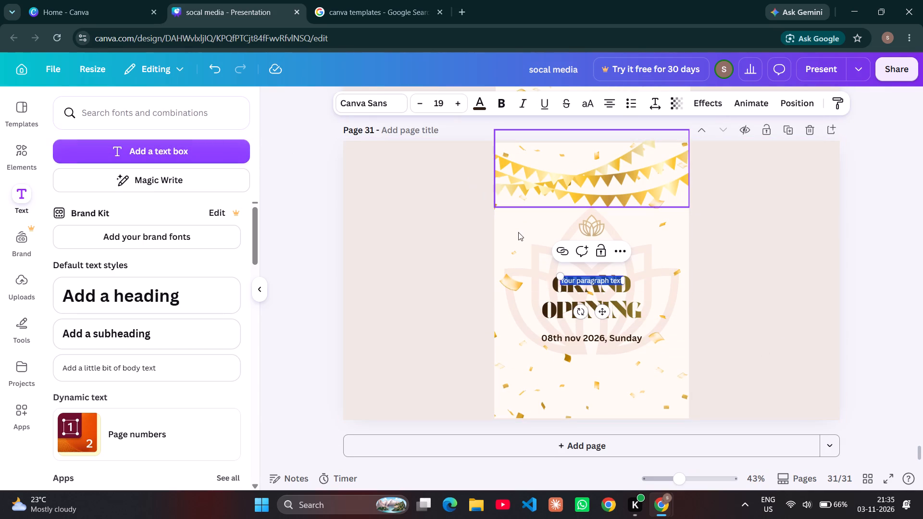
pyautogui.write('12')
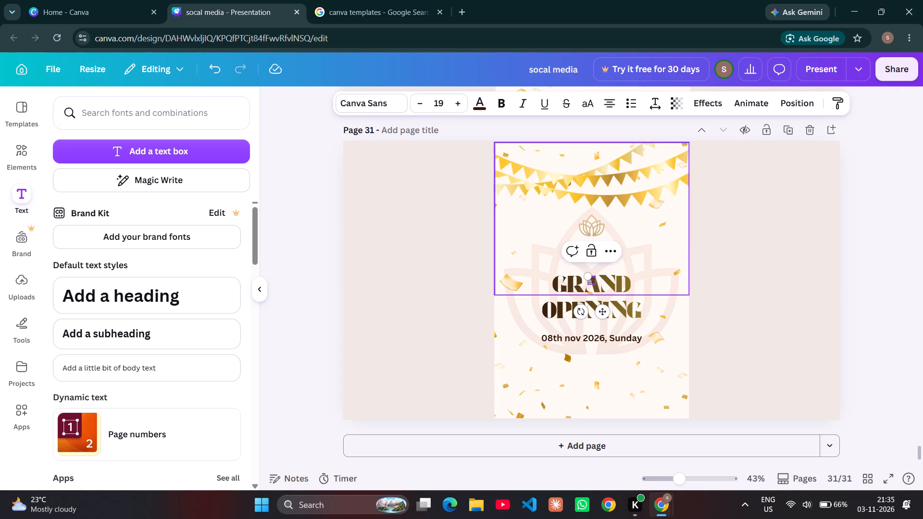
pyautogui.press('space')
pyautogui.write('_')
pyautogui.press('space')
pyautogui.write('02')
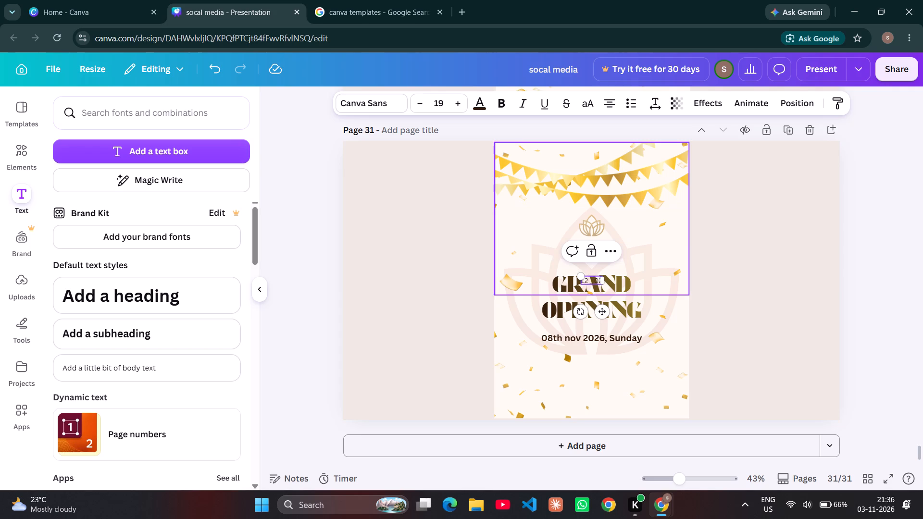
pyautogui.press('space')
pyautogui.write('PM')
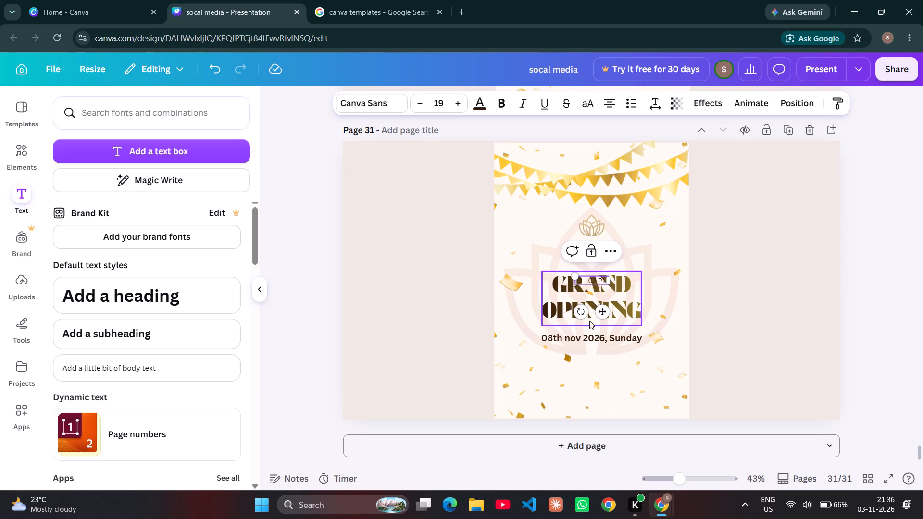
# Place the time text just below the date on page 31 and make it bold.
pyautogui.moveTo(603, 309); pyautogui.dragTo(601, 406)
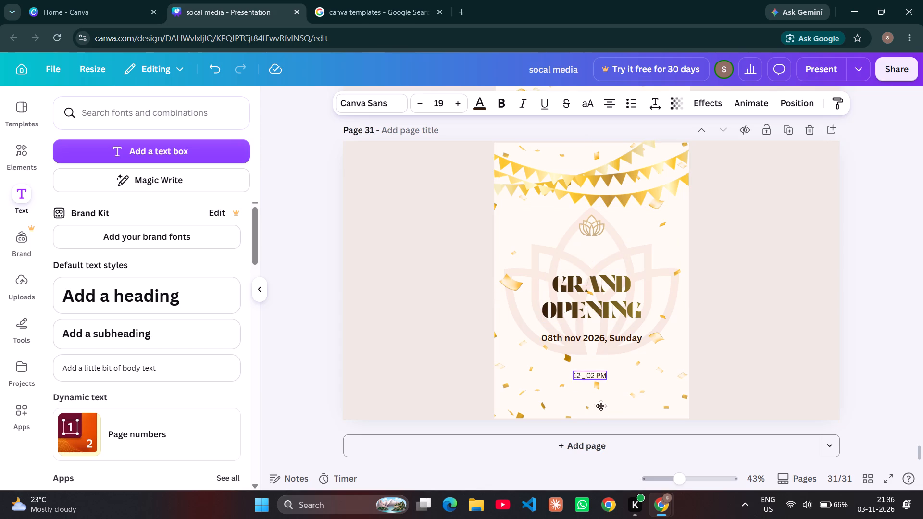
pyautogui.moveTo(601, 406); pyautogui.dragTo(600, 385)
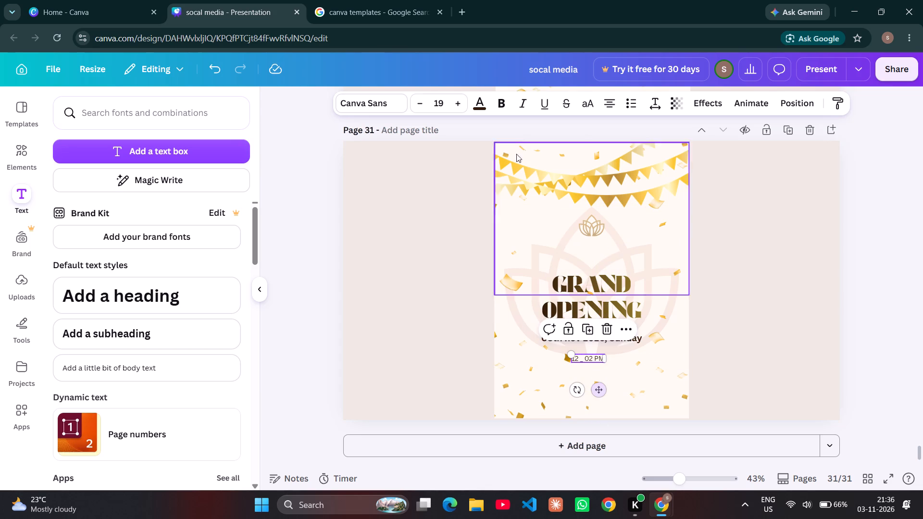
pyautogui.click(499, 103)
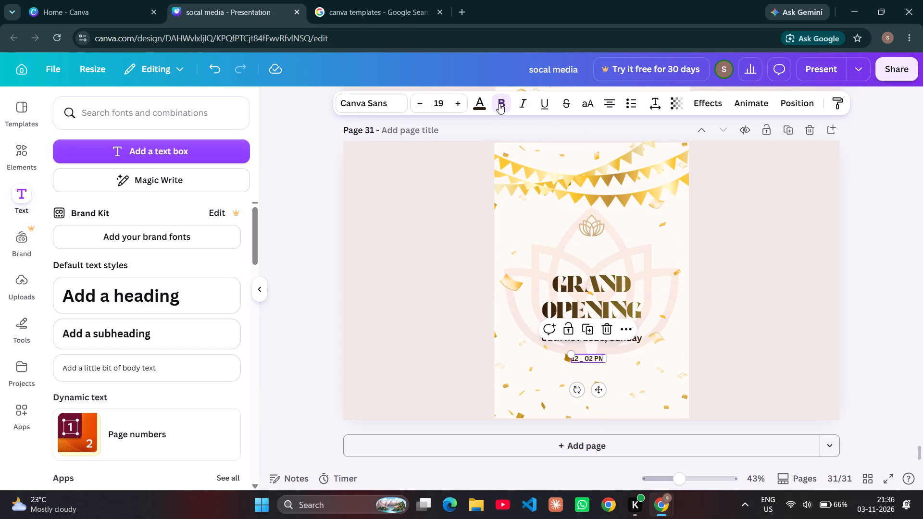
pyautogui.click(545, 372)
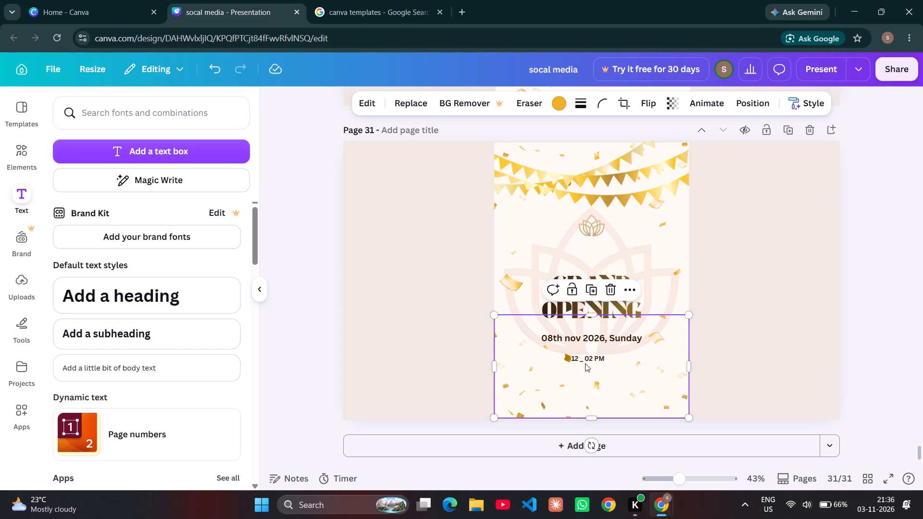
# Replace the underscore in the time text with a hyphen so it reads "12 - 02 PM".
pyautogui.click(585, 359)
pyautogui.click(585, 359)
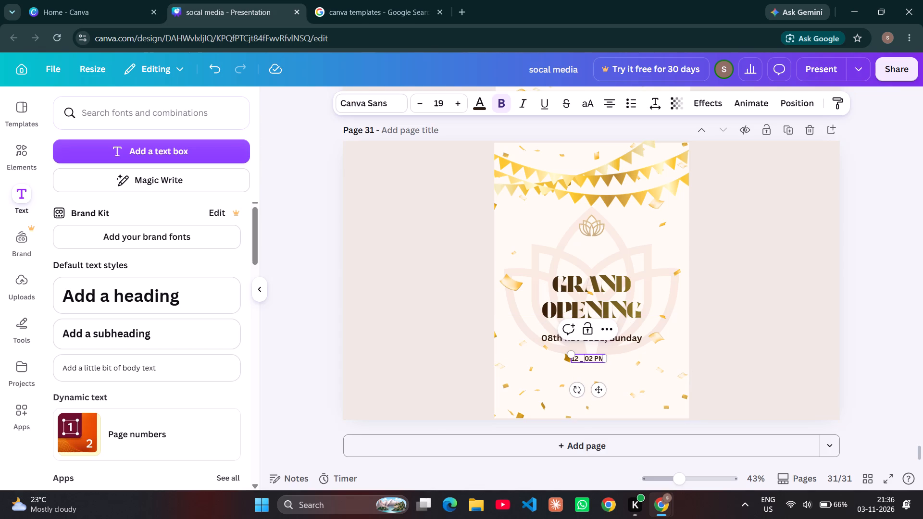
pyautogui.press('BackSpace')
pyautogui.press('BackSpace')
pyautogui.press('-')
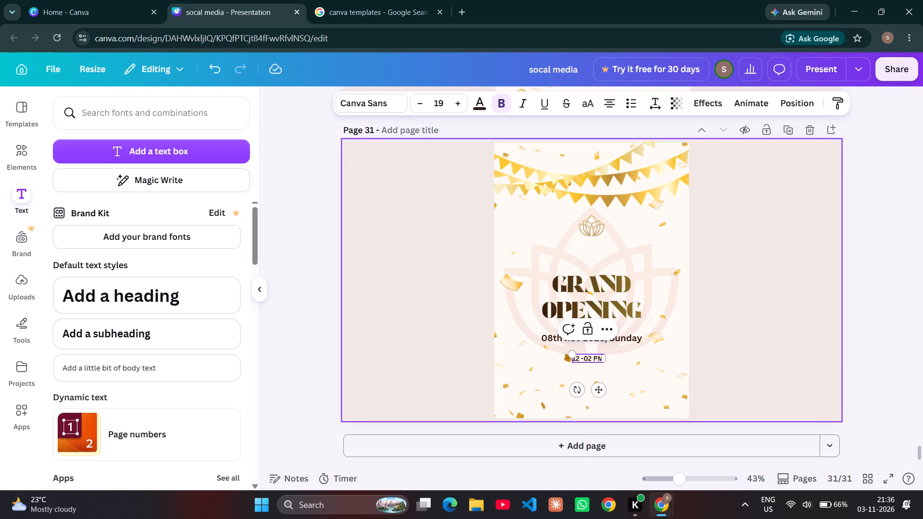
pyautogui.press('space')
pyautogui.click(719, 358)
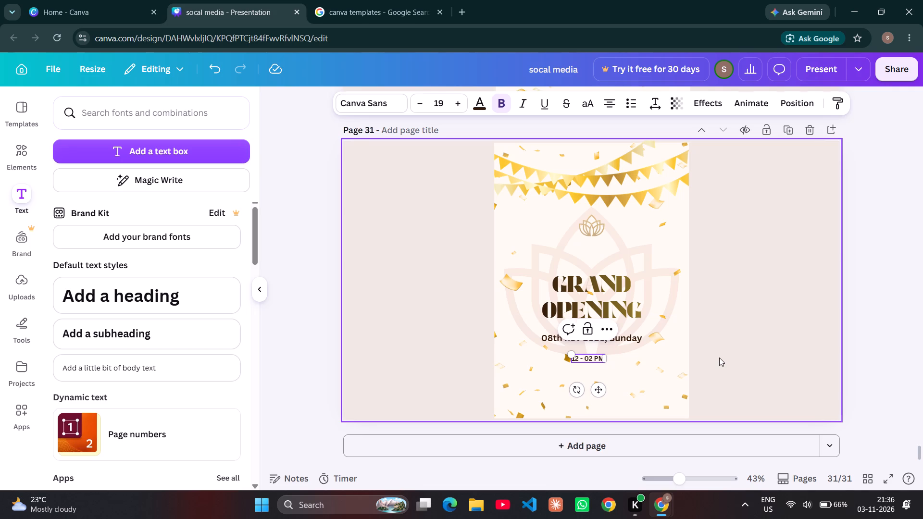
# Following page 30's time format, insert "PM" after 12 so page 31's time text reads "12 PM - 02 PM".
pyautogui.scroll(1, 719, 358)
pyautogui.scroll(-2, 719, 358)
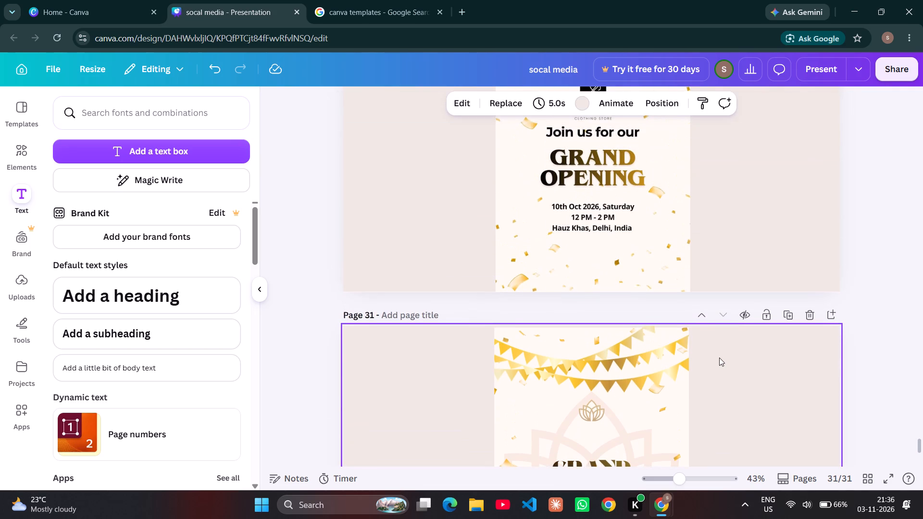
pyautogui.scroll(-2, 719, 358)
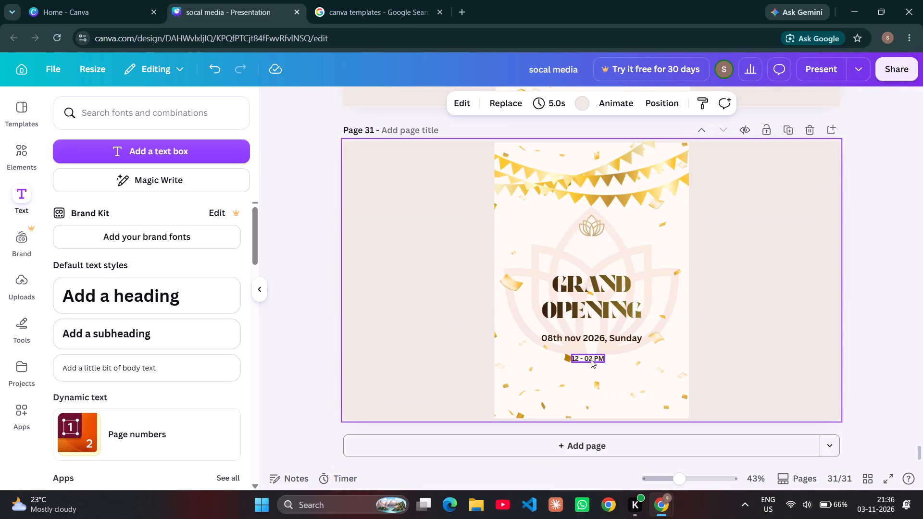
pyautogui.click(576, 356)
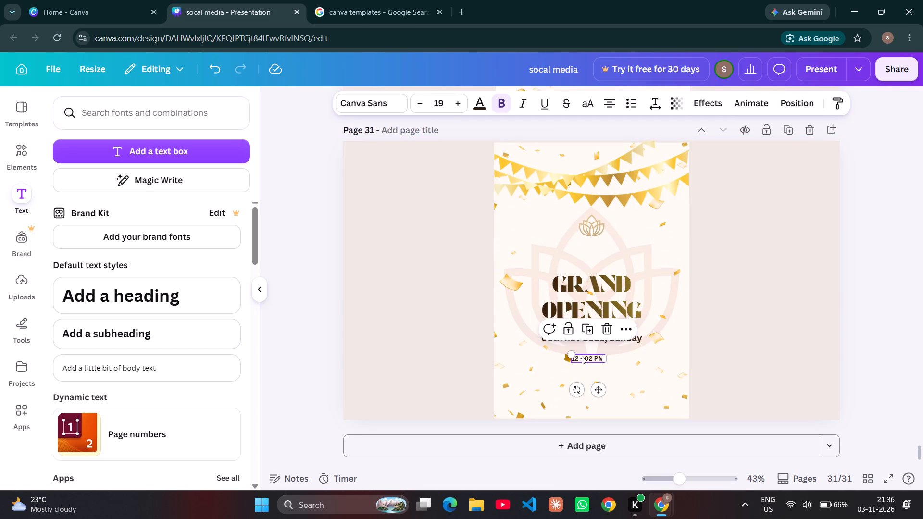
pyautogui.click(582, 356)
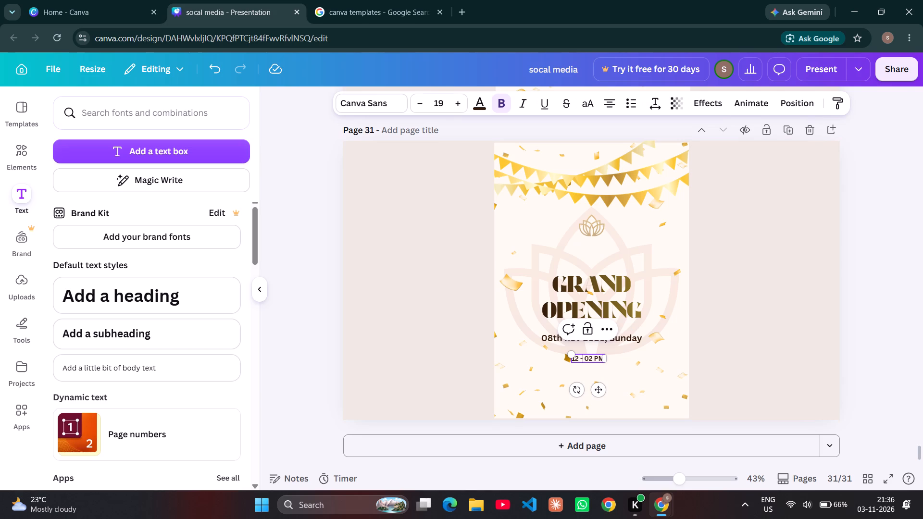
pyautogui.press('Left')
pyautogui.press('Left')
pyautogui.press('Right')
pyautogui.write('PM')
pyautogui.press('space')
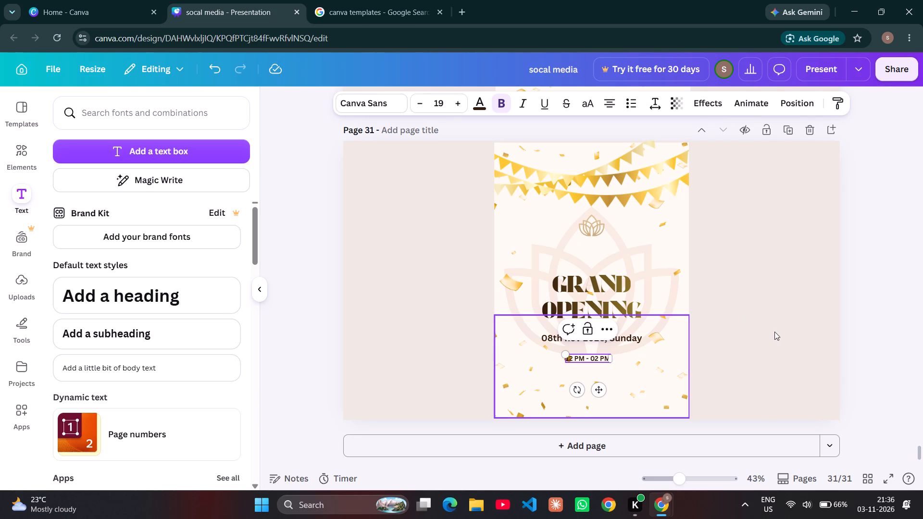
# Increase page 31's time text to size 22 and nudge it up slightly closer to the date.
pyautogui.tripleClick(460, 101)
pyautogui.click(427, 253)
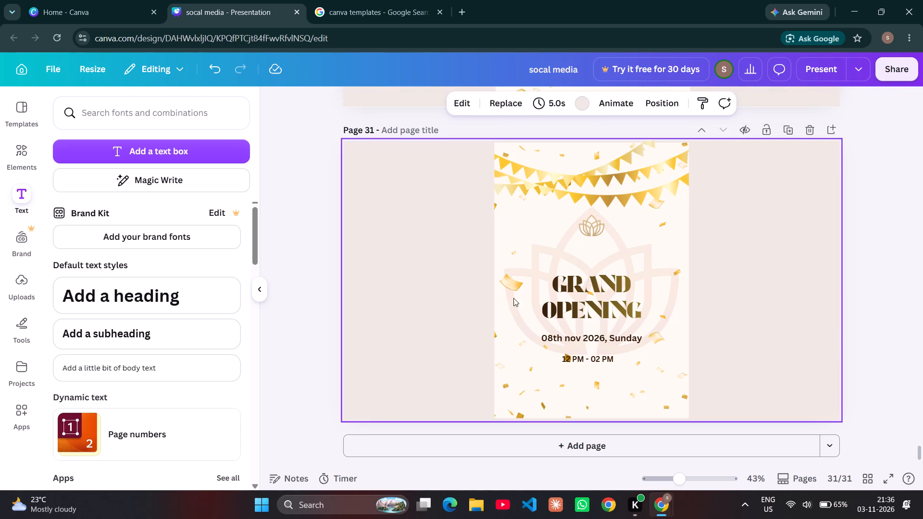
pyautogui.click(608, 359)
pyautogui.press('Up')
pyautogui.press('Up')
pyautogui.press('Up')
pyautogui.press('Up')
pyautogui.press('Up')
pyautogui.press('Up')
pyautogui.press('Up')
pyautogui.press('Up')
pyautogui.press('Up')
pyautogui.press('Up')
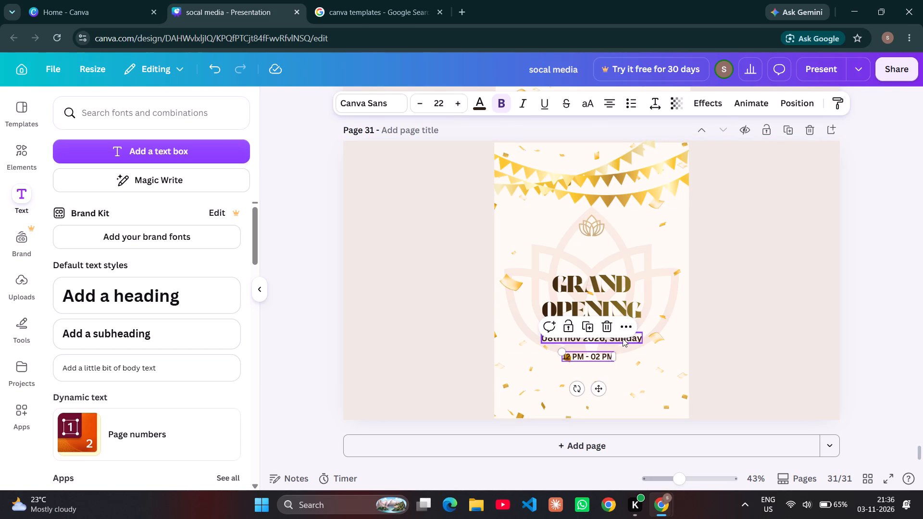
# Check the date text's font size and match the time text to it at size 26.
pyautogui.click(623, 338)
pyautogui.click(603, 359)
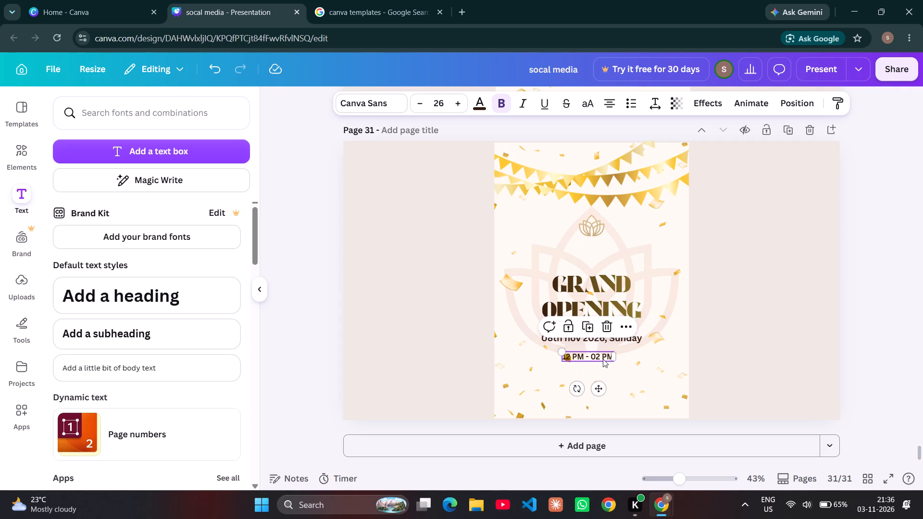
pyautogui.tripleClick(459, 108)
pyautogui.click(459, 108)
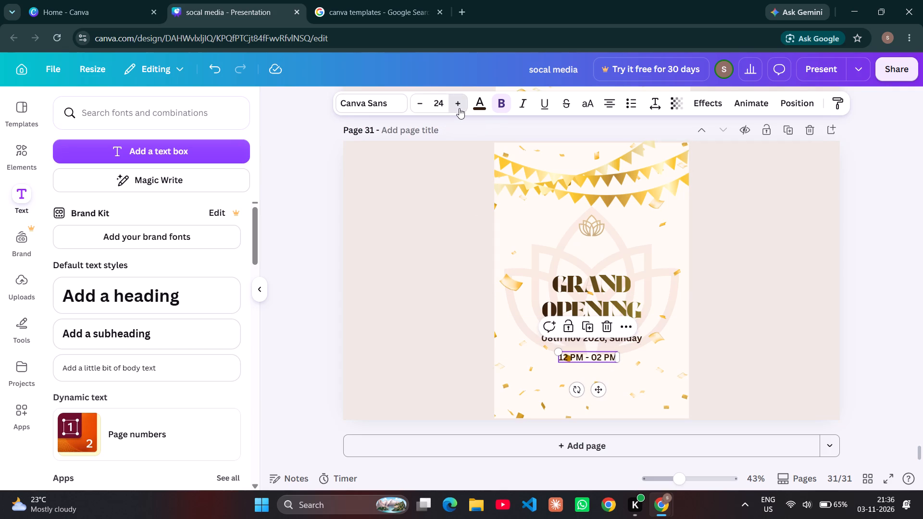
pyautogui.click(459, 108)
pyautogui.click(422, 103)
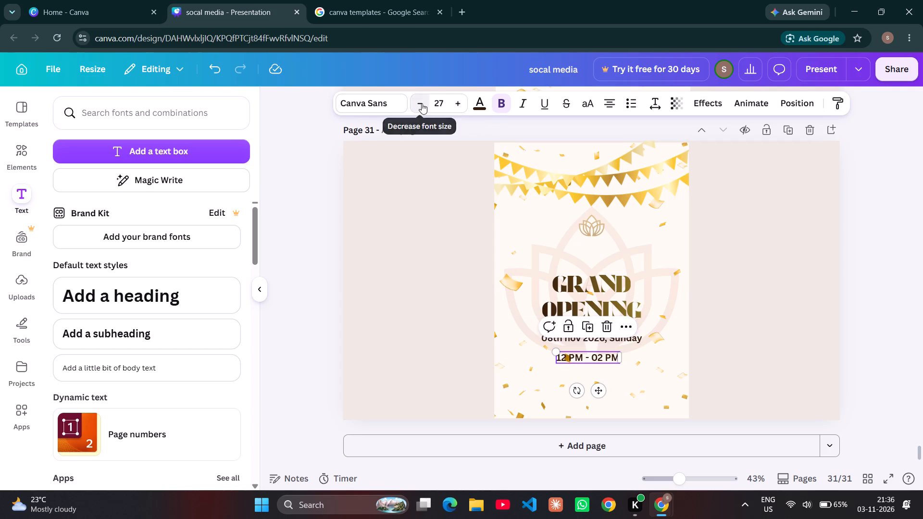
pyautogui.click(431, 259)
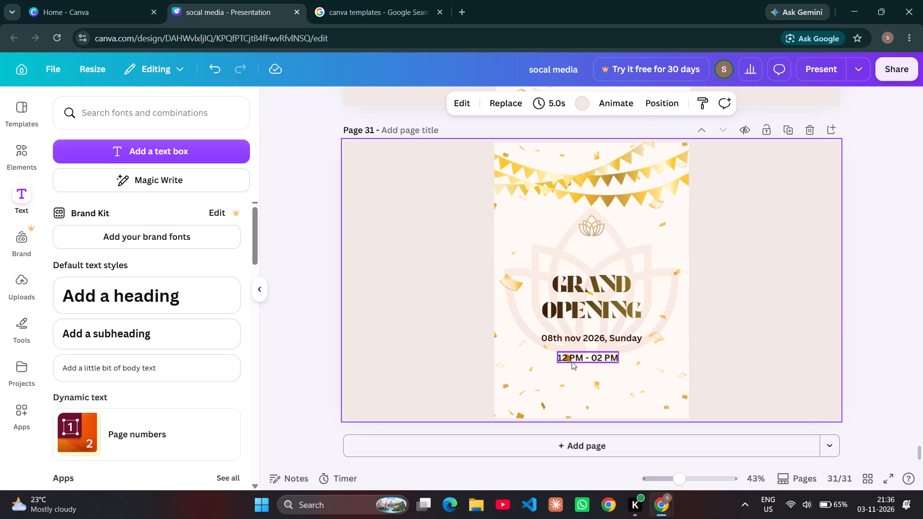
# Add a venue text box on page 31 reading "Jama pur ,naksalbaad jondhar".
pyautogui.click(226, 159)
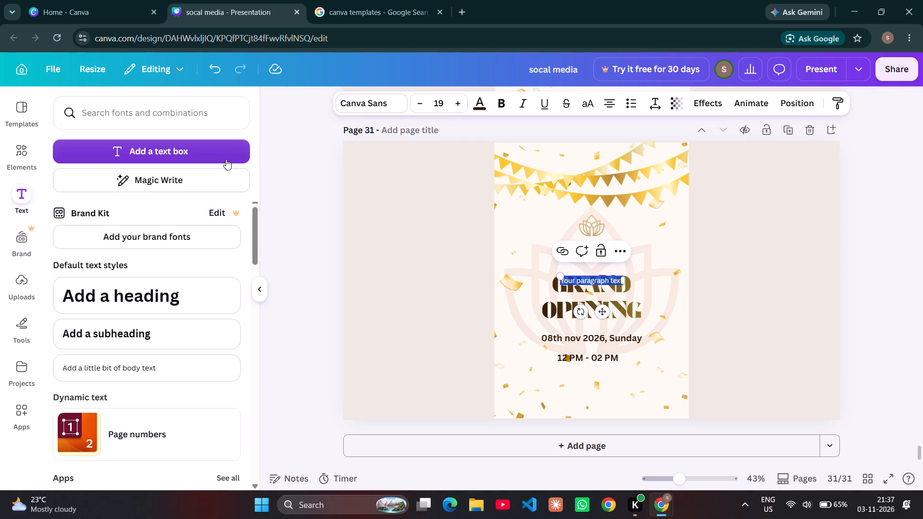
pyautogui.hotkey('shift', 'j')
pyautogui.write('ama')
pyautogui.press('space')
pyautogui.write('pur')
pyautogui.press('space')
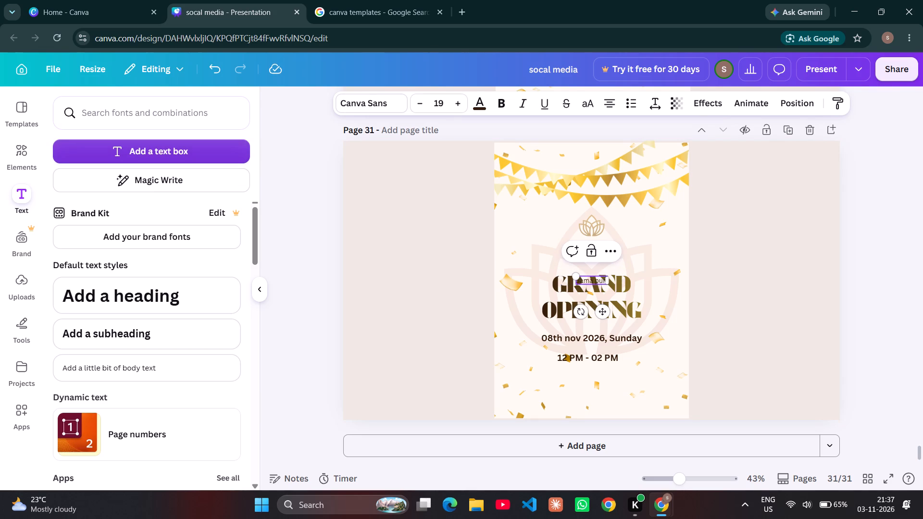
pyautogui.press(',')
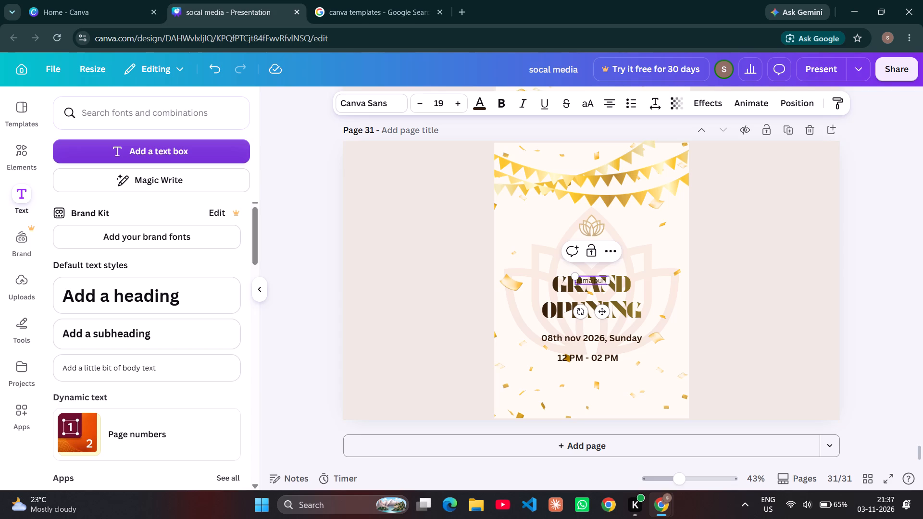
pyautogui.write('naksal p')
pyautogui.press('BackSpace')
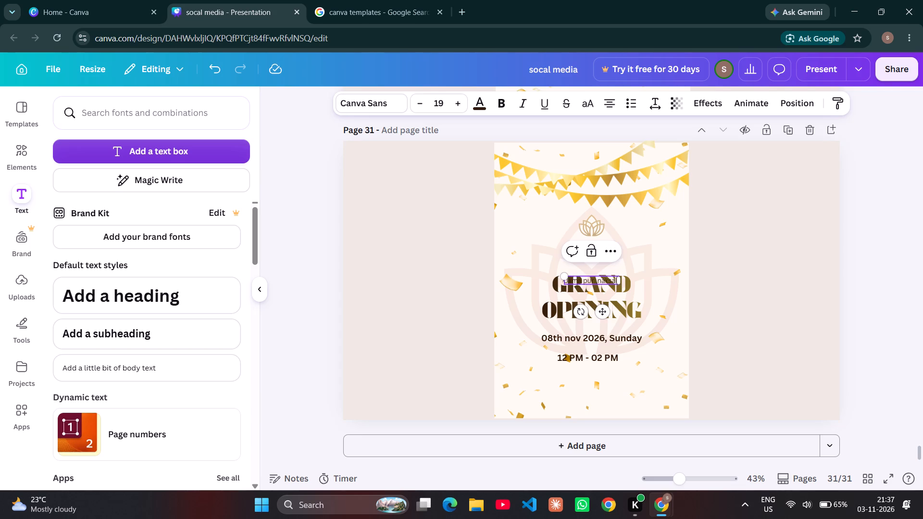
pyautogui.press('BackSpace')
pyautogui.write('baad')
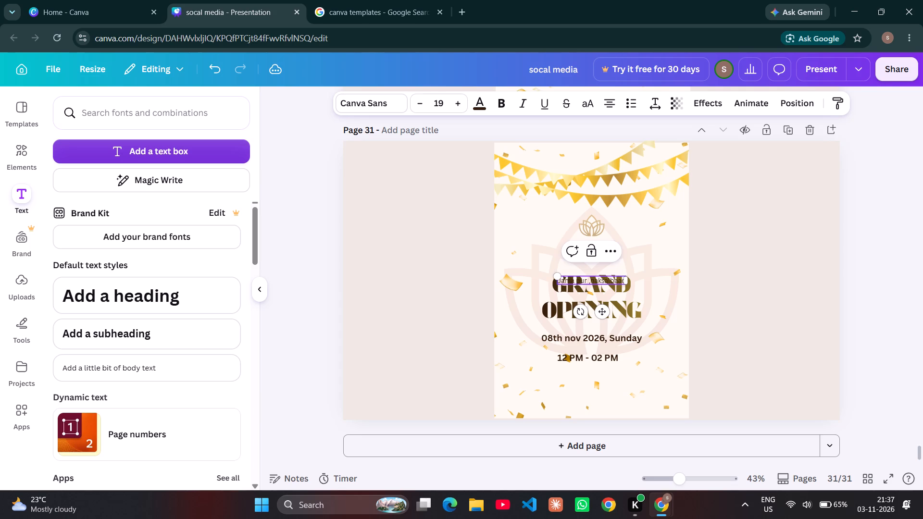
pyautogui.press('space')
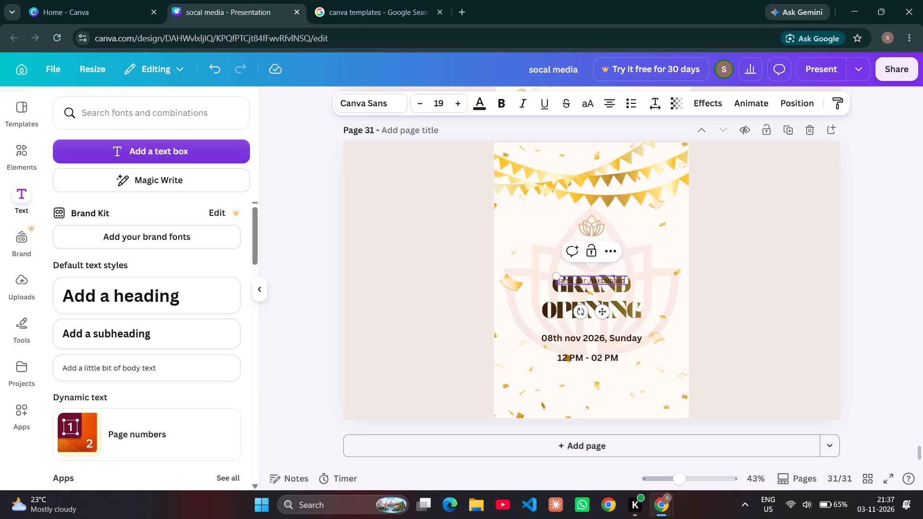
pyautogui.write('jon')
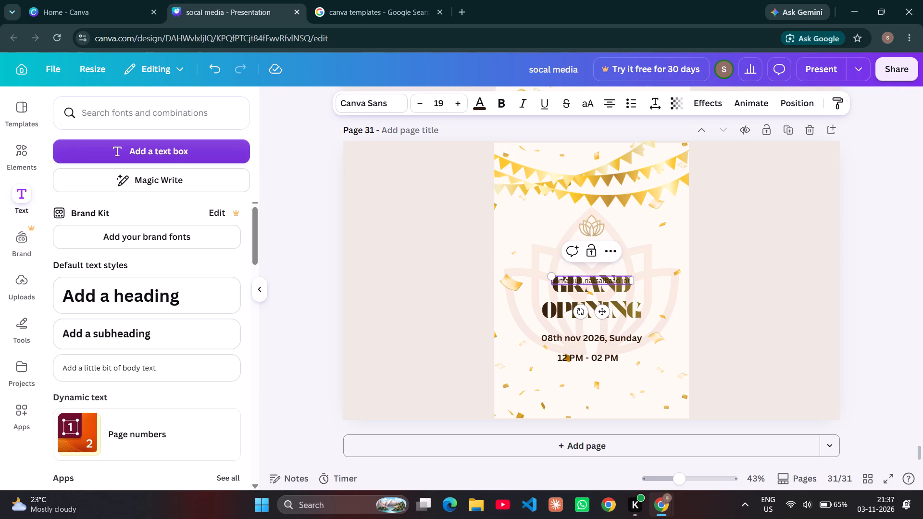
pyautogui.press('d')
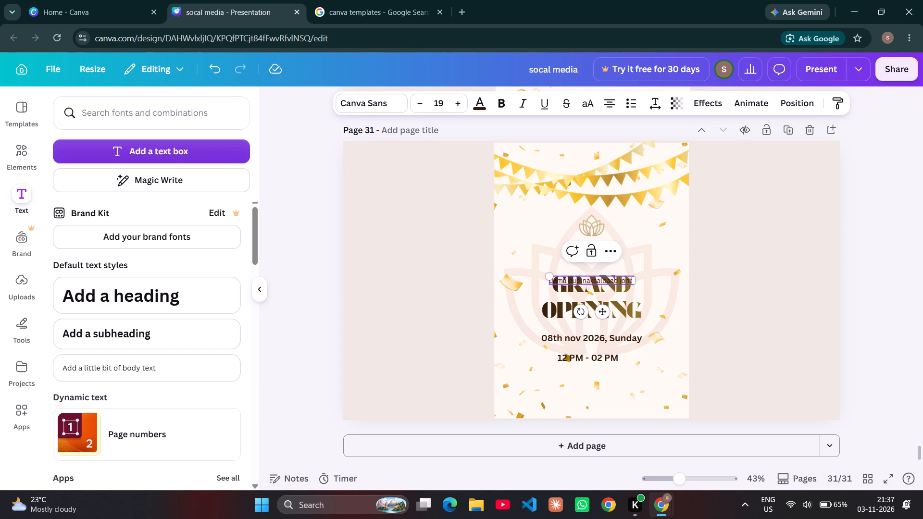
pyautogui.write('ha')
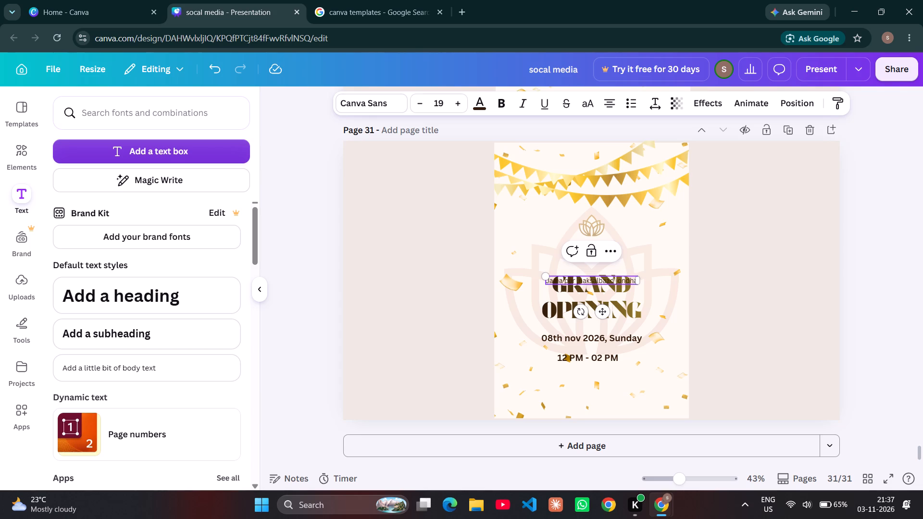
pyautogui.press('r')
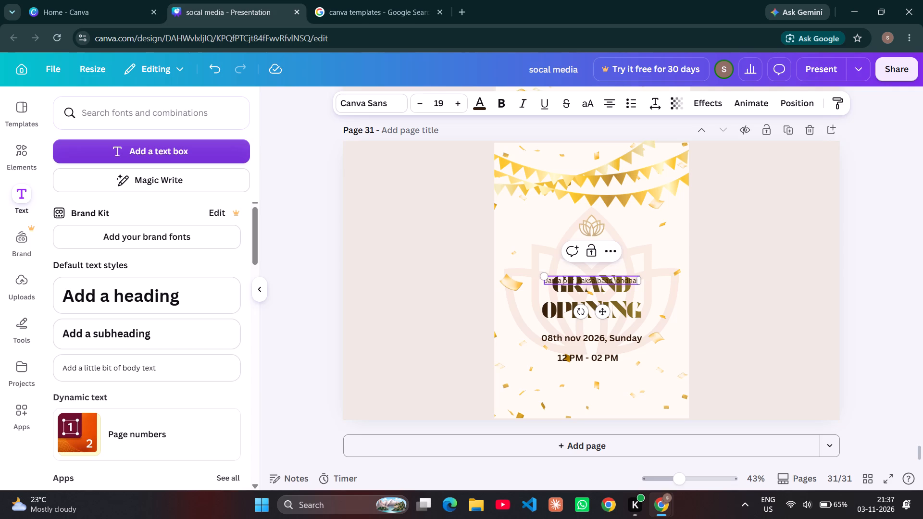
# Set the venue text's font size to 26, matching the date and time lines.
pyautogui.click(506, 106)
pyautogui.tripleClick(458, 104)
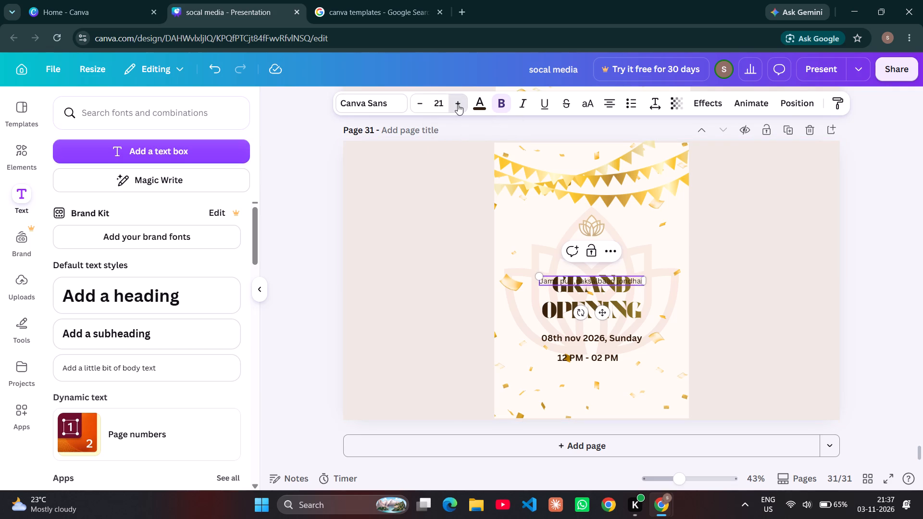
pyautogui.tripleClick(458, 104)
pyautogui.click(458, 104)
pyautogui.click(458, 104)
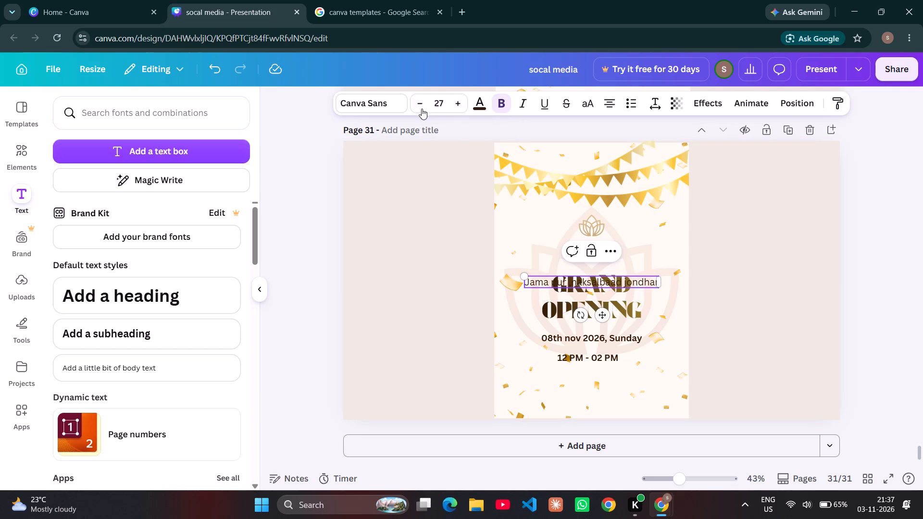
pyautogui.click(418, 107)
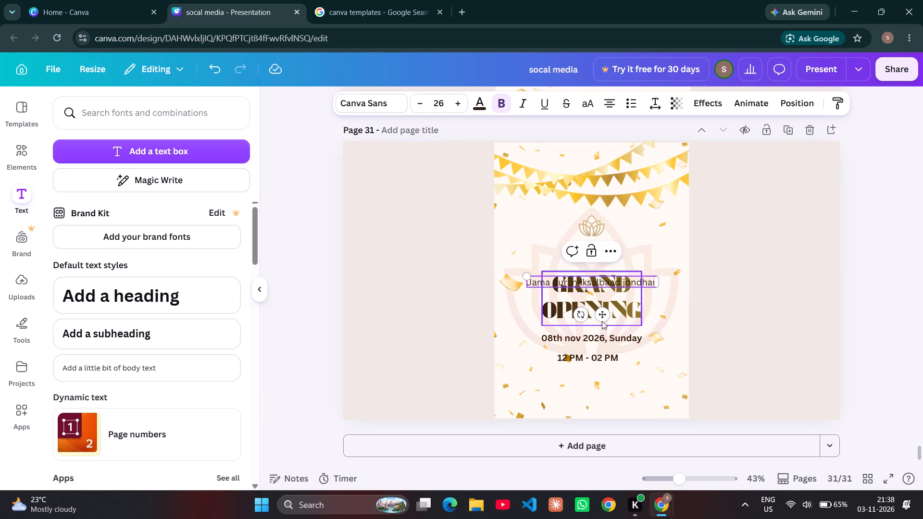
# Place the venue text just below the time on page 31 and make it bold.
pyautogui.moveTo(600, 319); pyautogui.dragTo(600, 413)
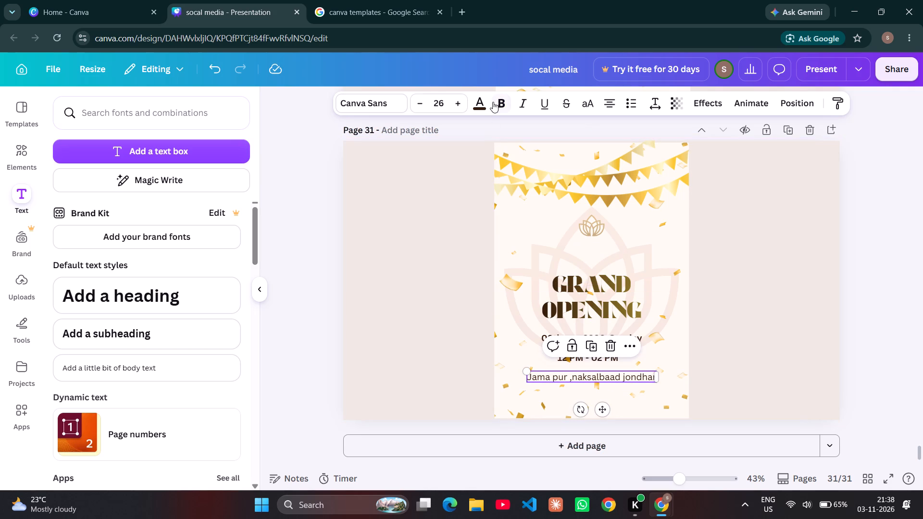
pyautogui.click(493, 101)
pyautogui.click(450, 245)
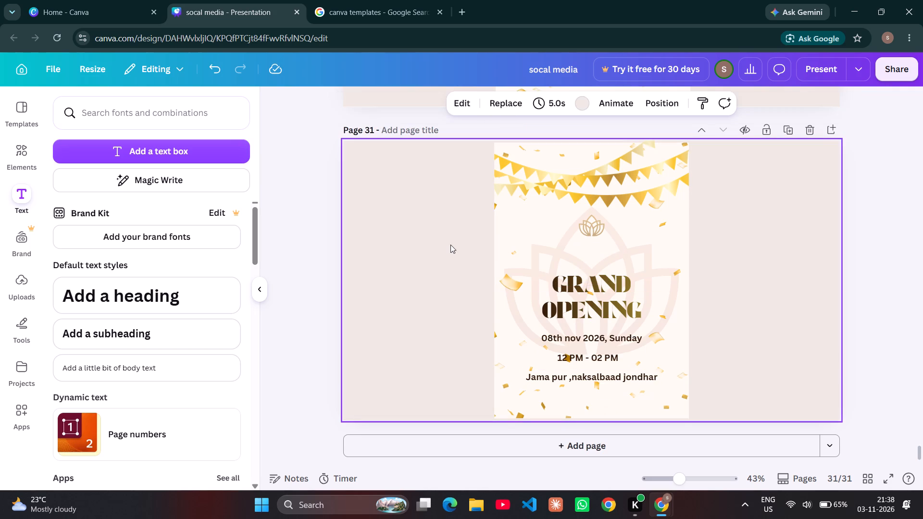
# Remove the space inside "Jama pur" so the venue text begins with "Jamapur".
pyautogui.click(547, 381)
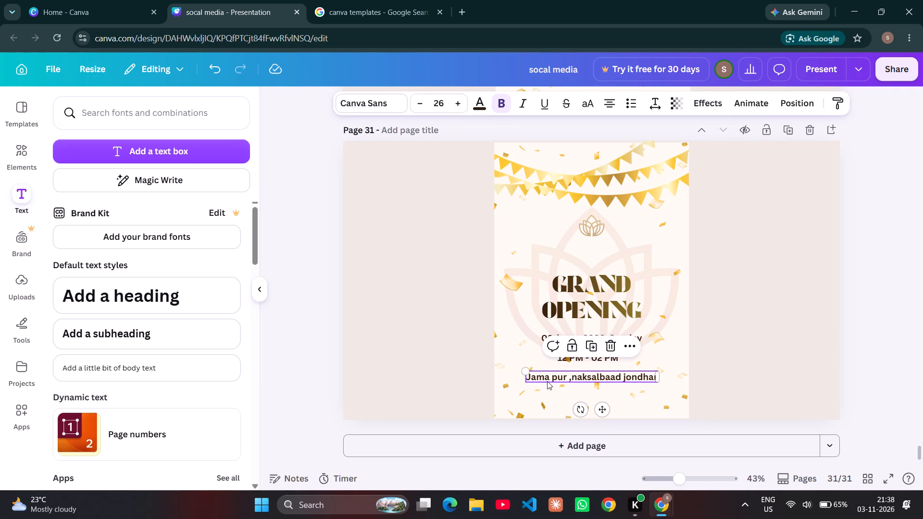
pyautogui.click(557, 374)
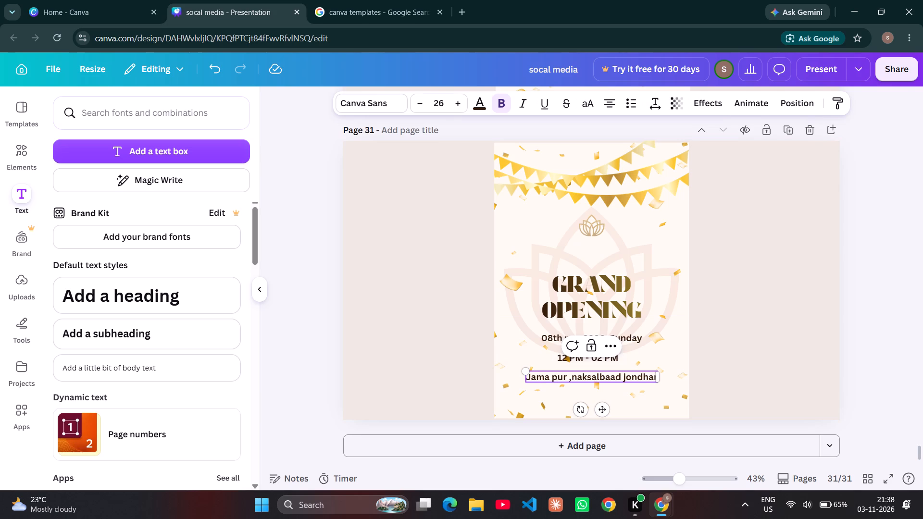
pyautogui.press('Left')
pyautogui.press('BackSpace')
pyautogui.click(745, 372)
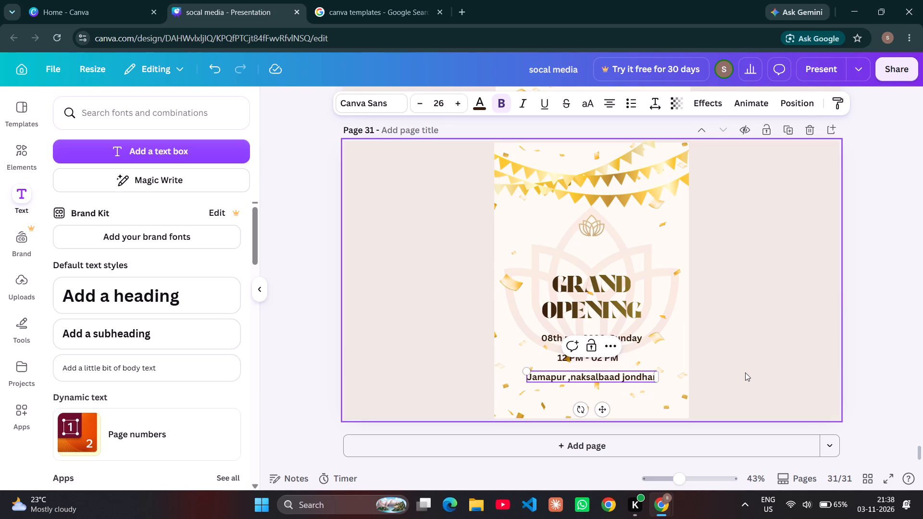
# Nudge the venue text slightly to the left beneath the time line.
pyautogui.click(602, 372)
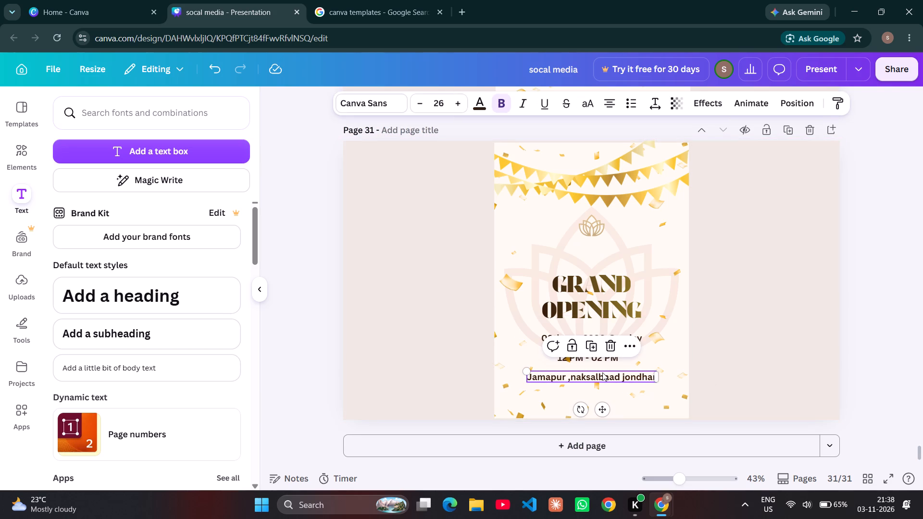
pyautogui.press('Left')
pyautogui.press('Left')
pyautogui.press('Left')
pyautogui.press('Left')
pyautogui.press('Left')
pyautogui.press('Left')
pyautogui.press('Left')
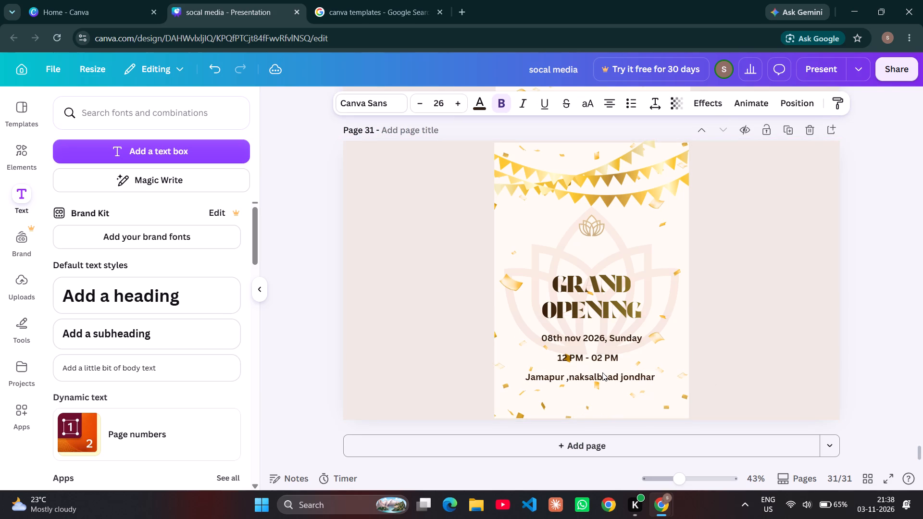
pyautogui.press('Left')
pyautogui.press('Left')
pyautogui.press('Left')
pyautogui.press('Left')
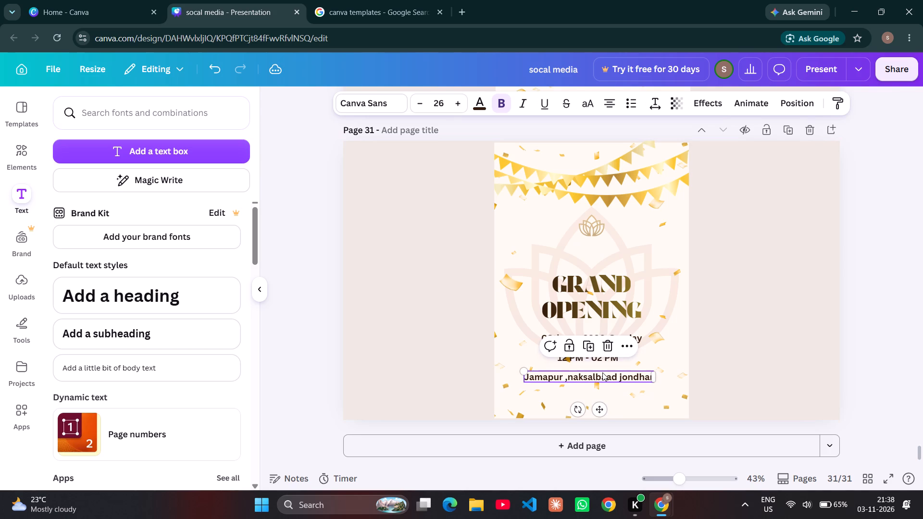
# Insert a space after the comma so the venue text reads "Jamapur , naksalbaad jondhar".
pyautogui.click(602, 372)
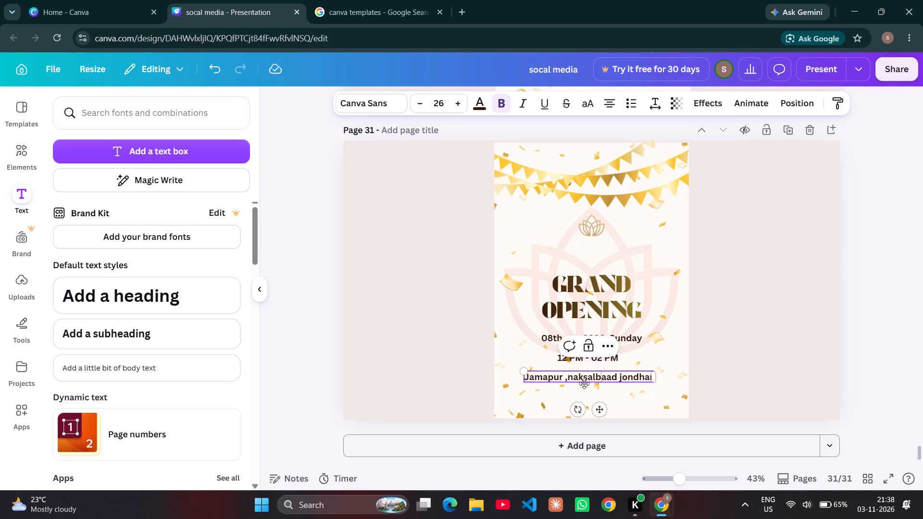
pyautogui.press('Left')
pyautogui.press('Left')
pyautogui.press('Left')
pyautogui.press('Left')
pyautogui.press('Left')
pyautogui.press('Left')
pyautogui.press('Left')
pyautogui.press('Left')
pyautogui.press('Left')
pyautogui.press('Left')
pyautogui.press('Left')
pyautogui.press('Left')
pyautogui.press('Left')
pyautogui.press('Right')
pyautogui.press('Right')
pyautogui.press('Right')
pyautogui.press('space')
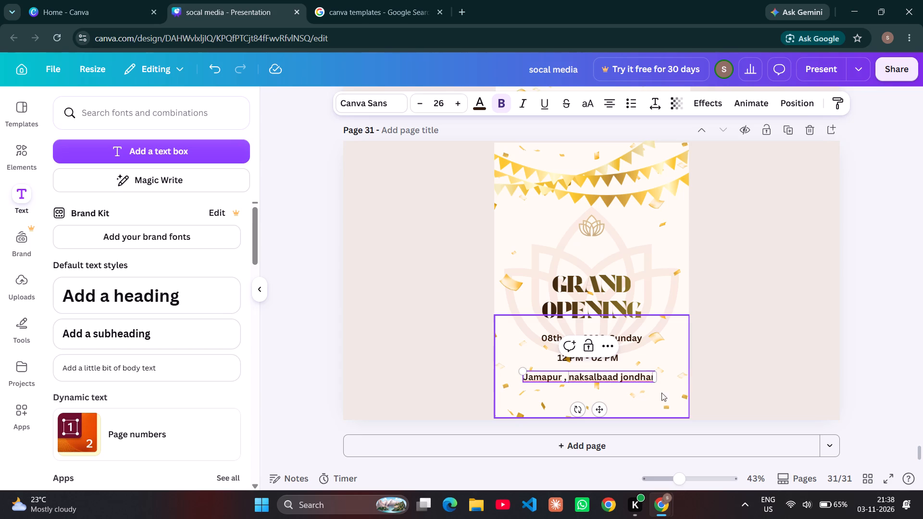
pyautogui.click(706, 395)
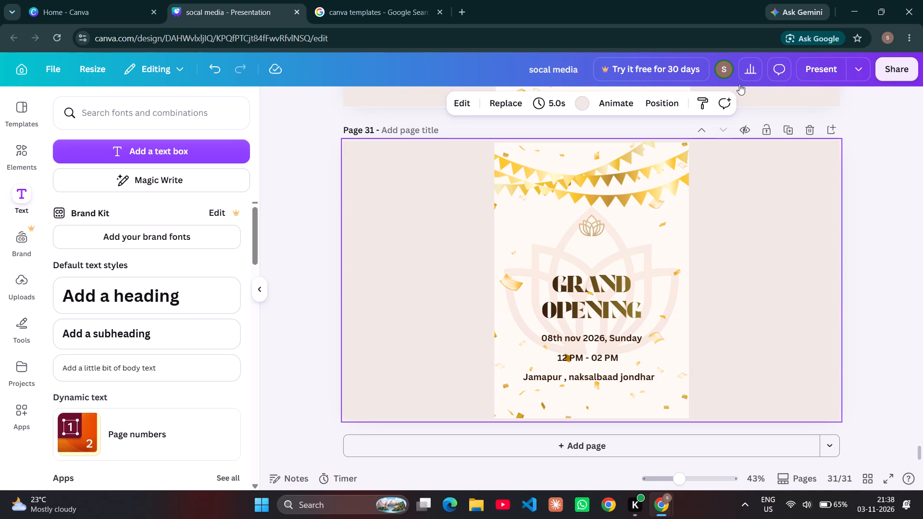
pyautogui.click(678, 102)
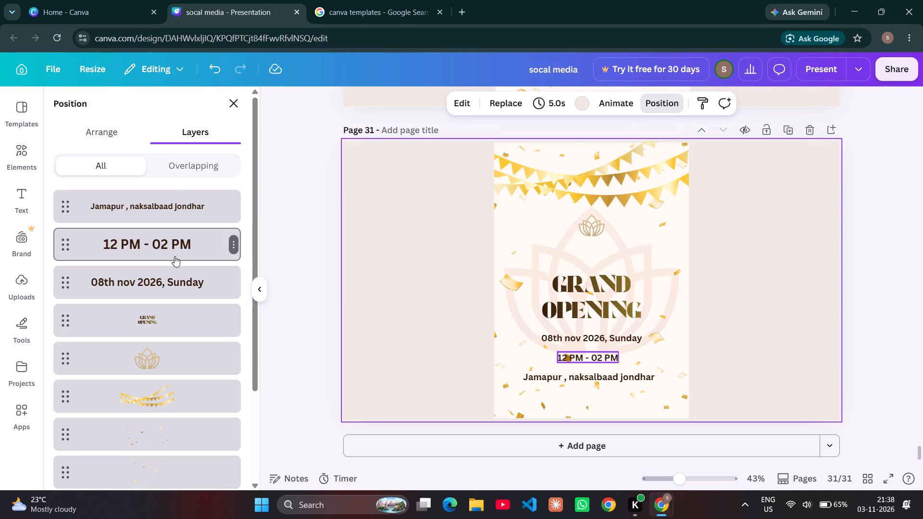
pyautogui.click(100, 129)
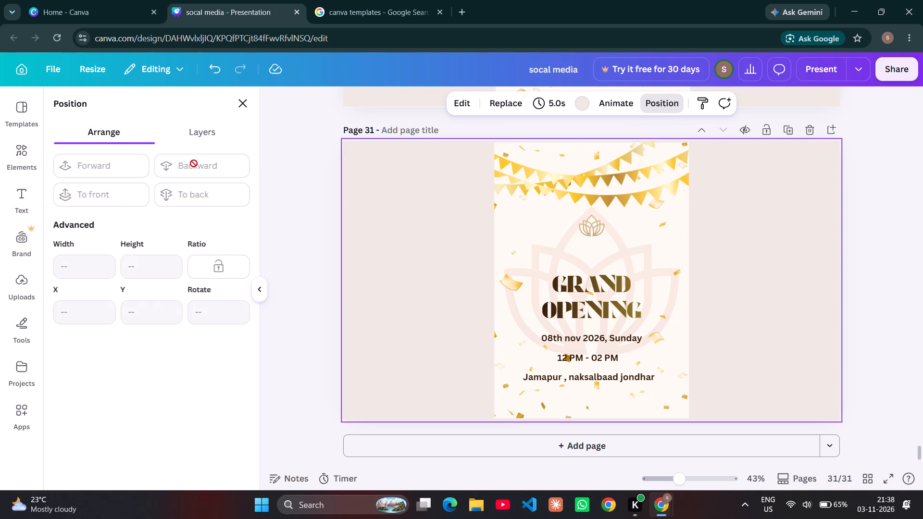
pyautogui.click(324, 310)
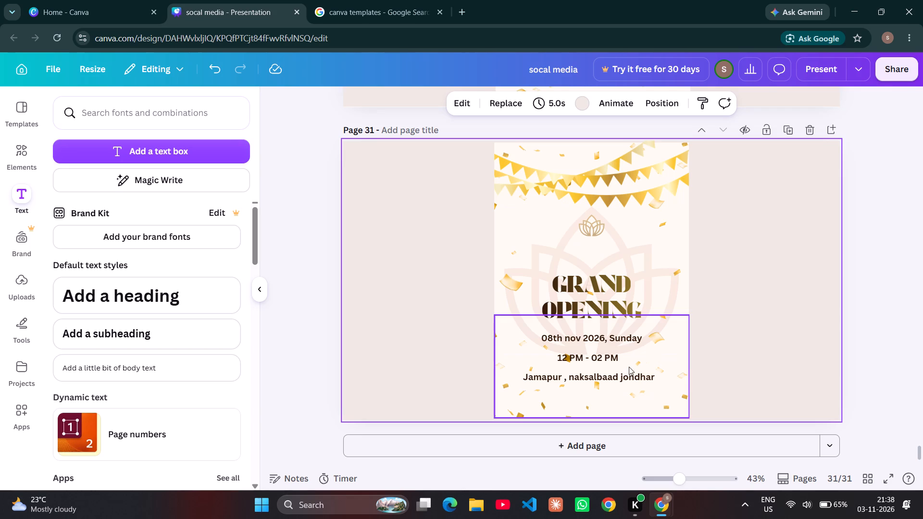
# Shift the venue text on page 31 slightly to the right, keeping it at the same height beneath the time line.
pyautogui.moveTo(618, 376); pyautogui.dragTo(633, 377)
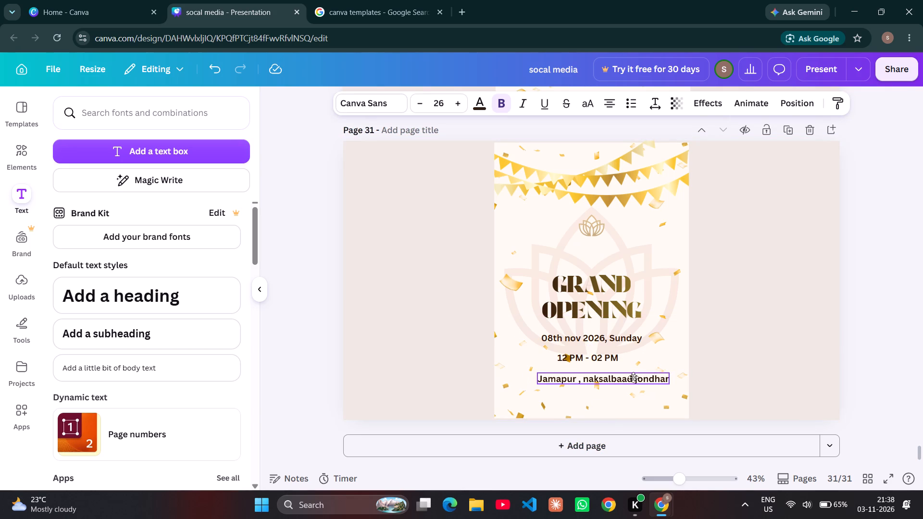
pyautogui.moveTo(633, 377); pyautogui.dragTo(624, 378)
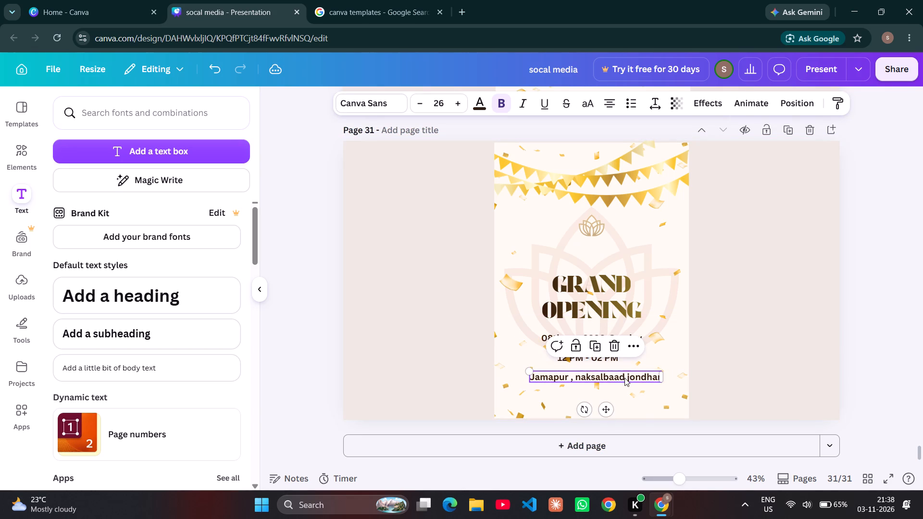
pyautogui.click(721, 375)
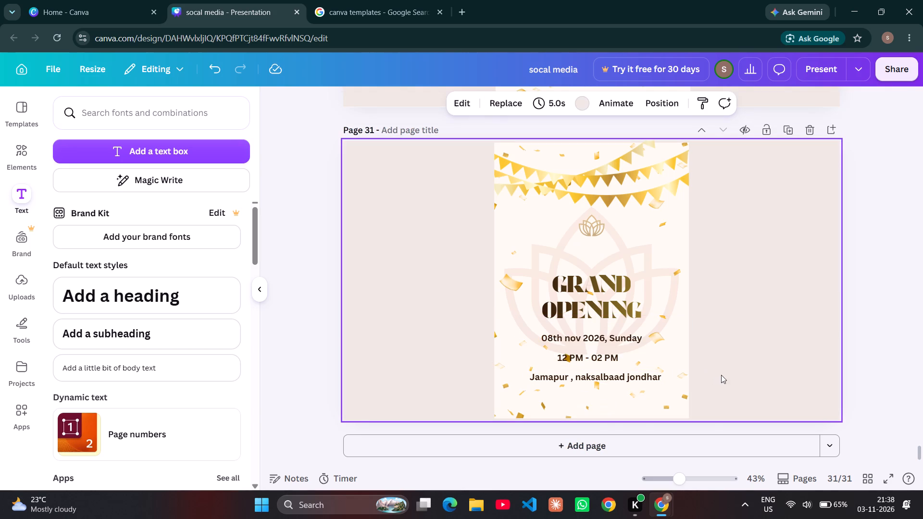
# Nudge the "12 PM - 02 PM" line up so it sits close beneath the date line on page 31.
pyautogui.scroll(2, 721, 375)
pyautogui.scroll(-2, 721, 375)
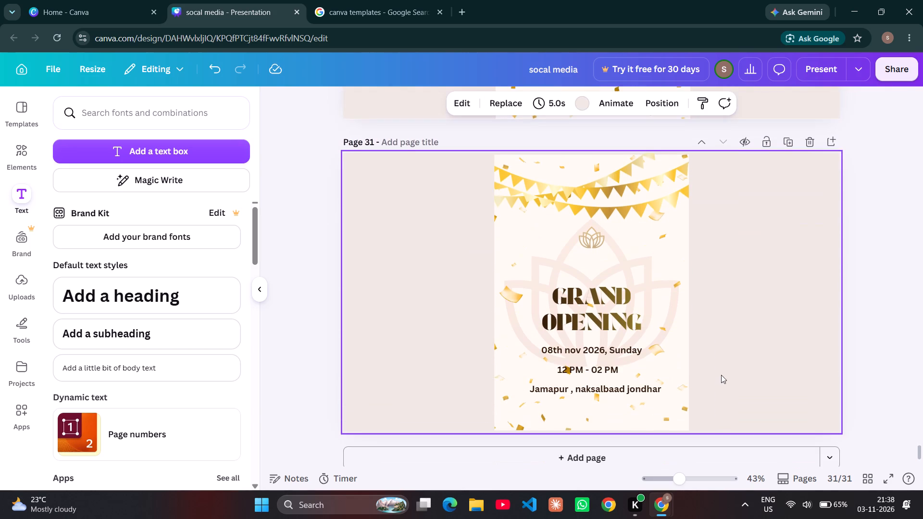
pyautogui.scroll(-1, 721, 375)
pyautogui.click(595, 353)
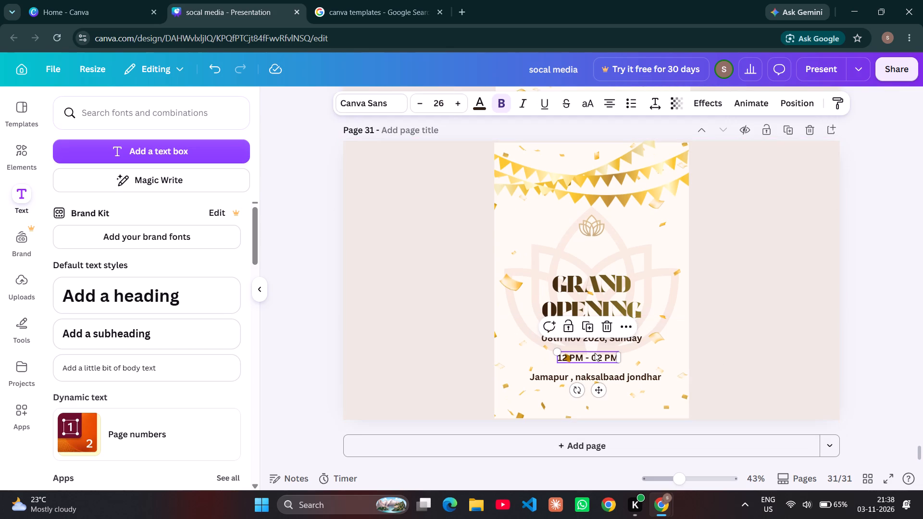
pyautogui.press('Up')
pyautogui.press('Up')
pyautogui.press('Up')
pyautogui.press('Up')
pyautogui.press('Up')
pyautogui.press('Up')
pyautogui.press('Up')
pyautogui.press('Up')
pyautogui.press('Up')
pyautogui.press('Up')
pyautogui.press('Up')
pyautogui.press('Up')
pyautogui.press('Up')
pyautogui.press('Up')
pyautogui.press('Up')
pyautogui.press('Up')
pyautogui.press('Up')
pyautogui.press('Up')
pyautogui.press('Up')
pyautogui.press('Up')
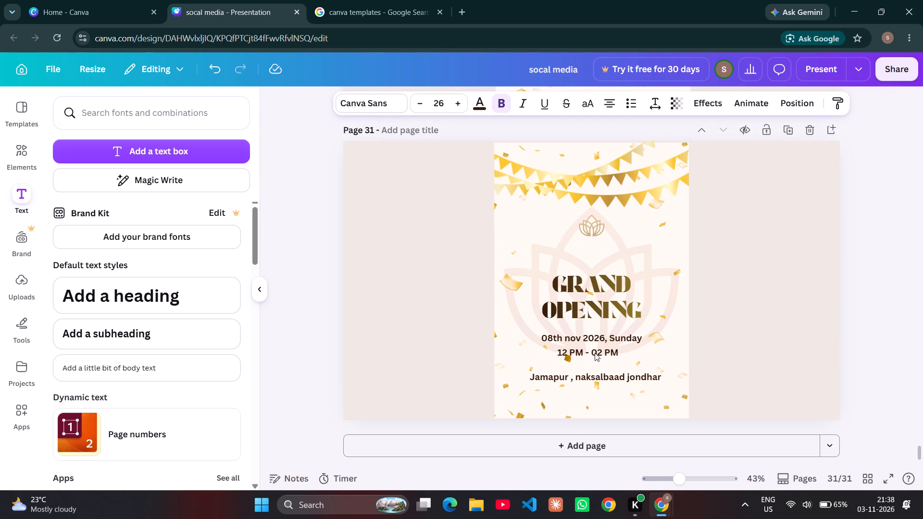
pyautogui.press('Up')
pyautogui.press('Up')
pyautogui.press('Up')
pyautogui.press('Up')
# Nudge the venue text up so it sits close beneath the "12 PM - 02 PM" line.
pyautogui.click(593, 370)
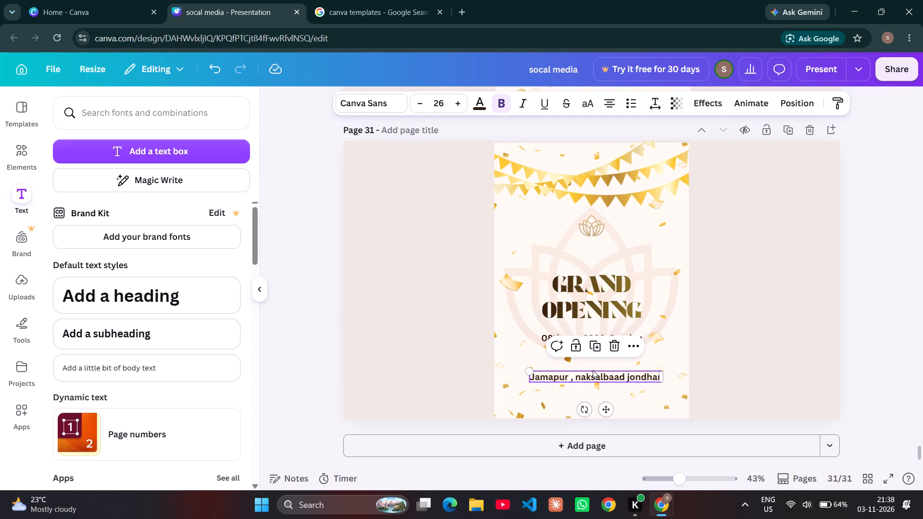
pyautogui.press('Up')
pyautogui.press('Up')
pyautogui.press('Up')
pyautogui.press('Up')
pyautogui.press('Up')
pyautogui.press('Up')
pyautogui.press('Up')
pyautogui.press('Up')
pyautogui.press('Up')
pyautogui.press('Up')
pyautogui.press('Up')
pyautogui.press('Up')
pyautogui.press('Up')
pyautogui.press('Up')
pyautogui.press('Up')
pyautogui.press('Up')
pyautogui.press('Up')
pyautogui.press('Up')
pyautogui.press('Up')
pyautogui.press('Up')
pyautogui.press('Up')
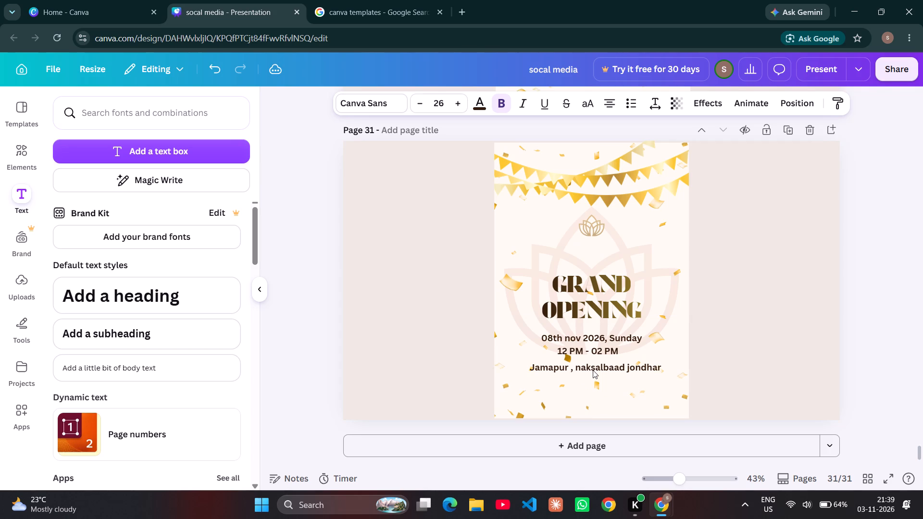
pyautogui.press('Up')
pyautogui.press('Up')
pyautogui.press('Up')
pyautogui.press('Up')
pyautogui.press('Up')
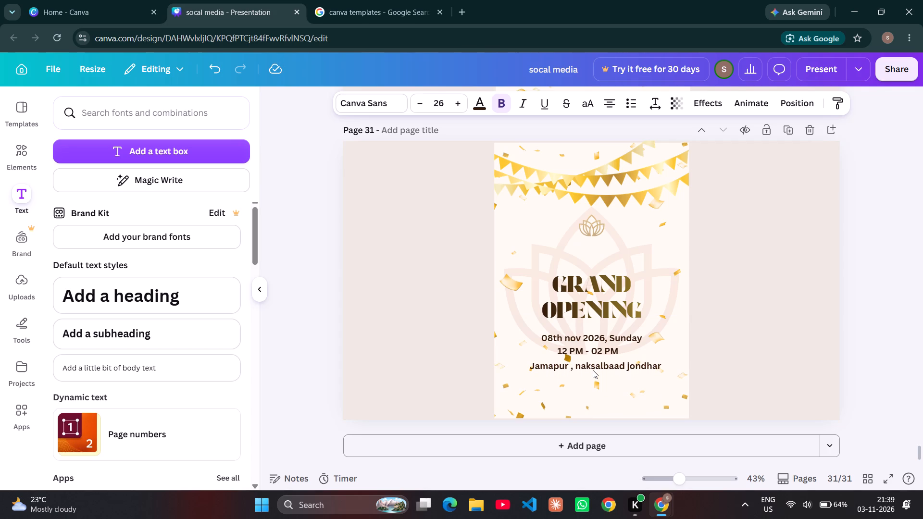
pyautogui.press('Up')
pyautogui.press('Up')
pyautogui.click(780, 359)
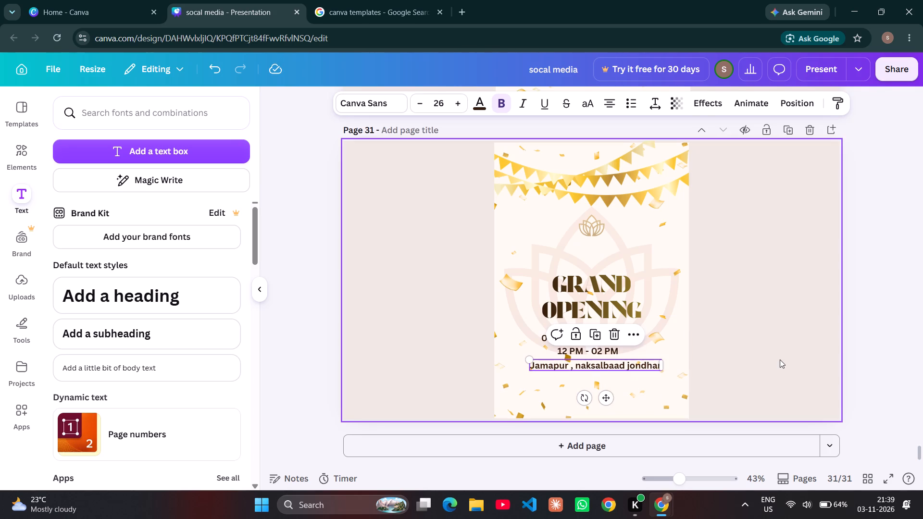
# Add a new text box to page 31 and begin its text with "J".
pyautogui.scroll(2, 691, 344)
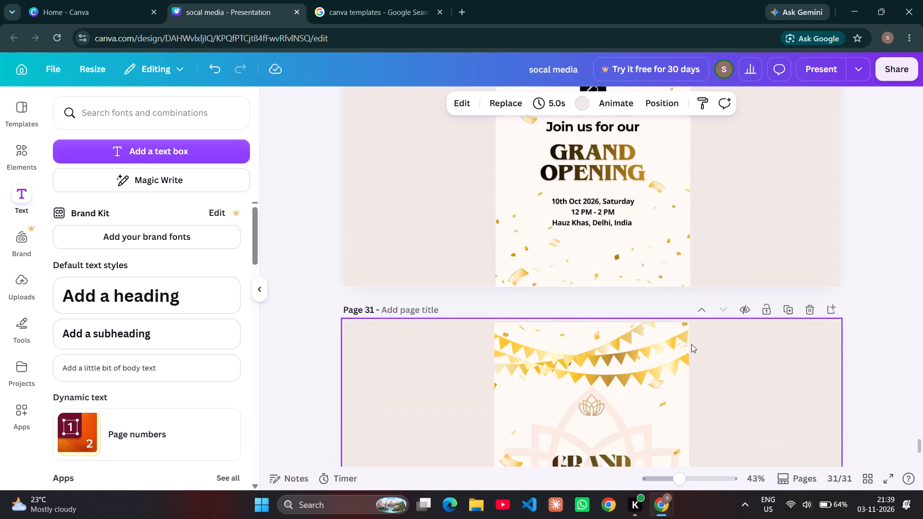
pyautogui.scroll(-3, 691, 344)
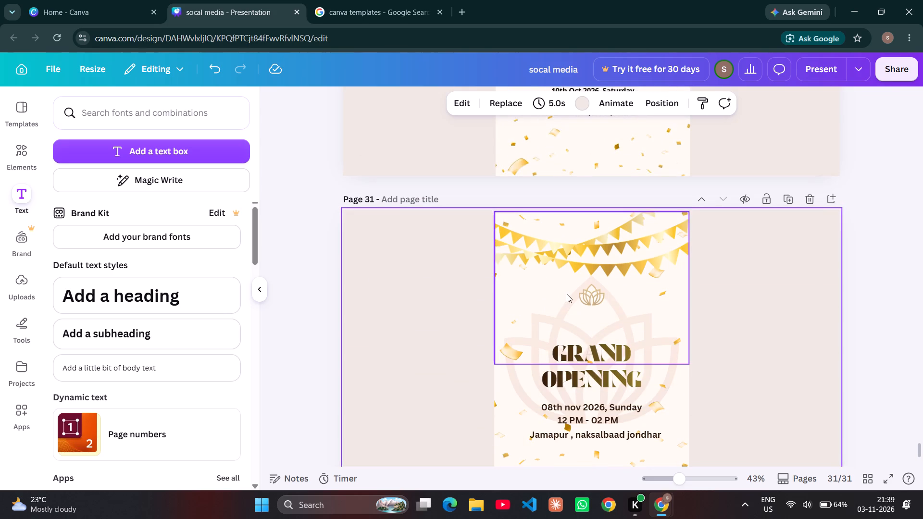
pyautogui.scroll(-2, 567, 294)
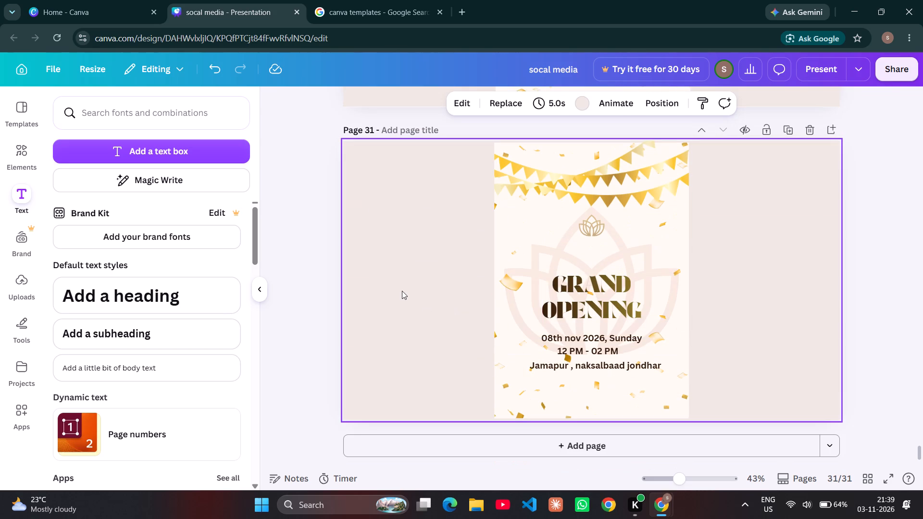
pyautogui.click(236, 158)
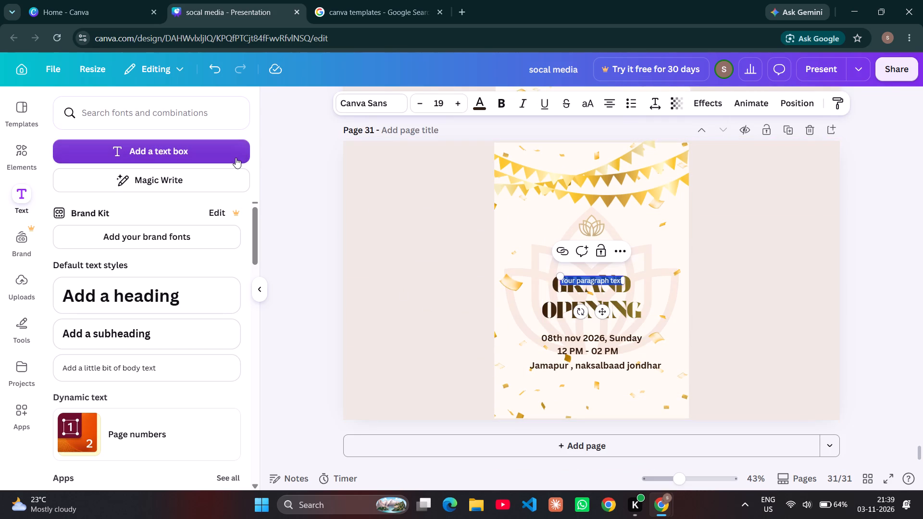
pyautogui.hotkey('shift', 'j')
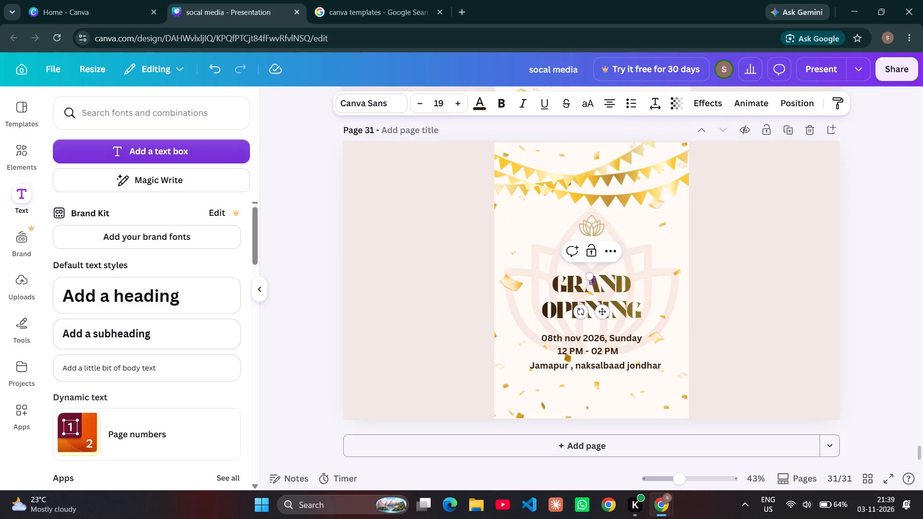